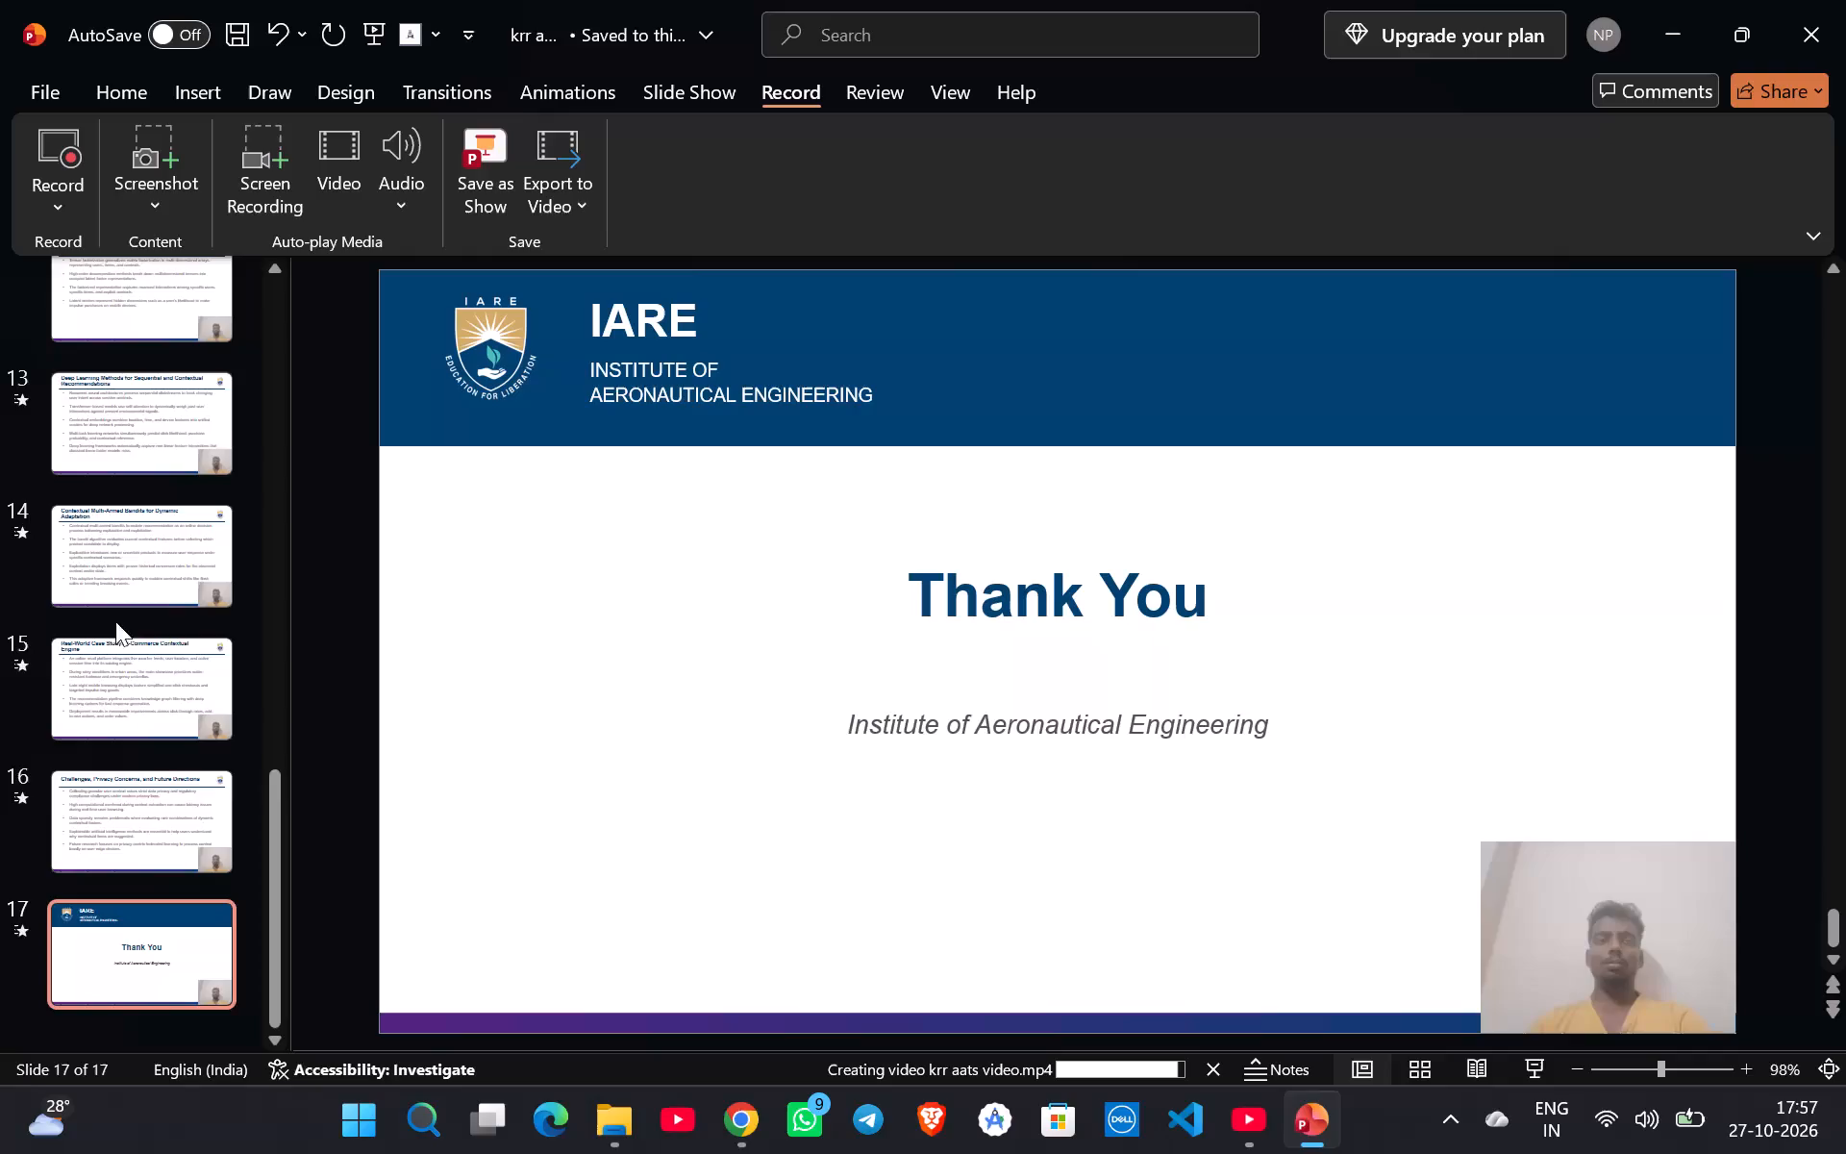
Close the krr aats presentation, saving its changes in the Downloads folder.
scroll(180, 638, up, 10)
click(126, 342)
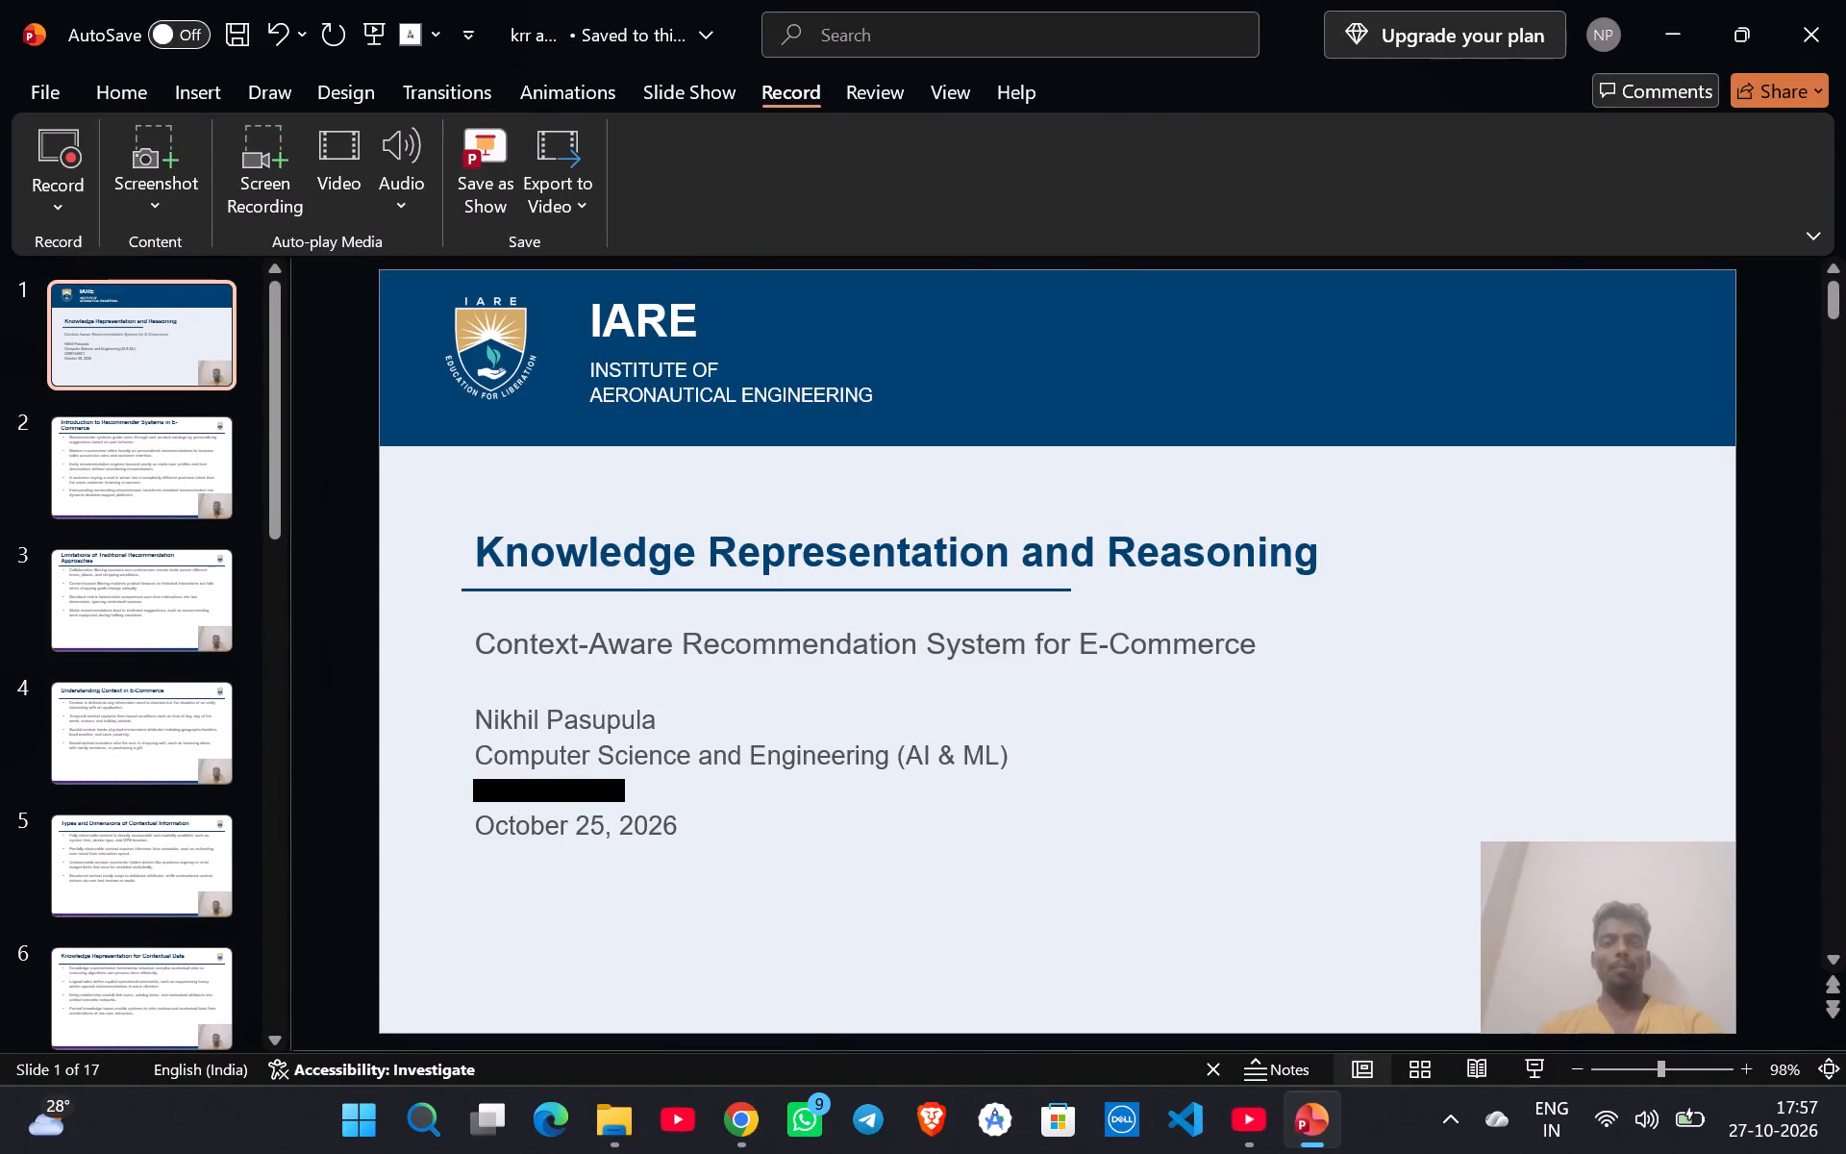
click(589, 1134)
scroll(831, 612, up, 1)
click(1333, 1114)
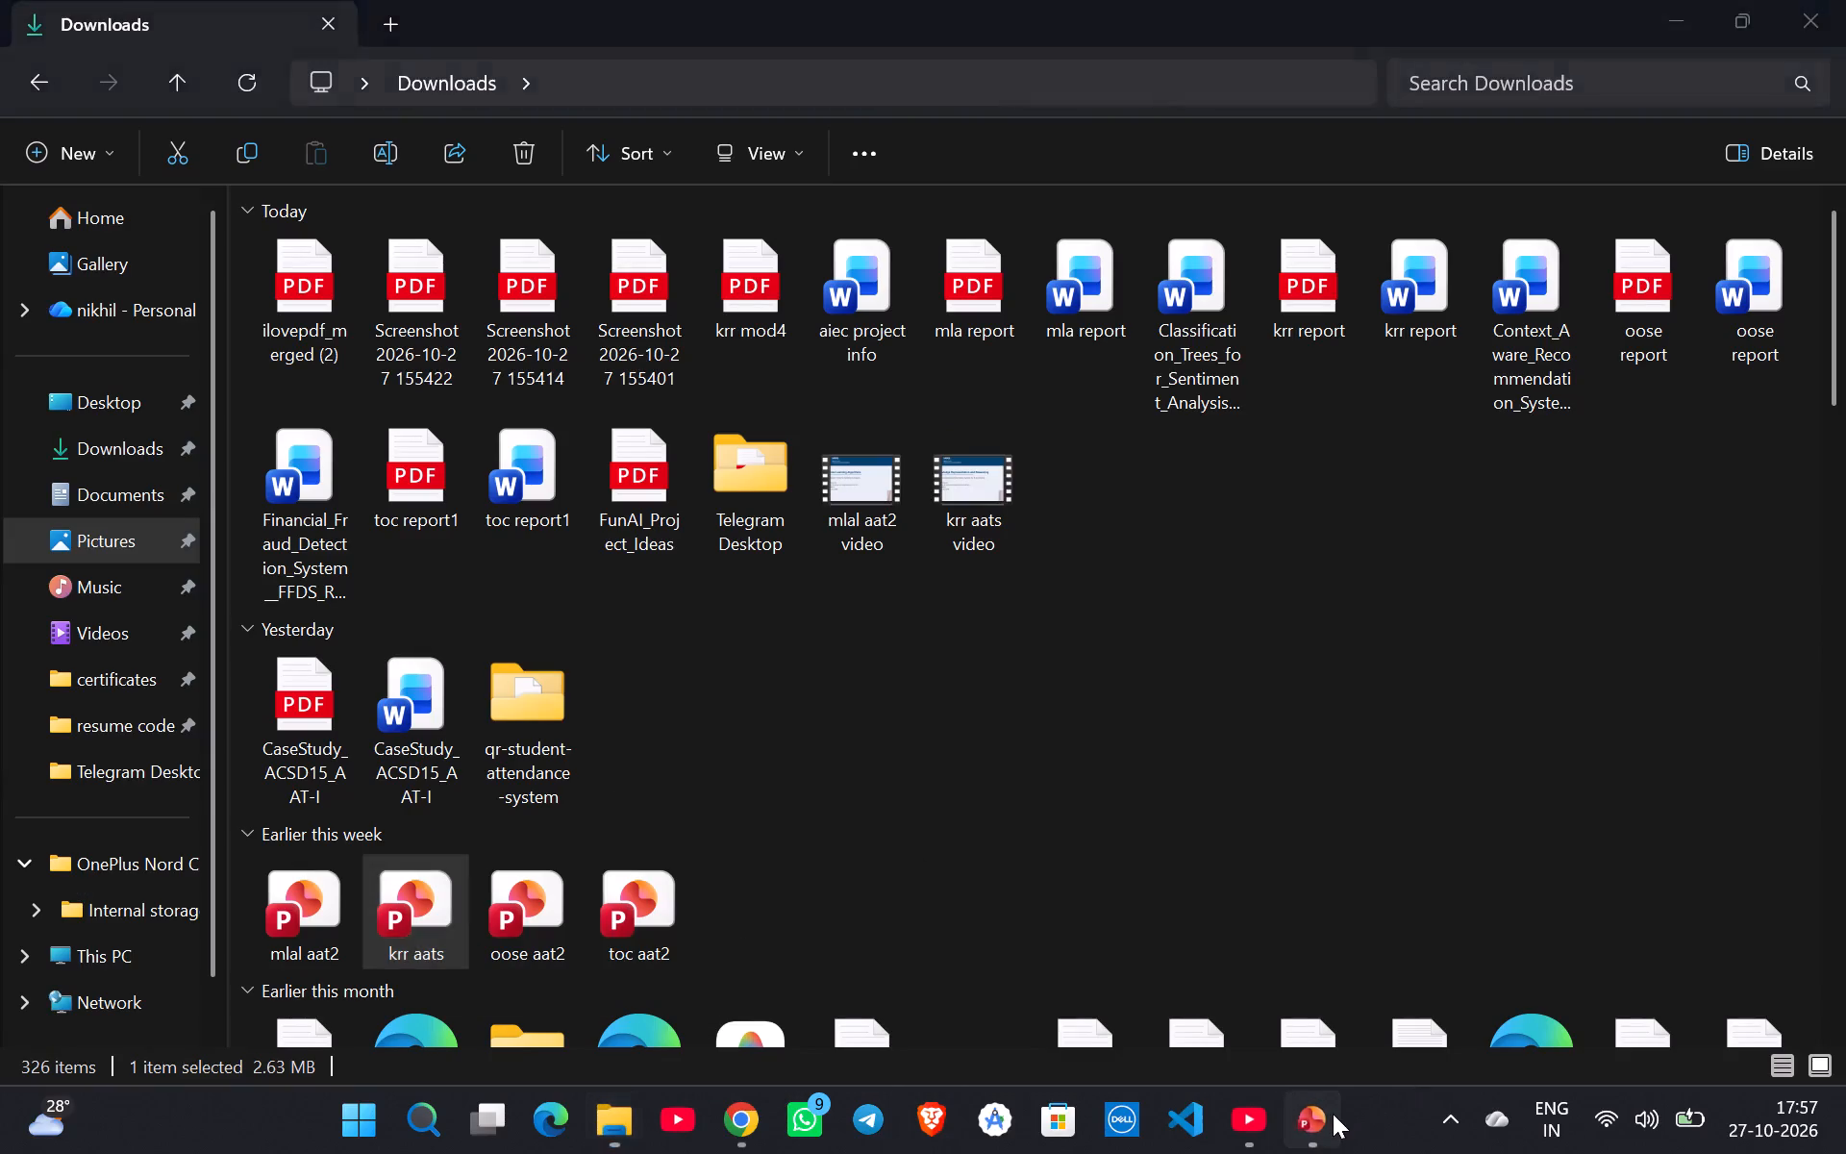
click(1828, 0)
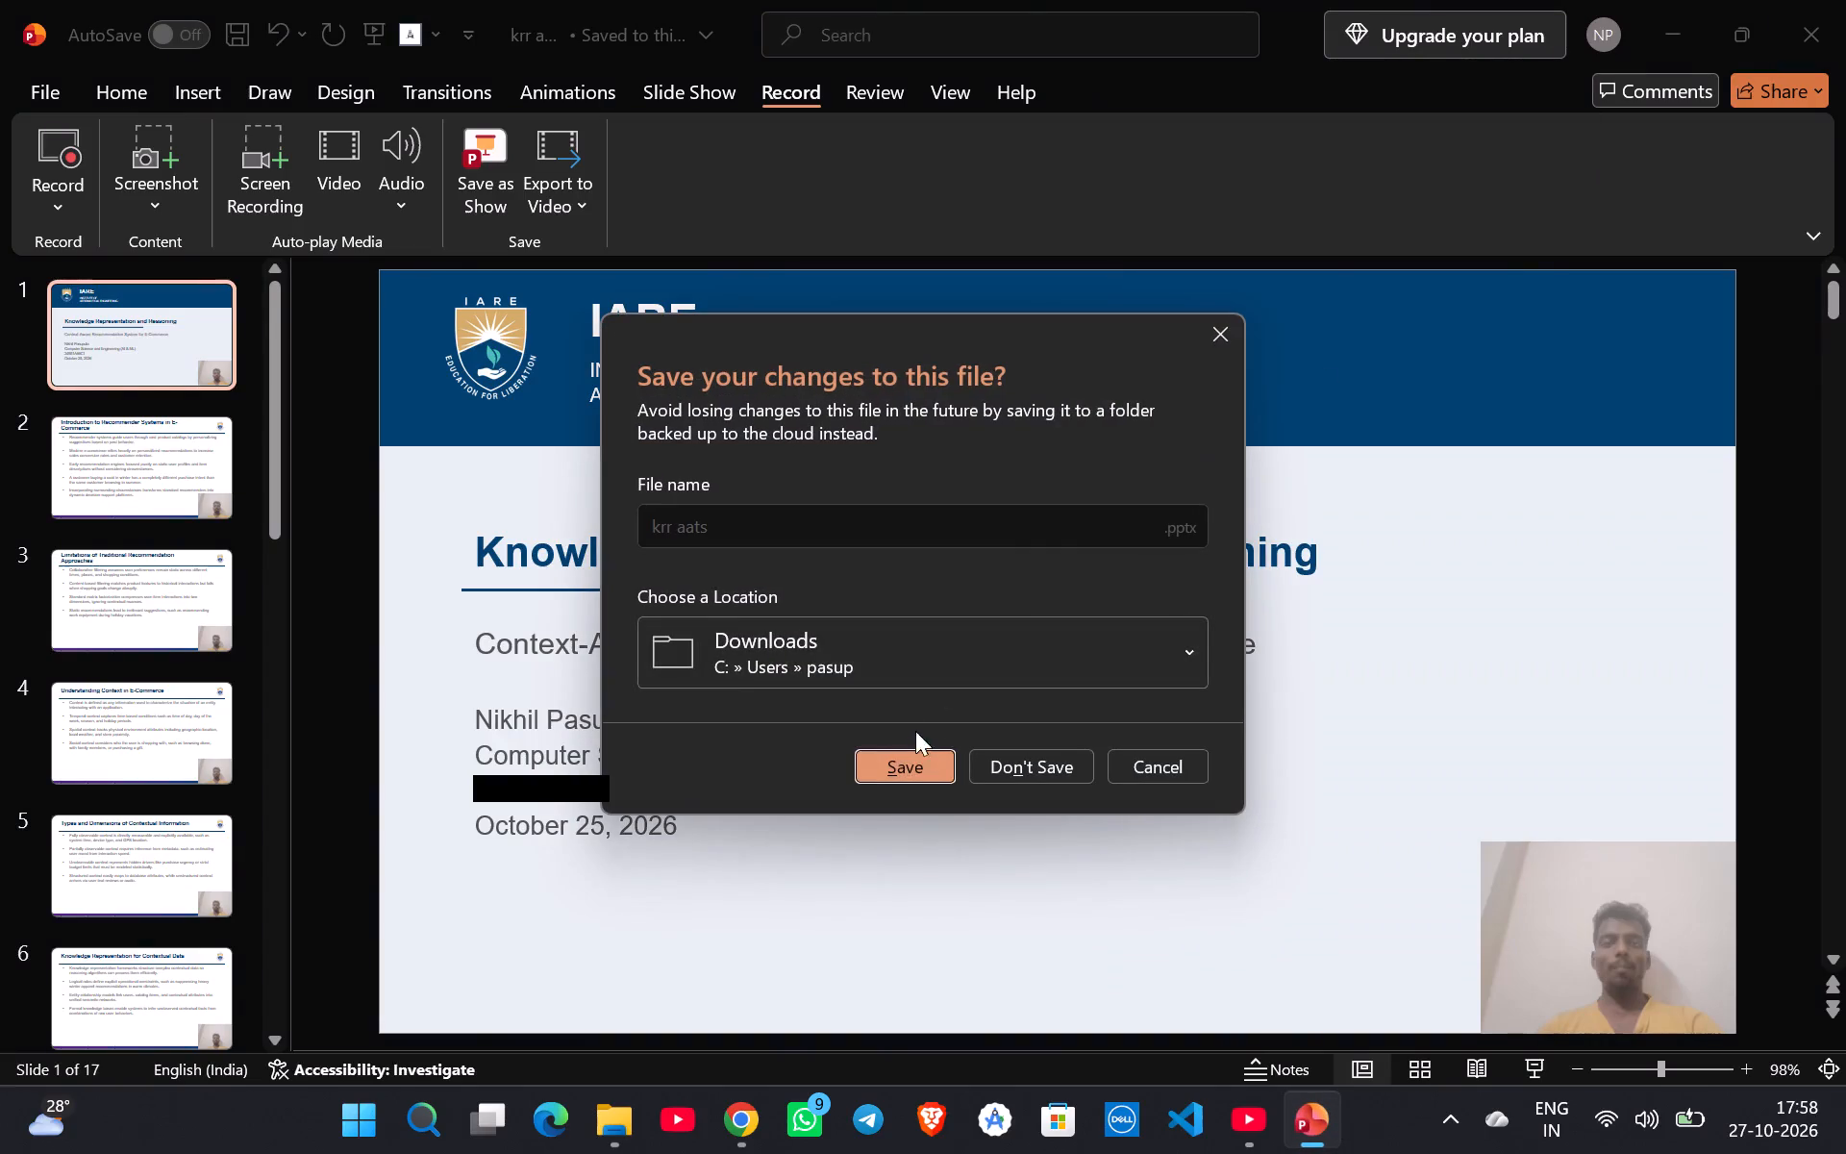
click(899, 766)
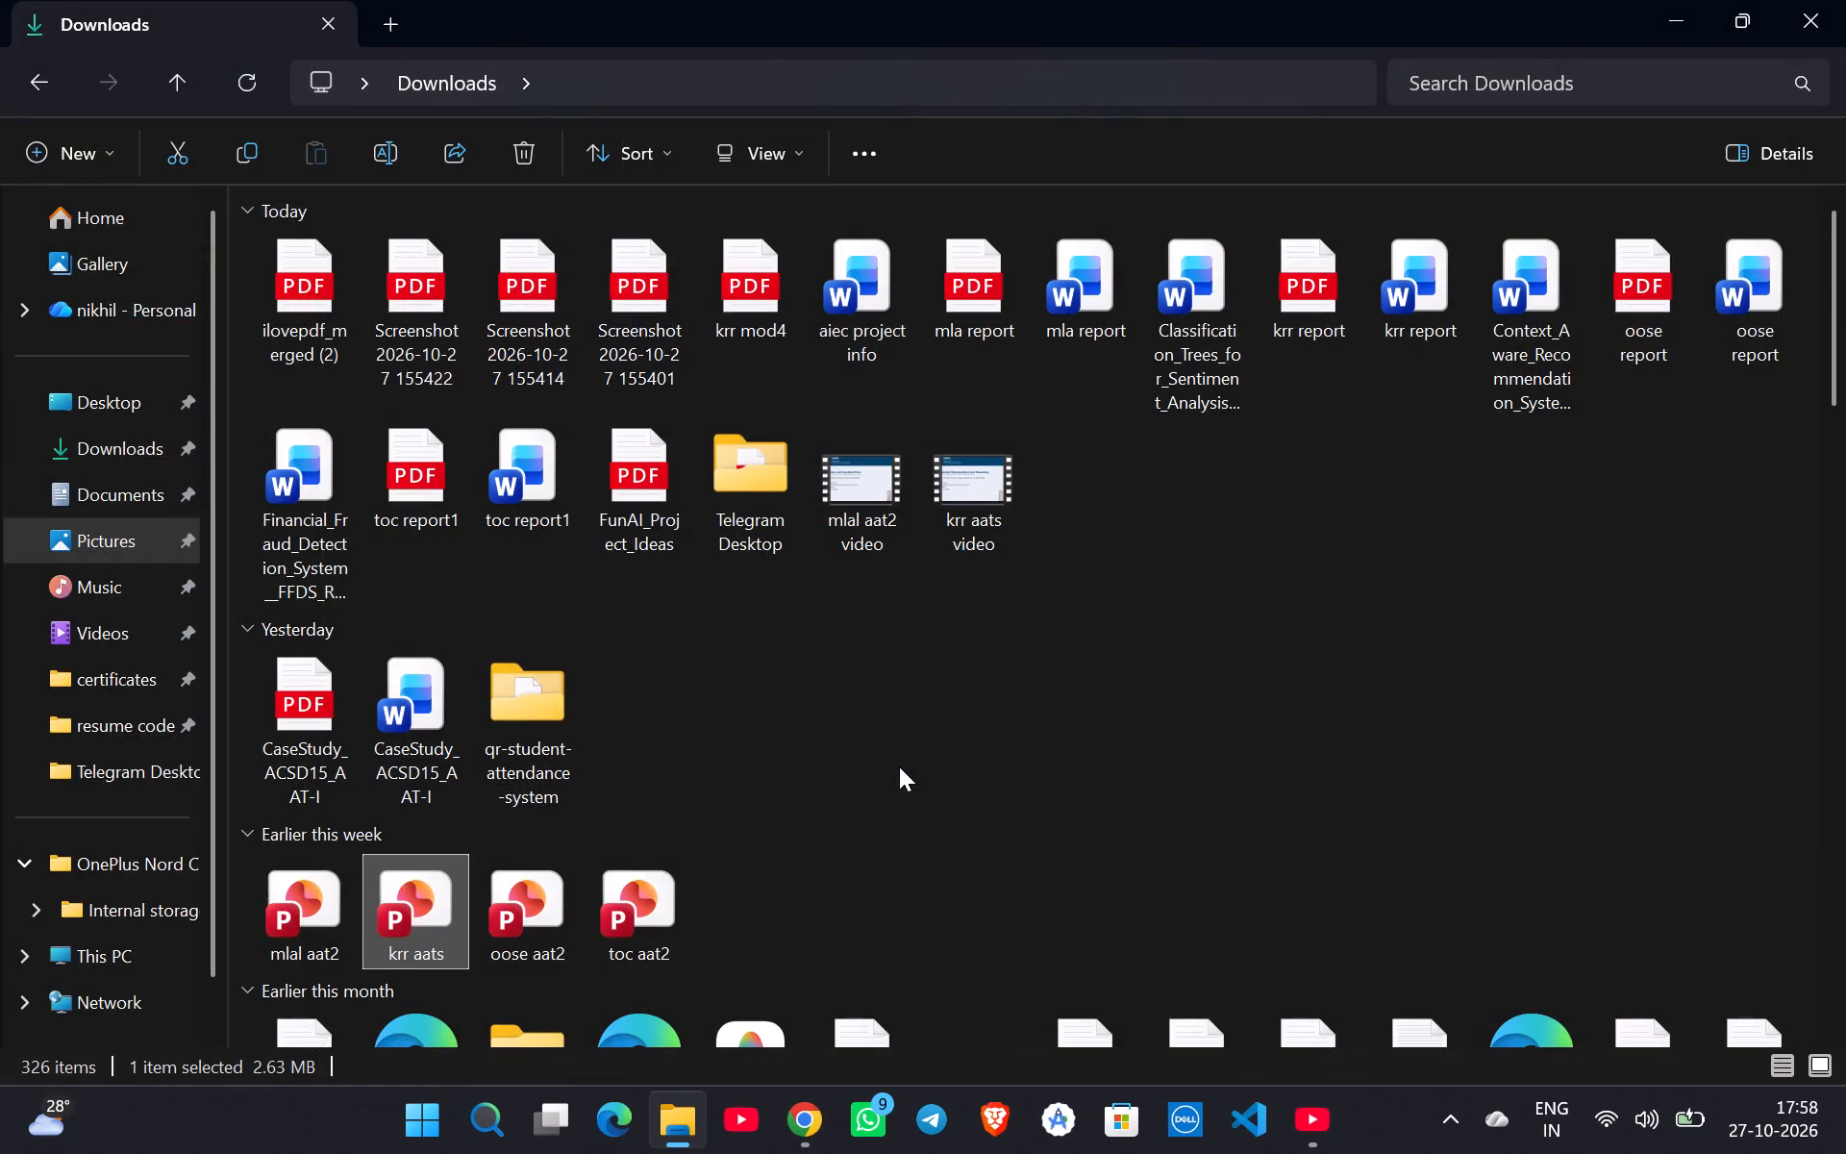
Switch to Google Drive in Chrome and upload the krr aats video file from Downloads.
scroll(899, 766, up, 2)
click(813, 1128)
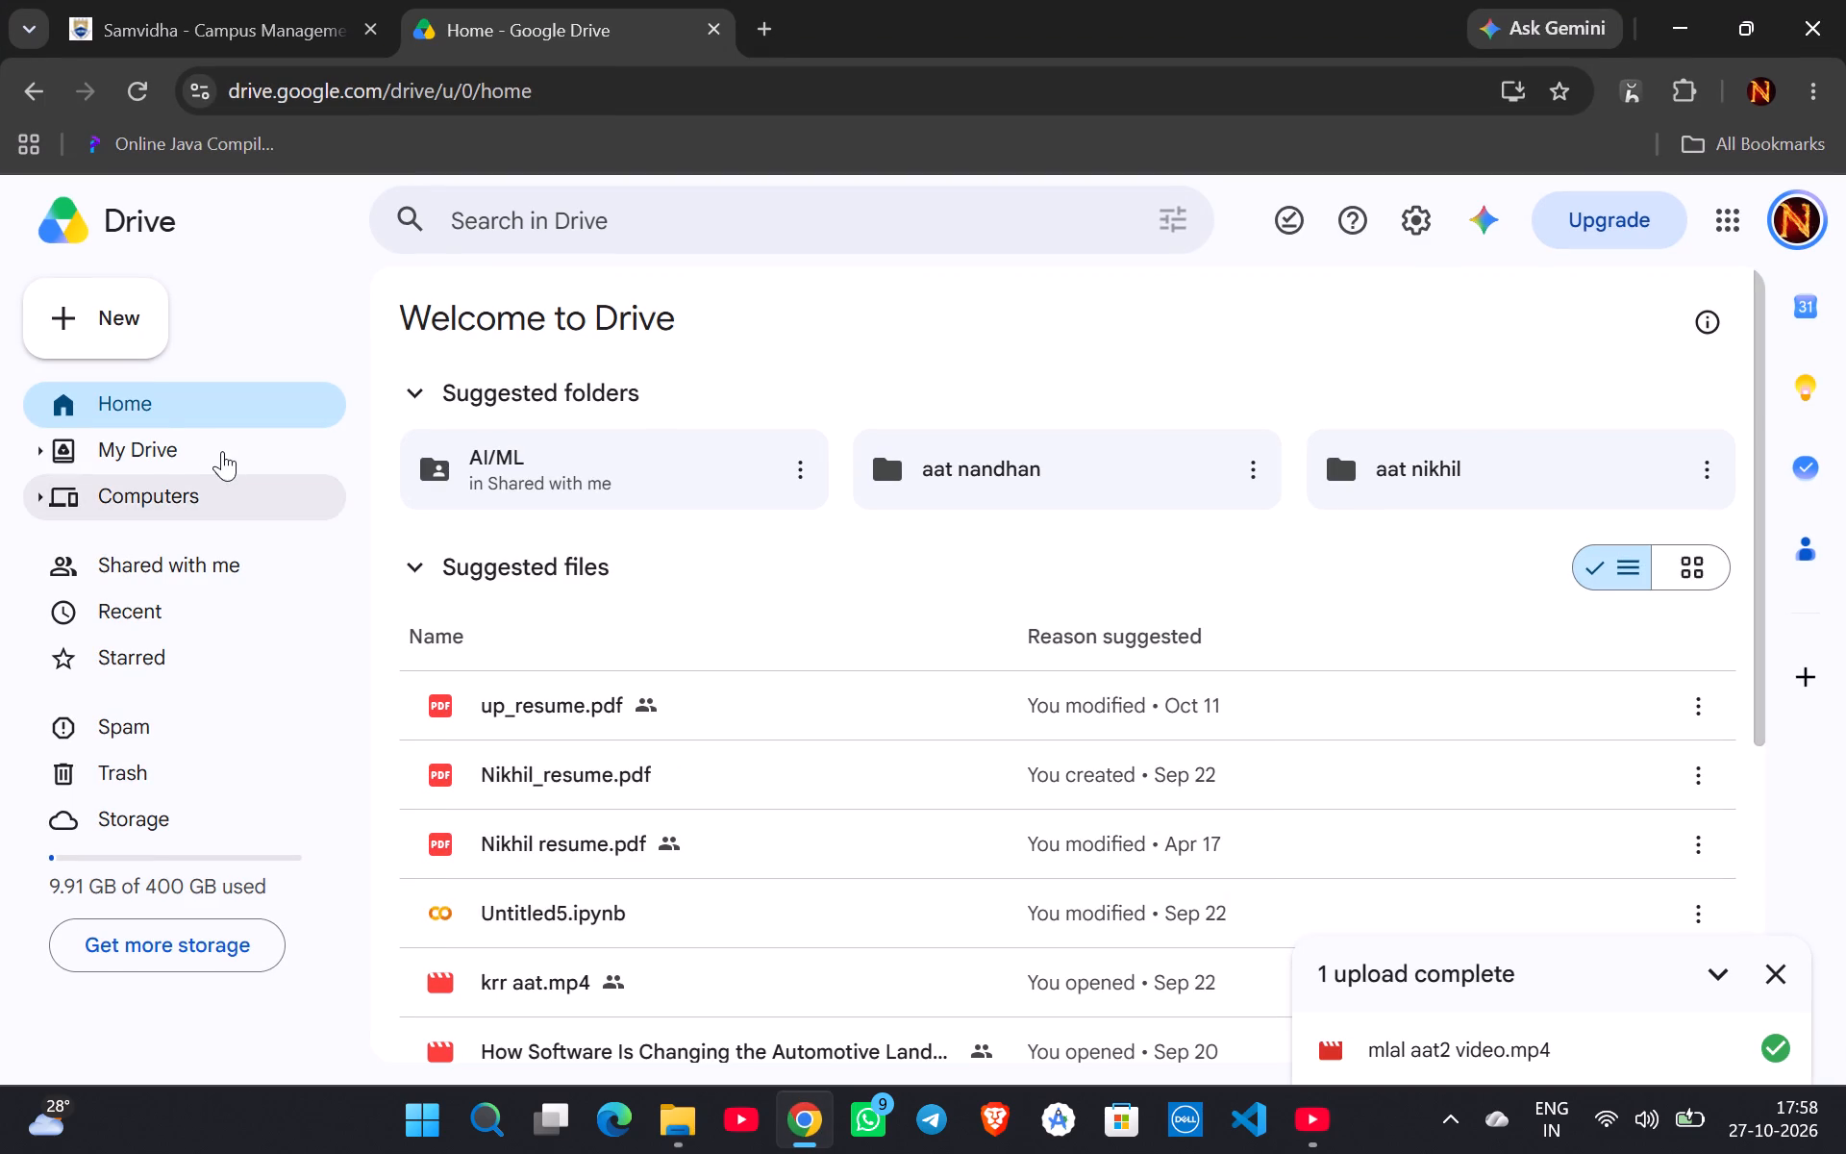
click(103, 334)
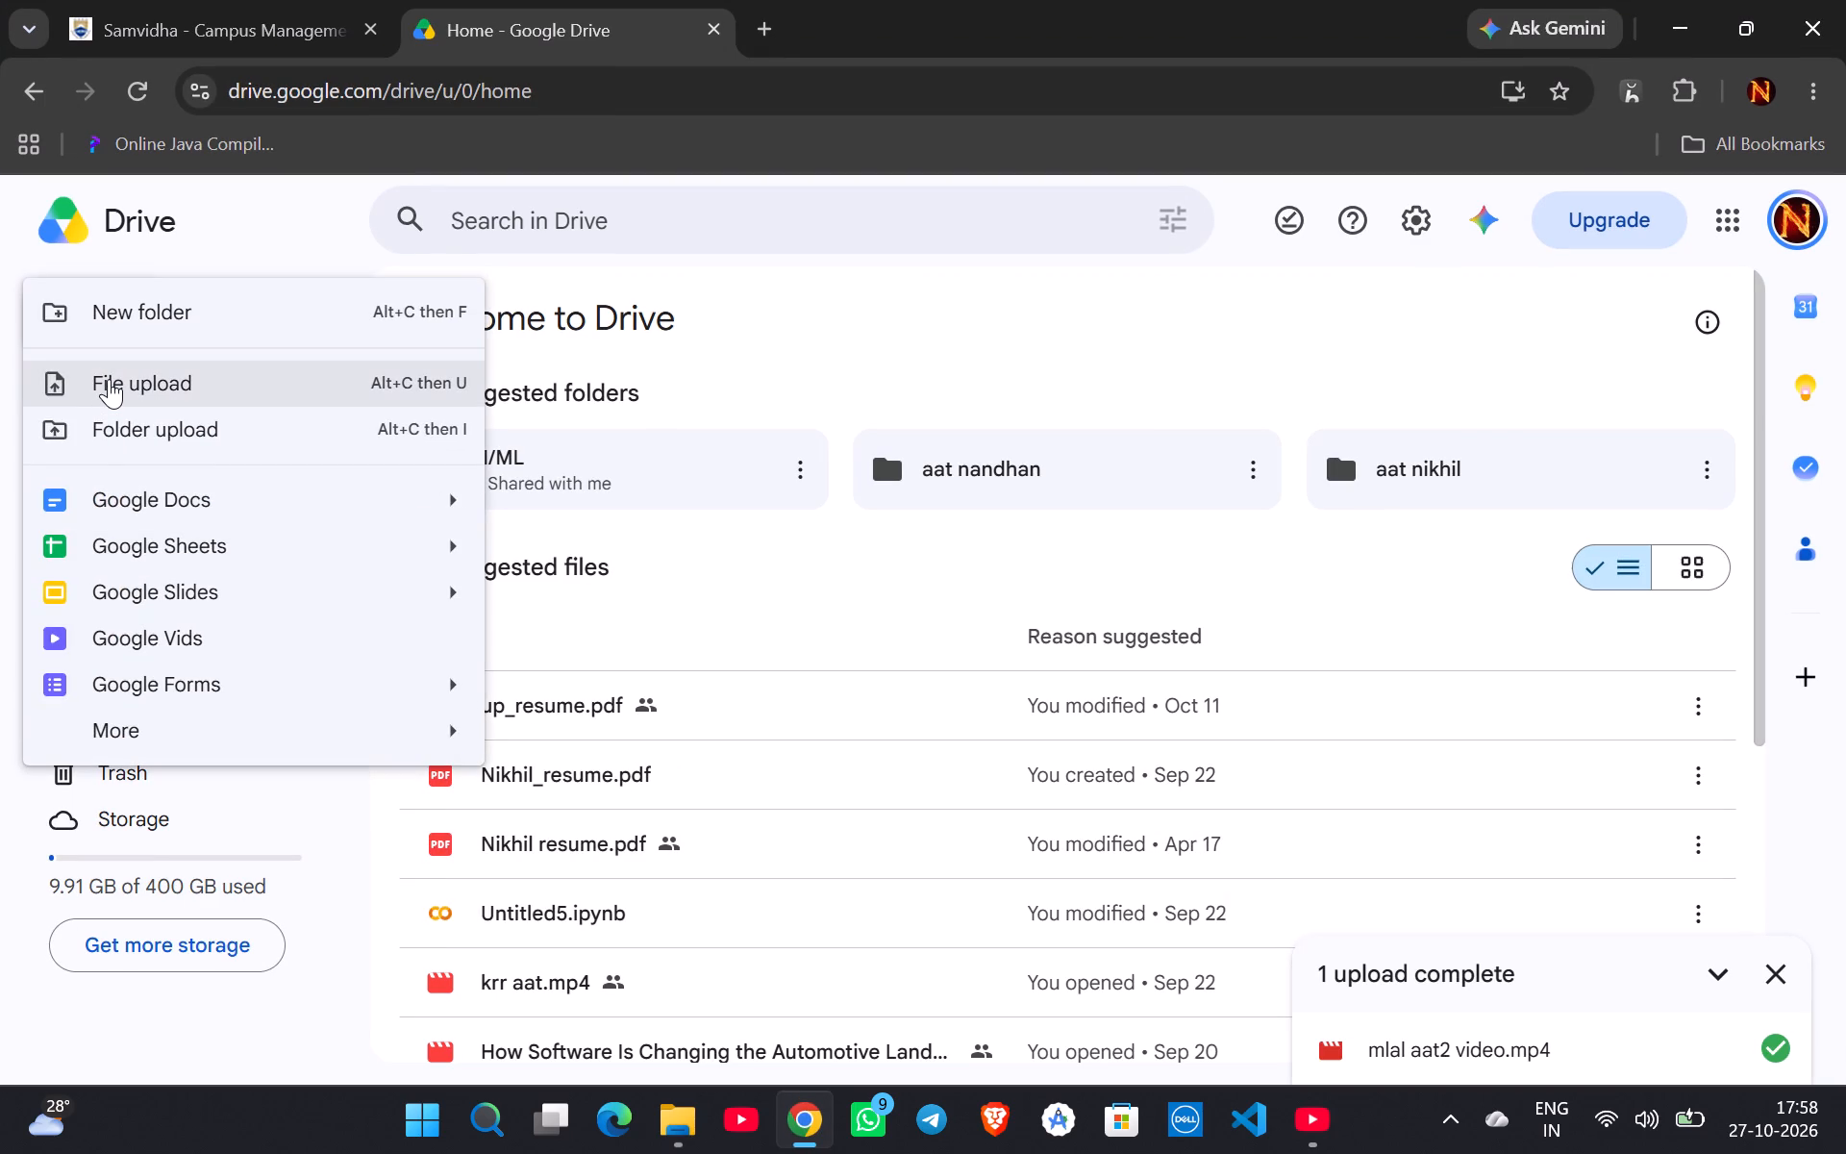
click(109, 379)
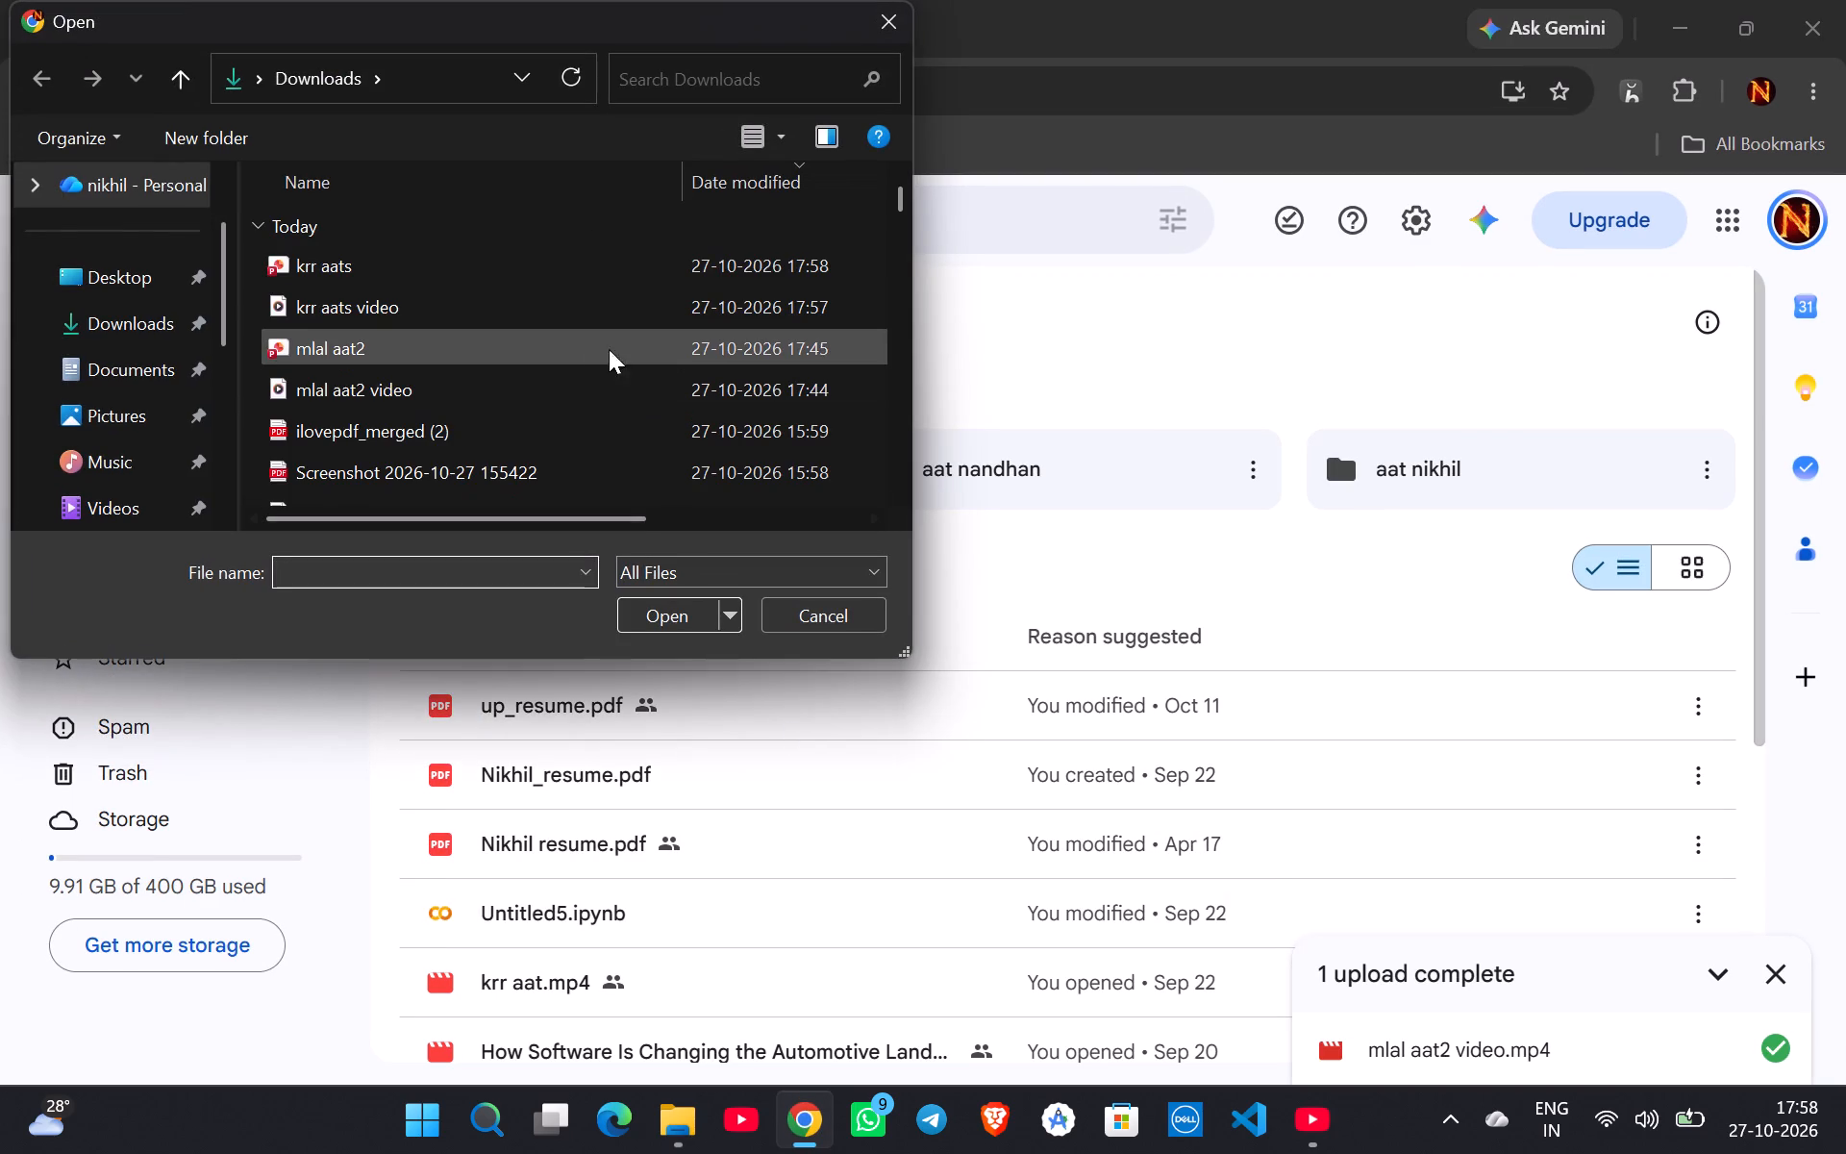
click(504, 314)
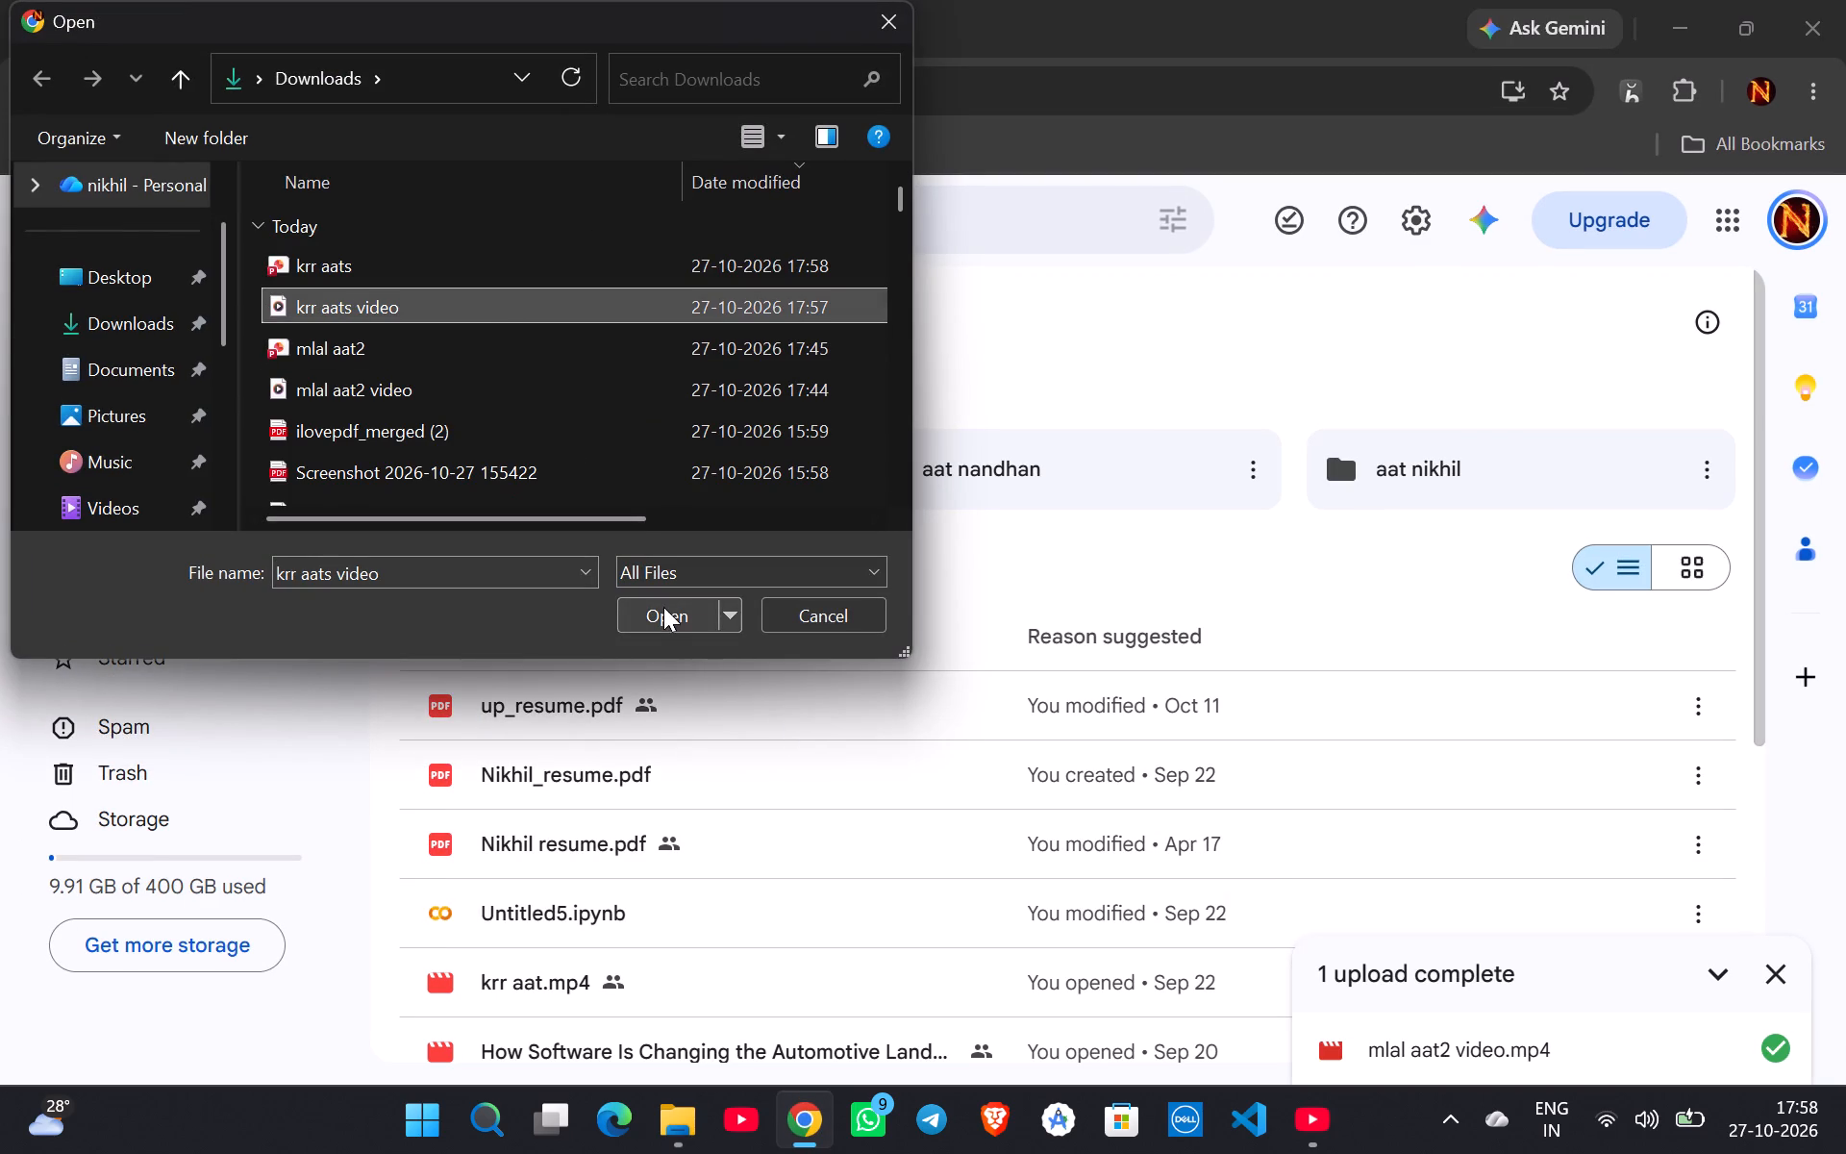
click(663, 607)
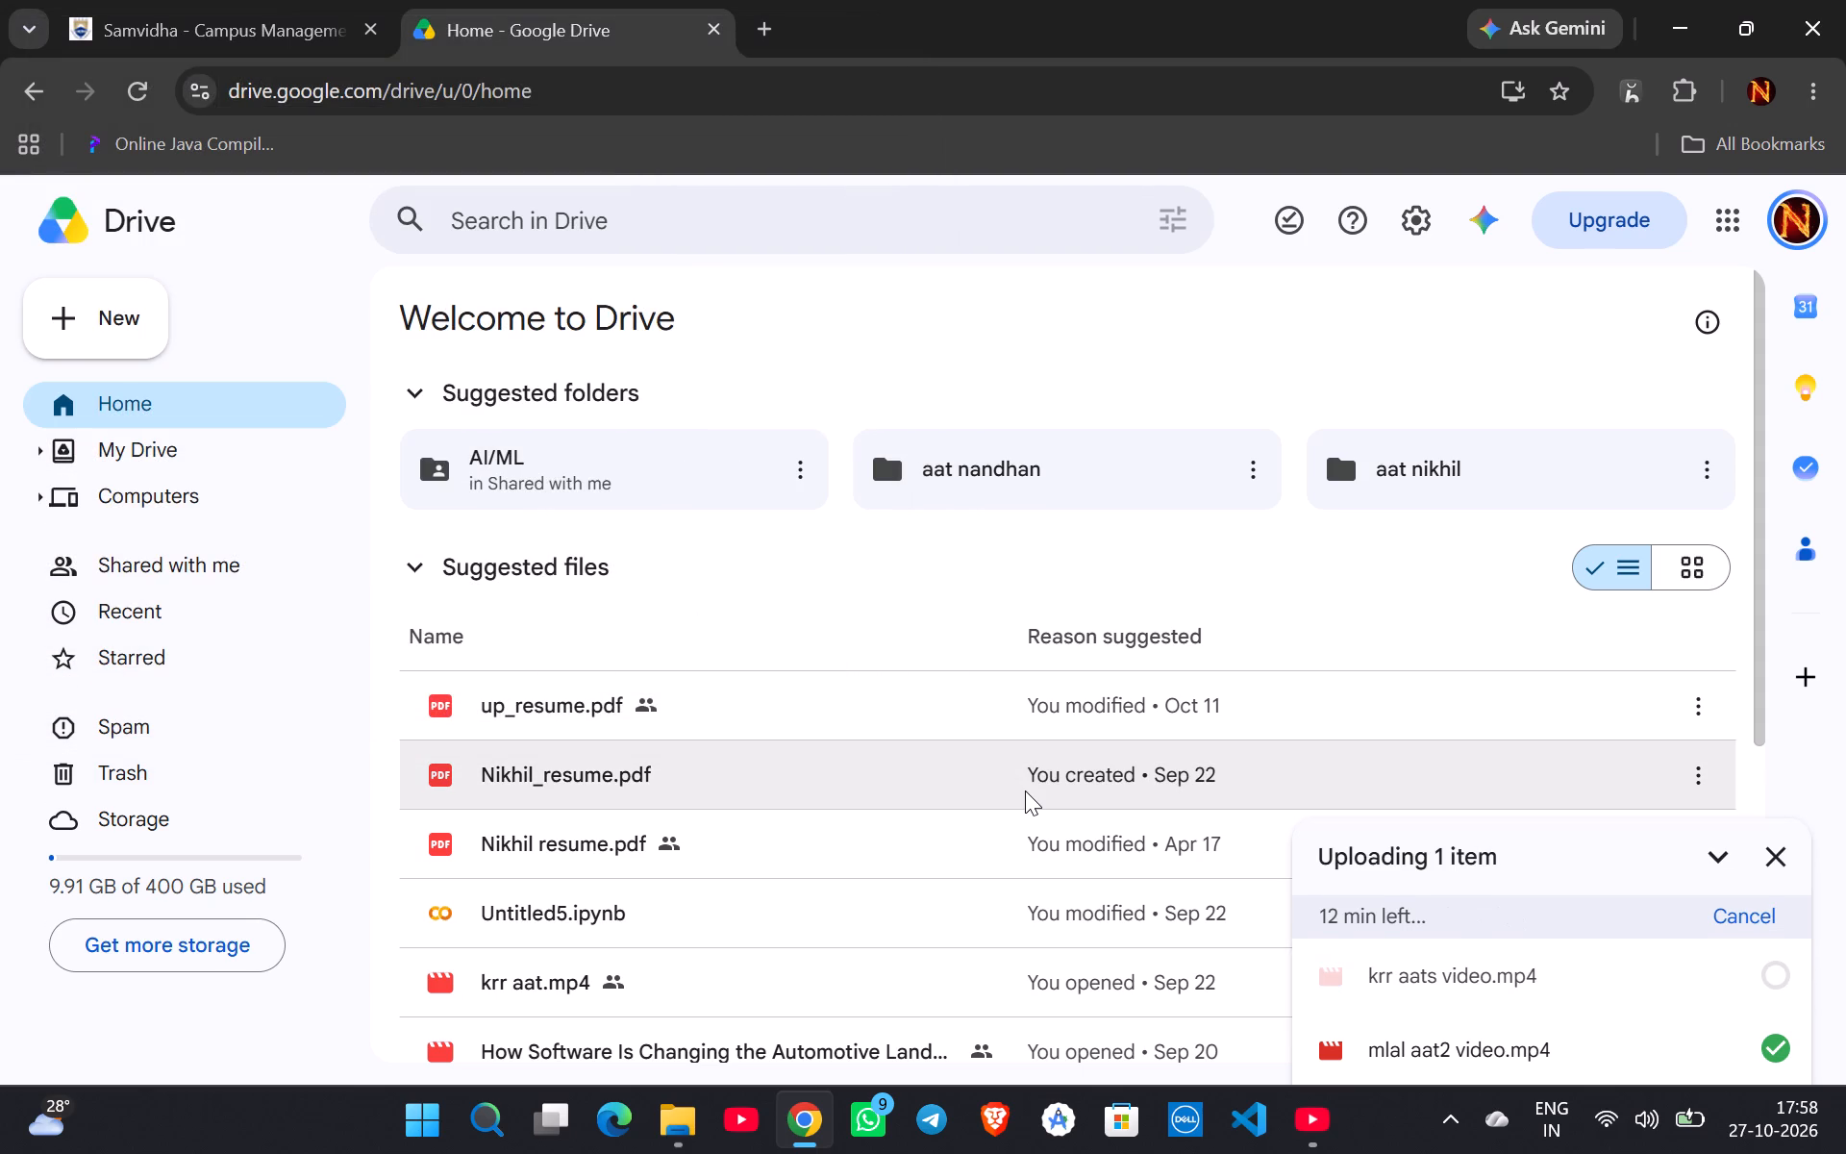
Open the oose aat2 presentation from the Downloads folder in PowerPoint and enable editing.
click(1681, 0)
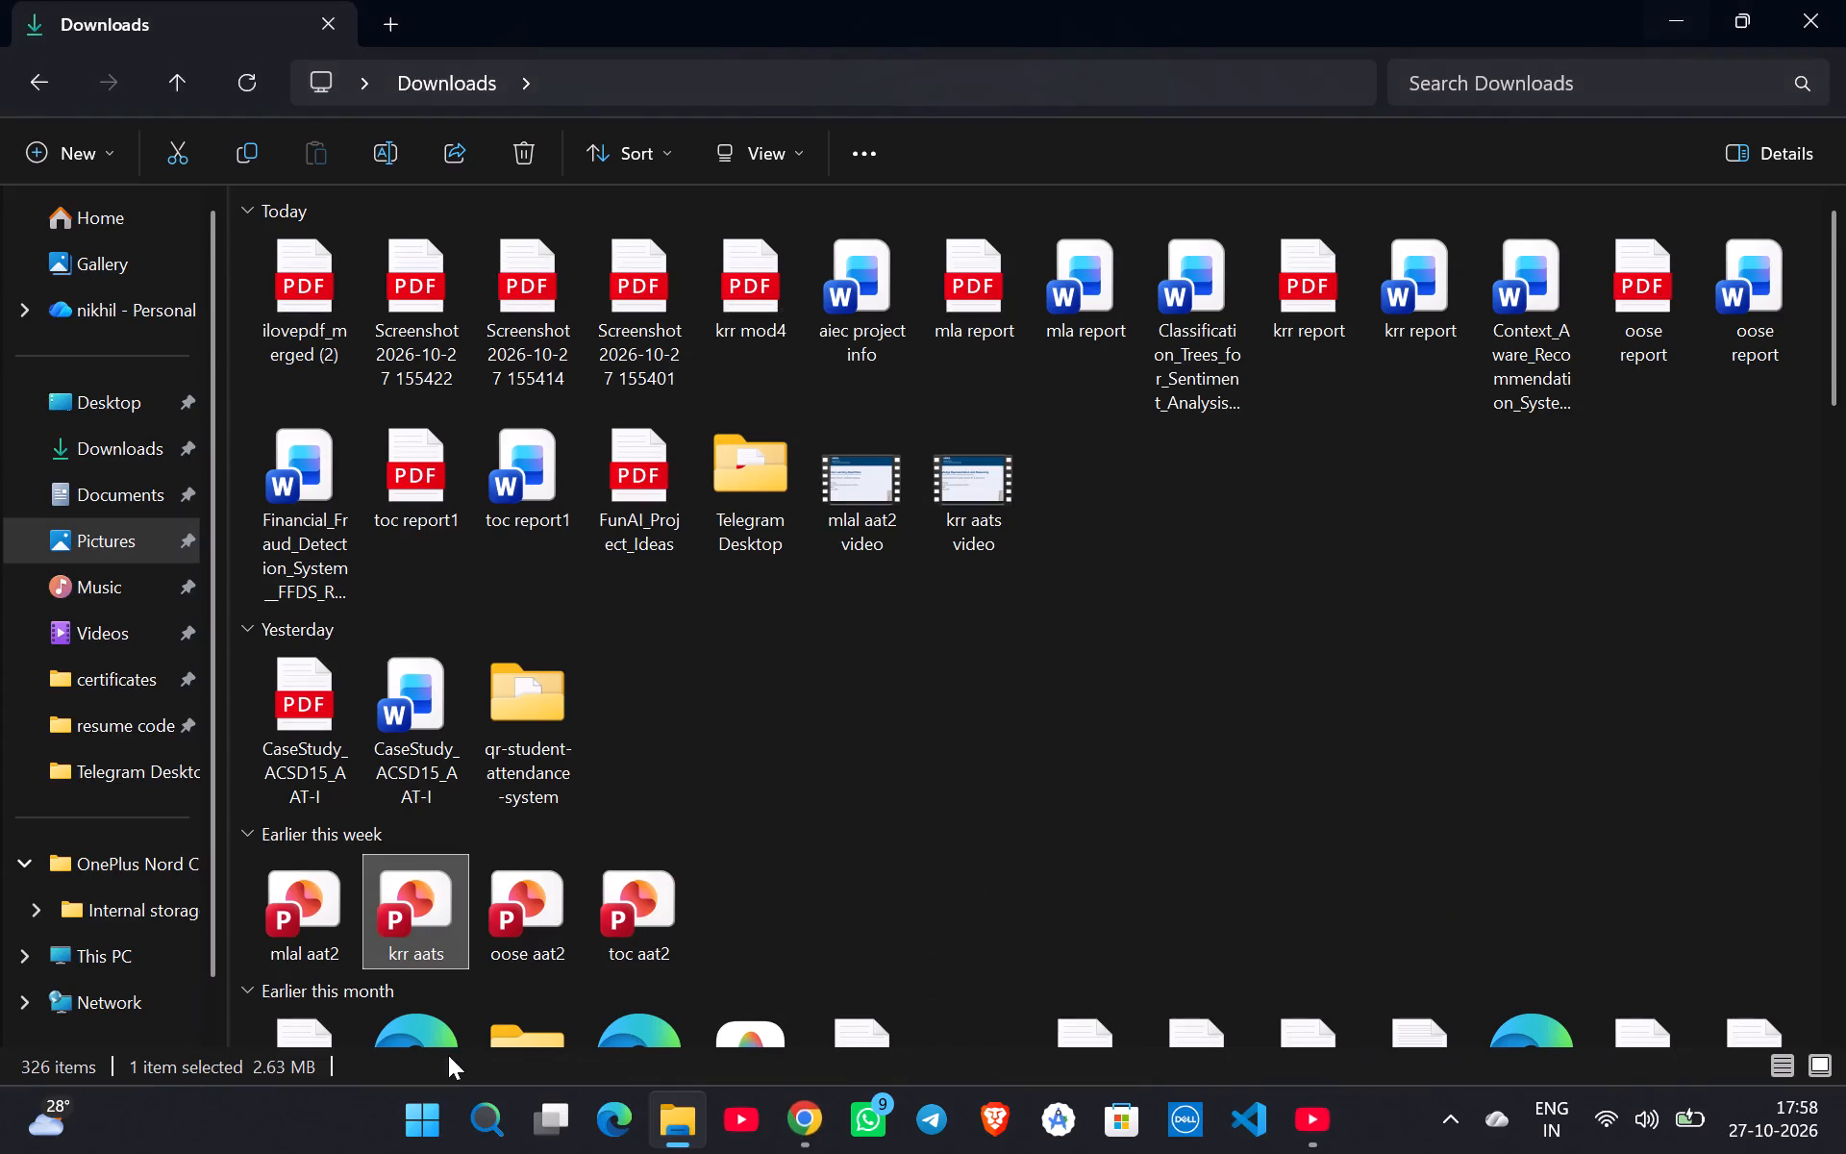
double_click(526, 908)
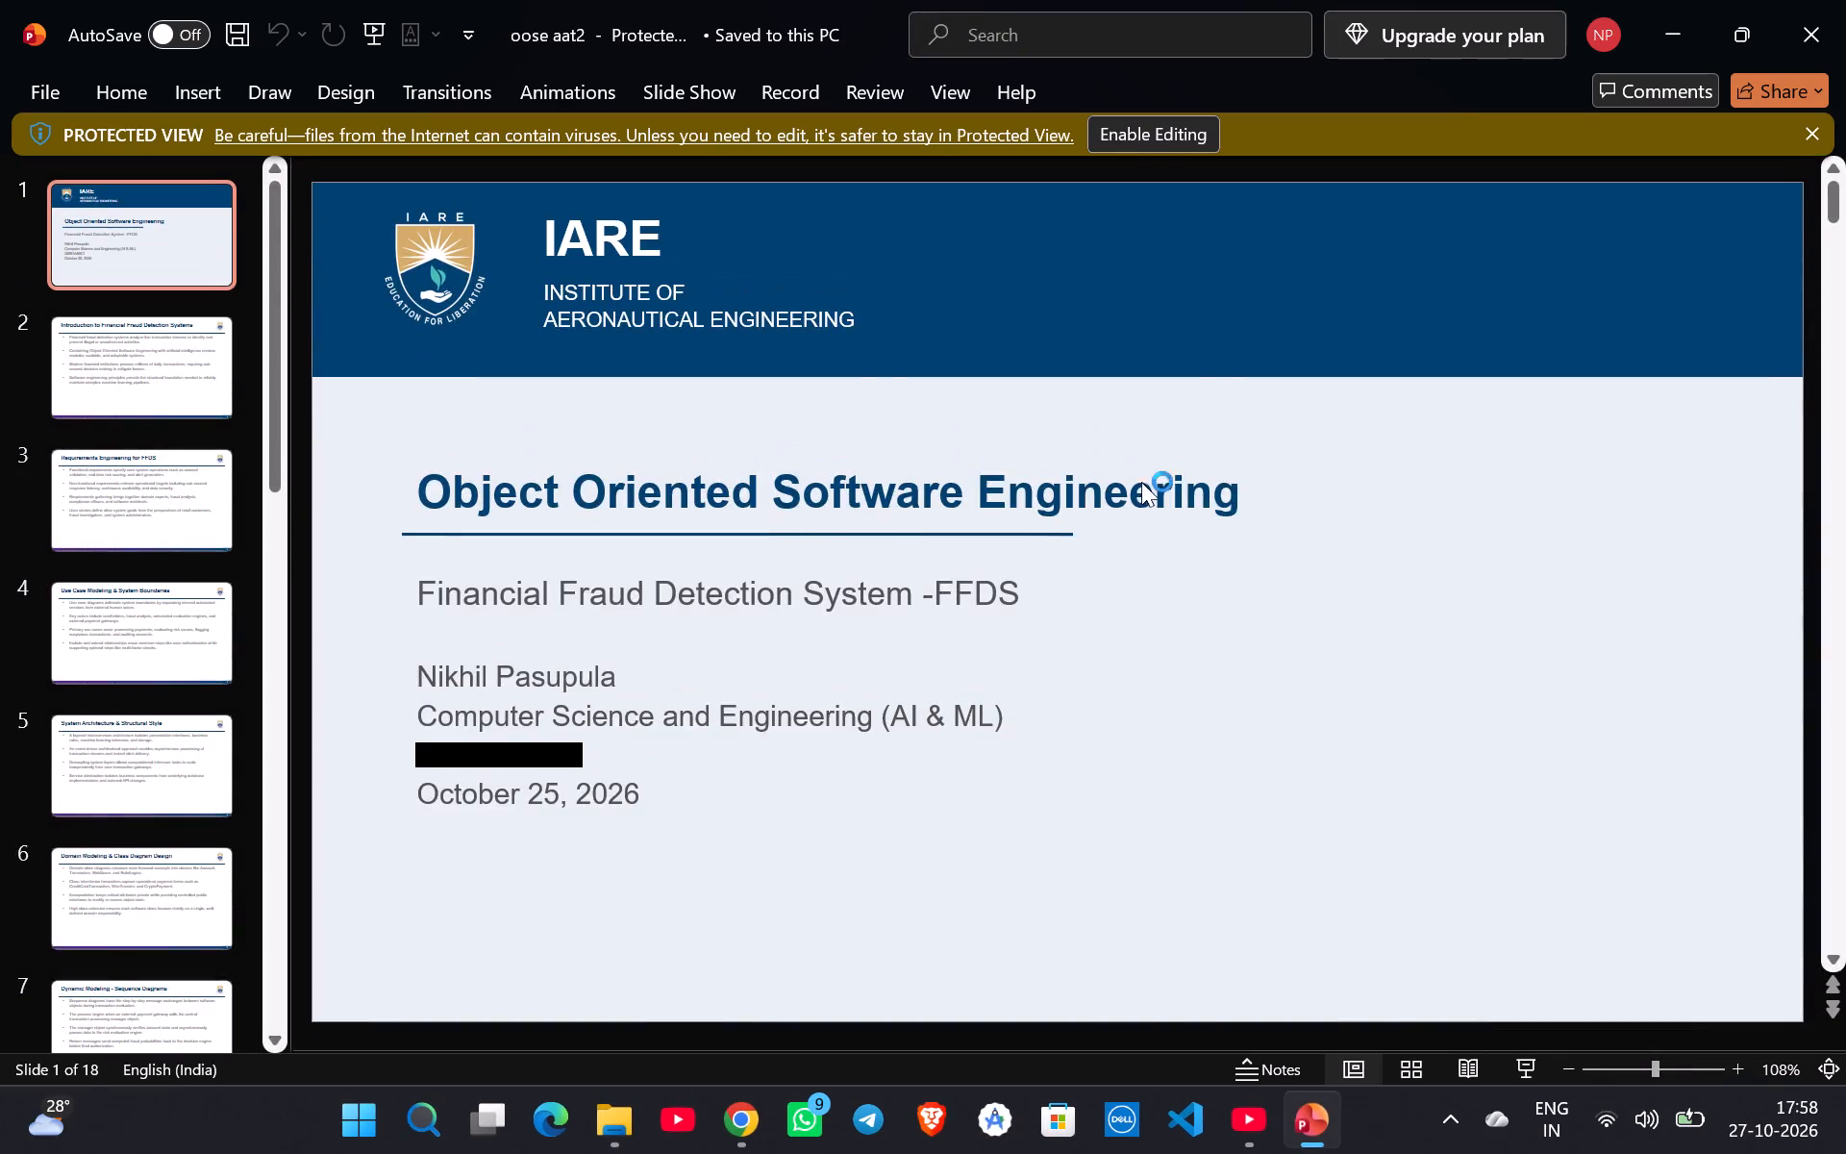
click(1141, 126)
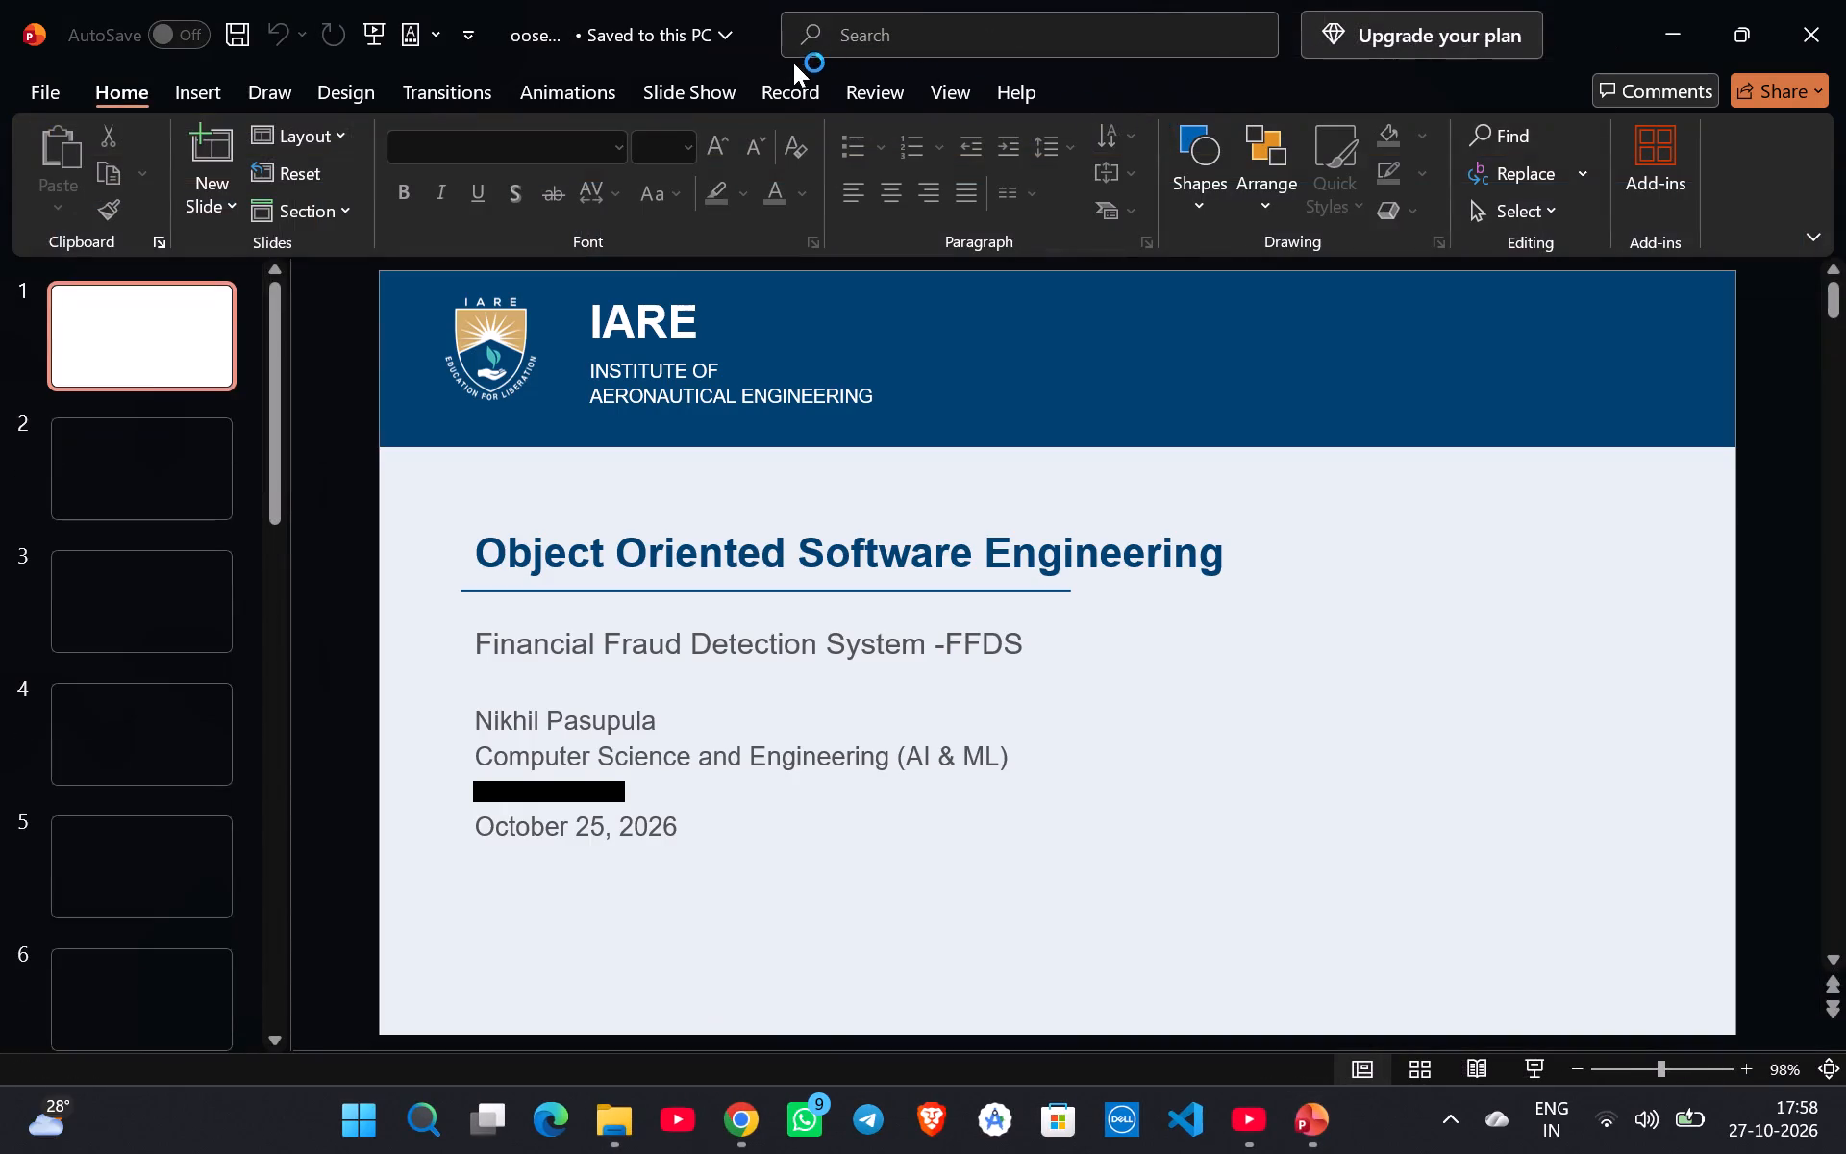
Record the slide show from the beginning with the camera on, presenting the title slide and advancing to the second slide.
click(778, 85)
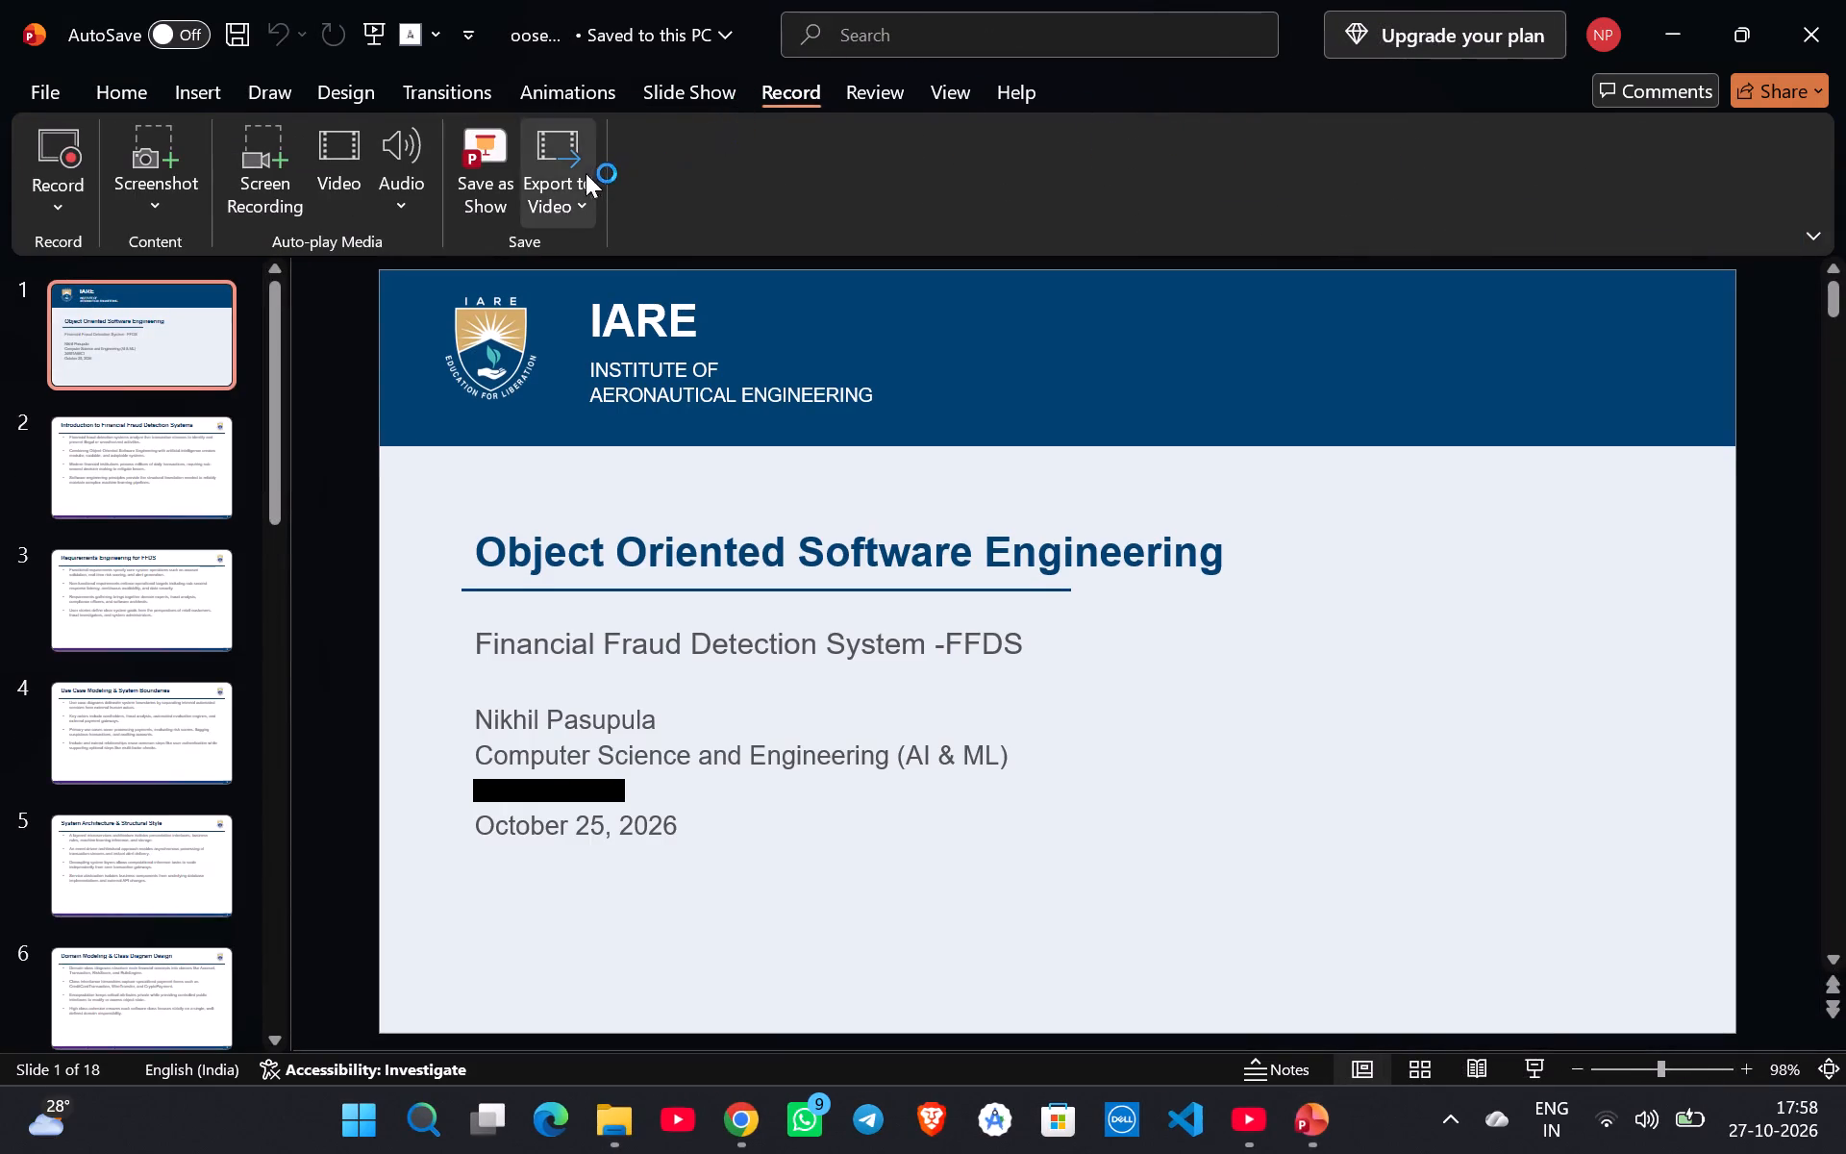
click(53, 184)
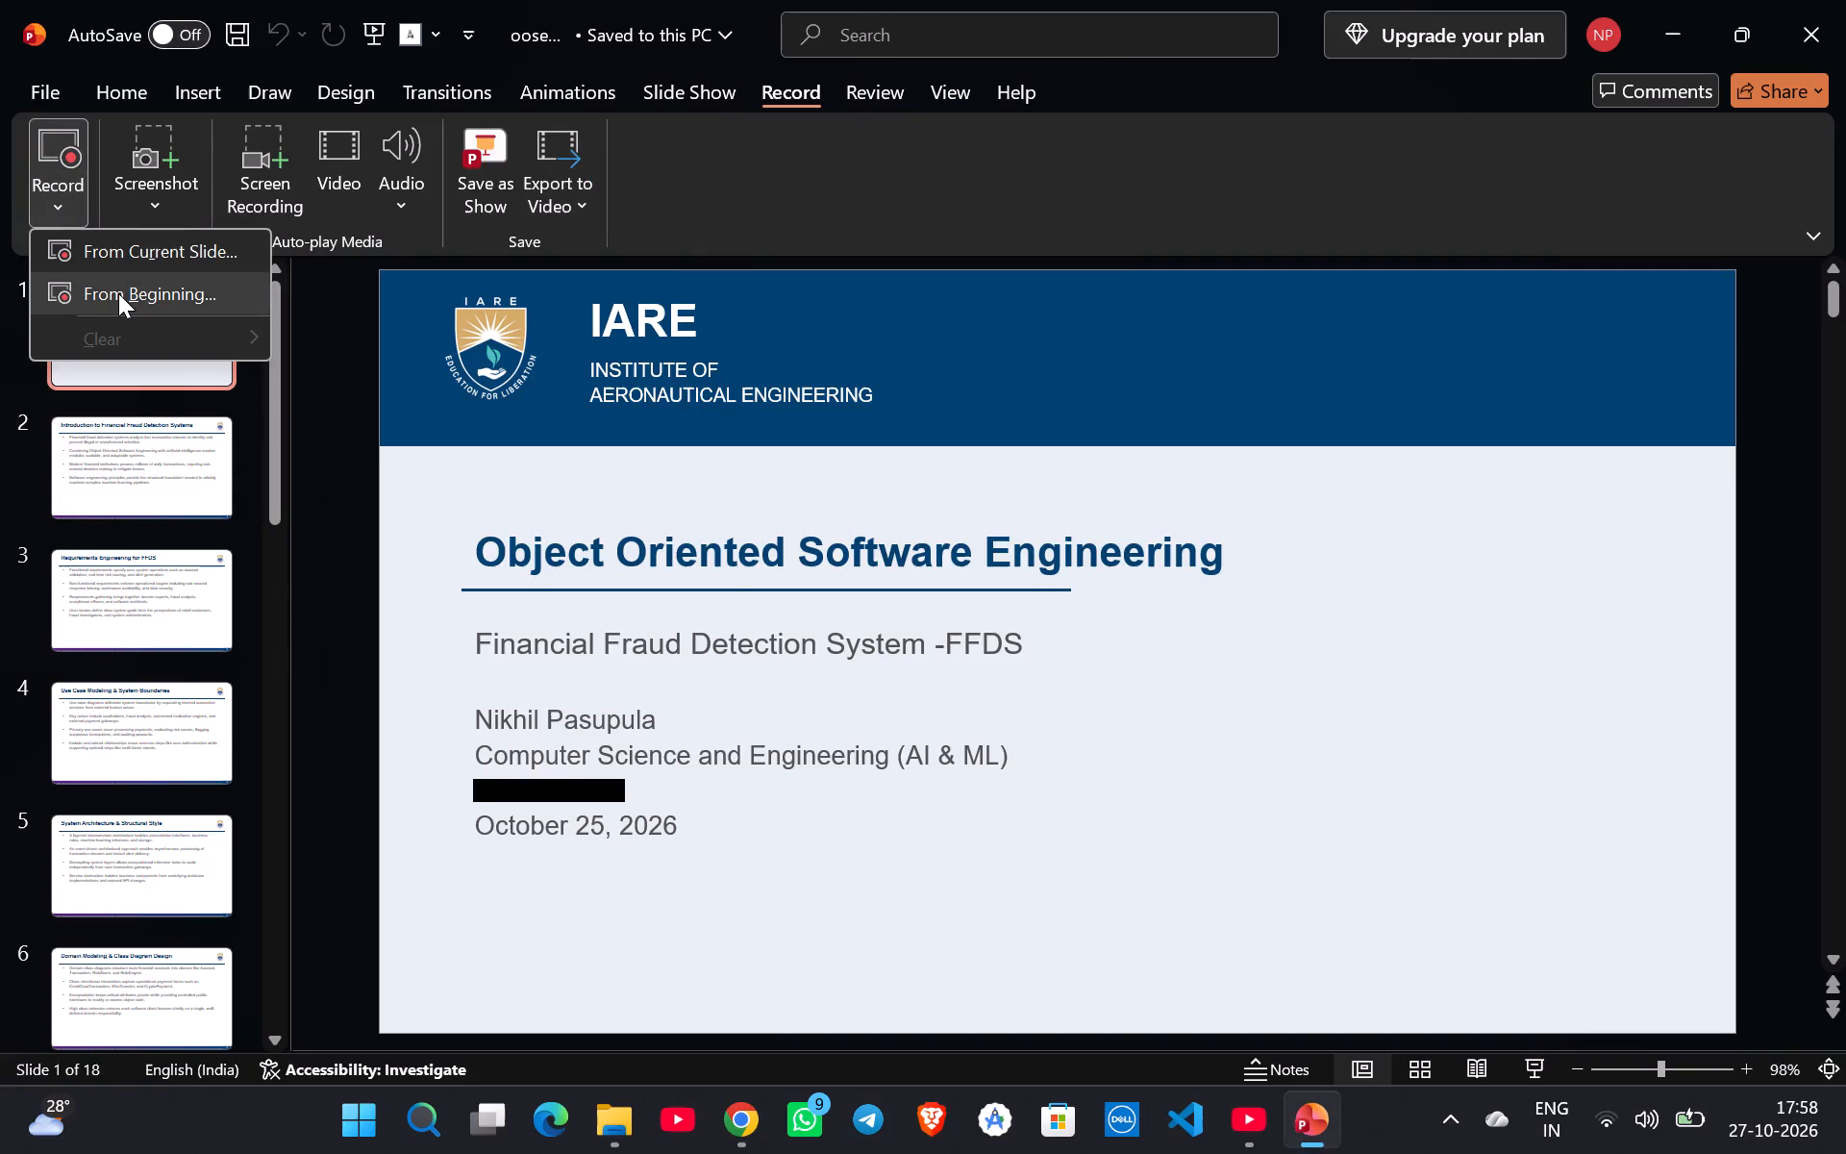
click(118, 293)
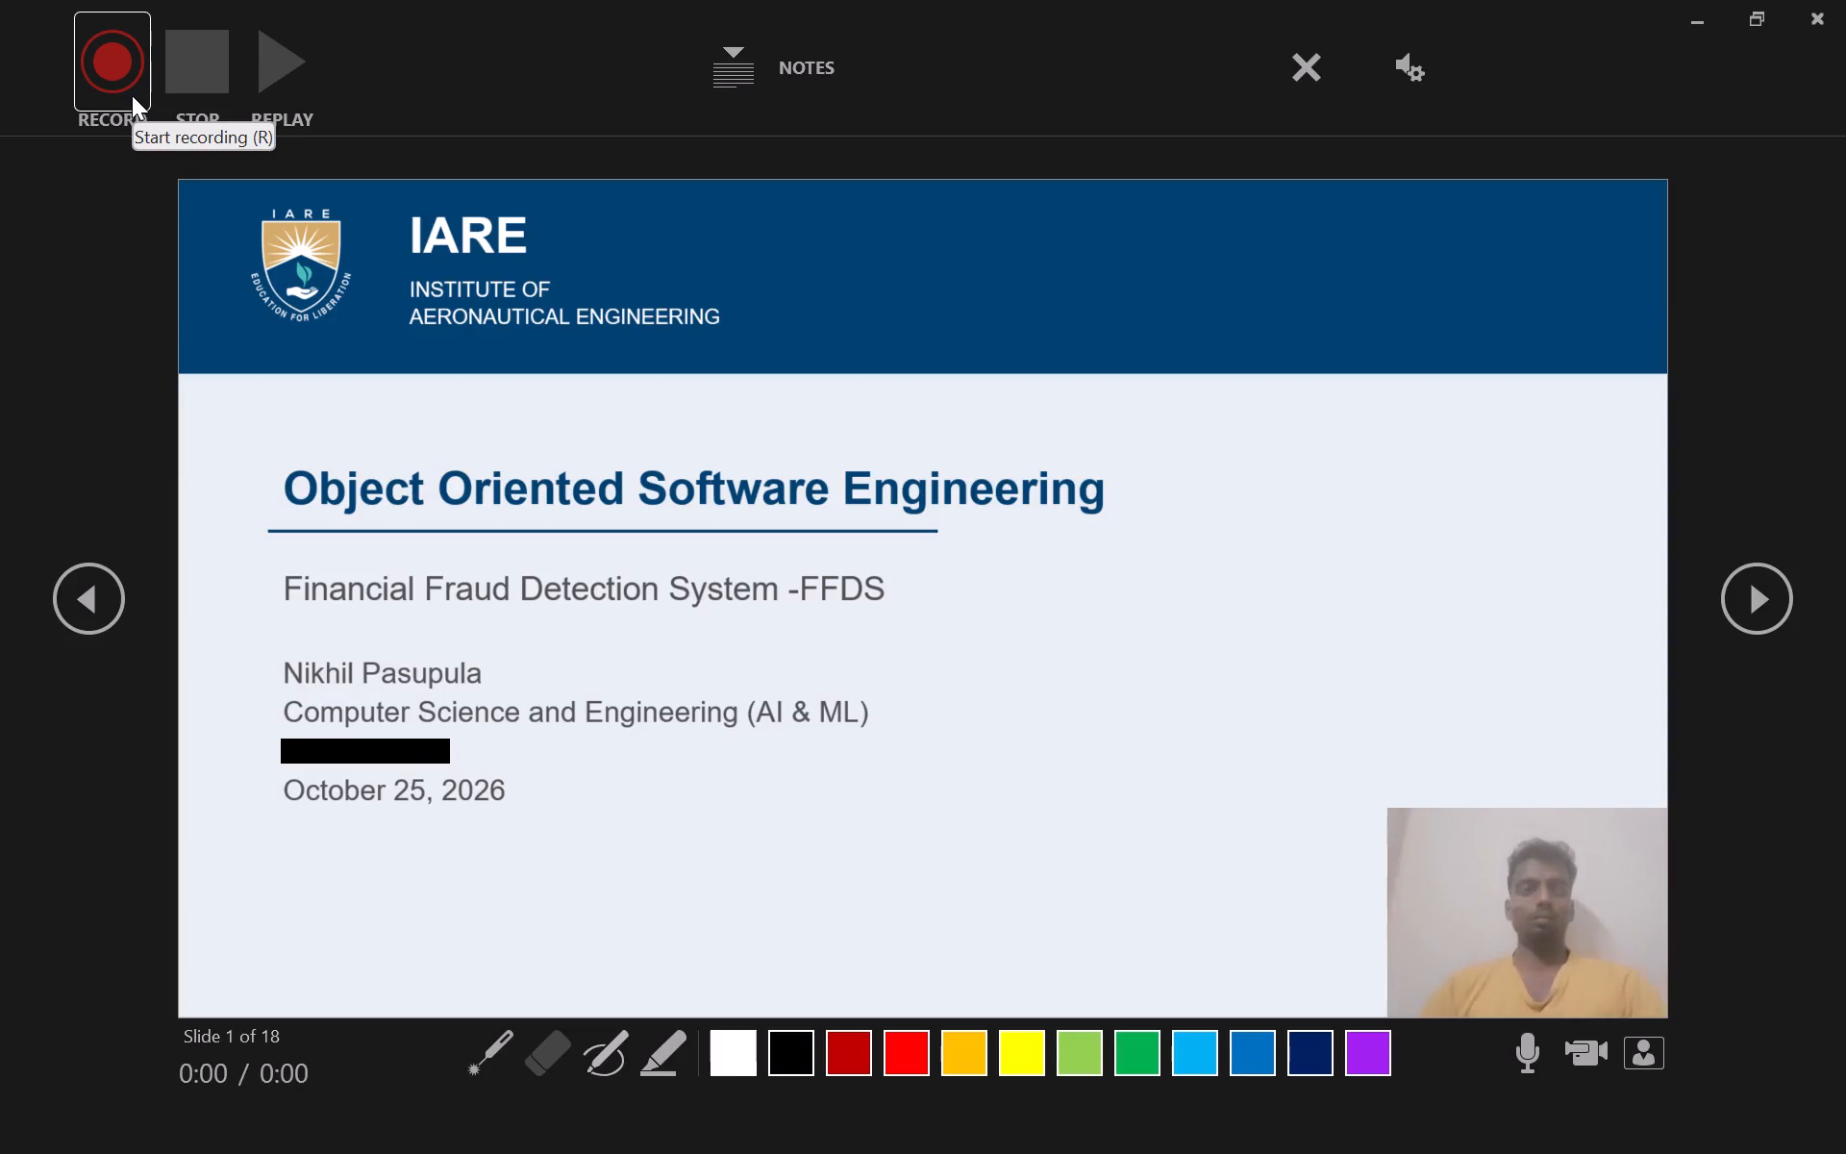
click(132, 95)
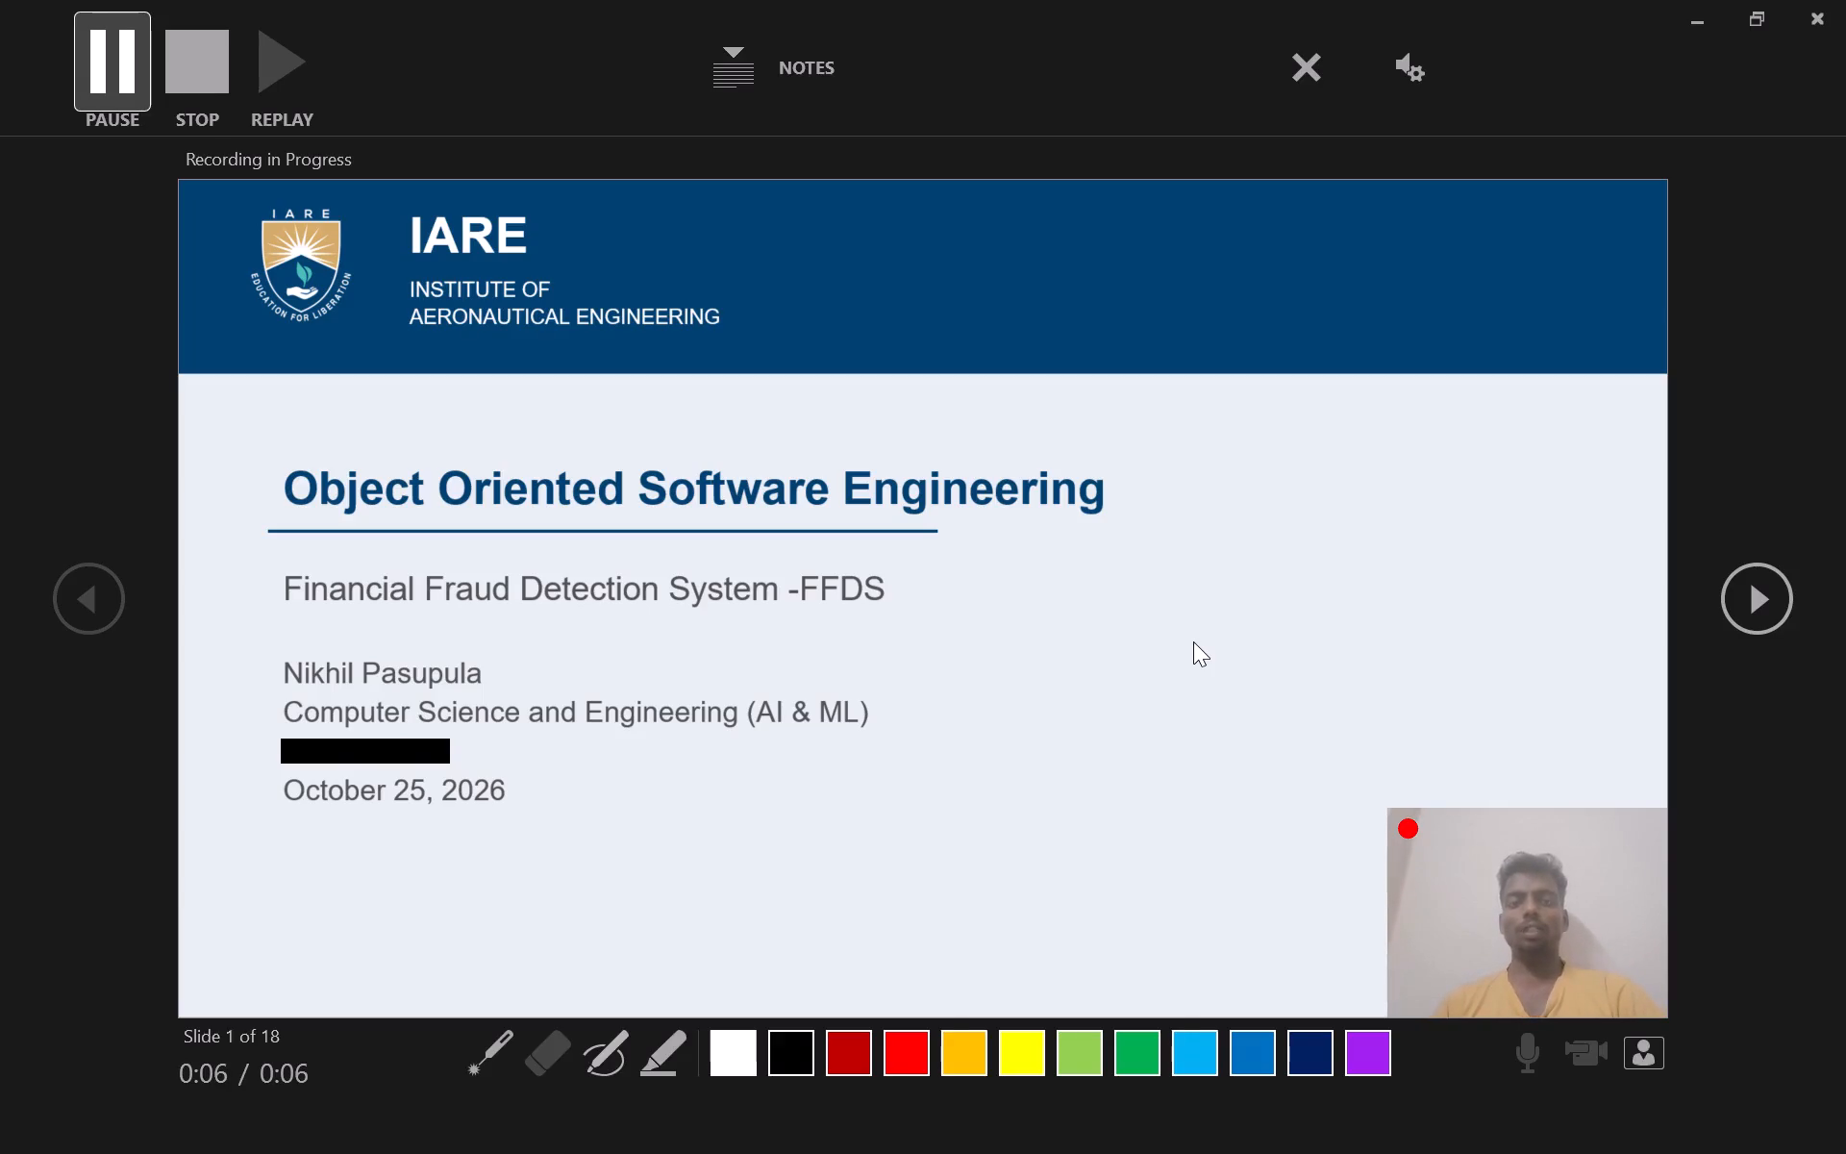
key(Right)
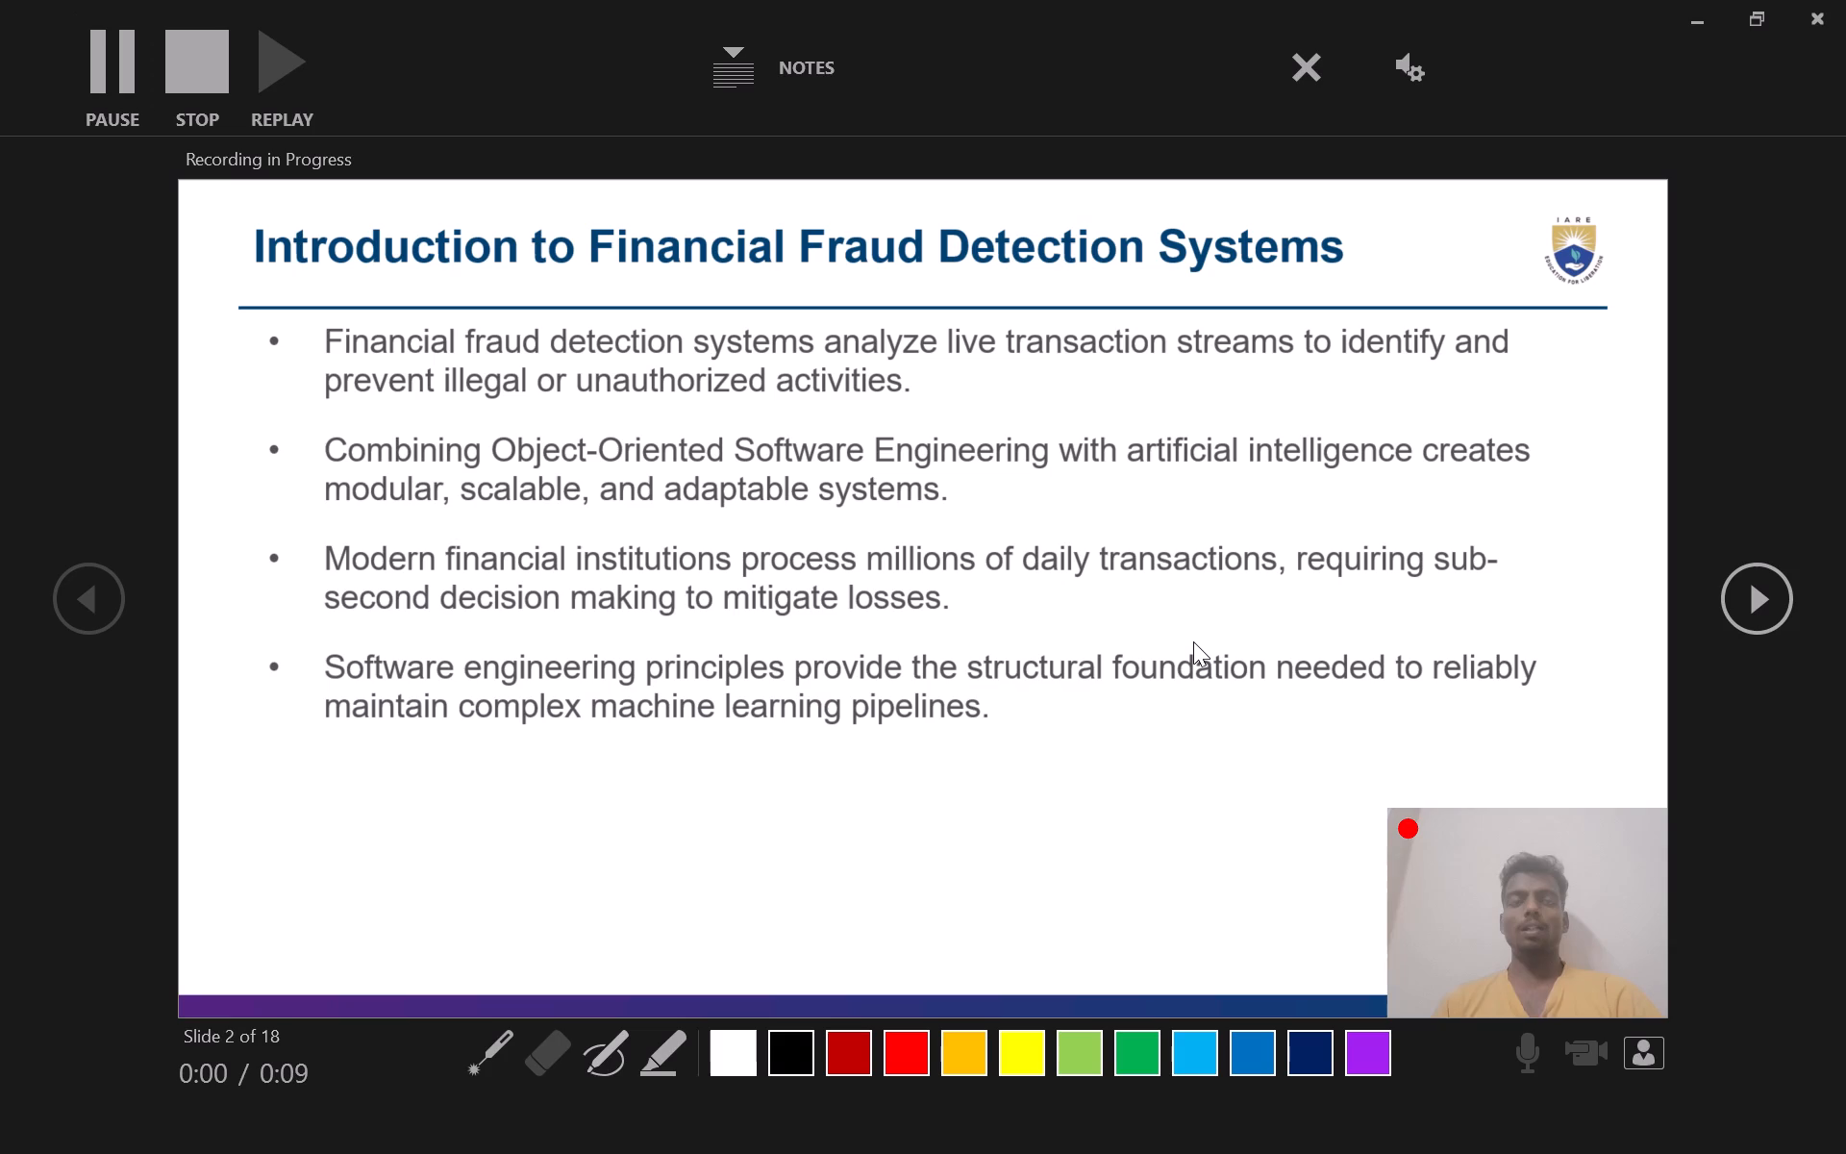
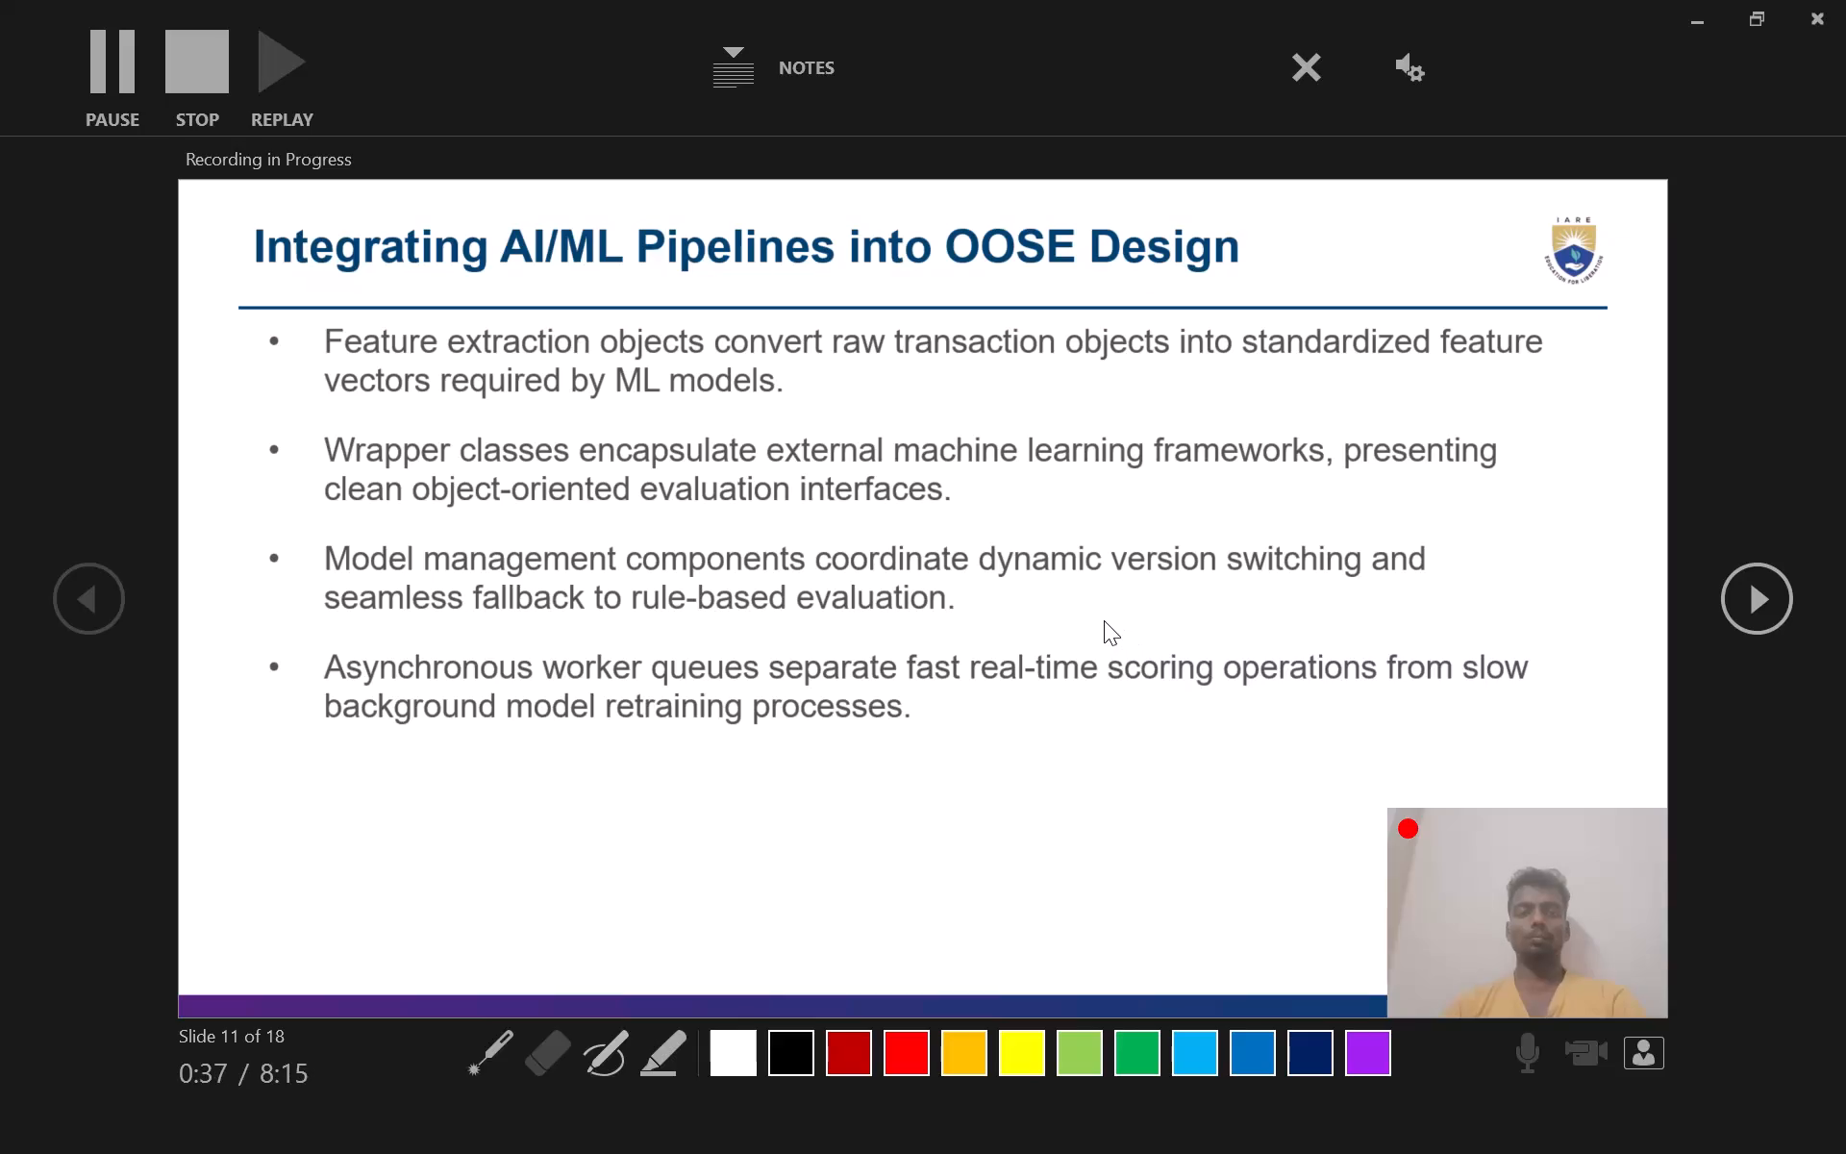
Continue recording the narrated slide show from slide 11, advancing through the data persistence and real-time streaming slides to slide 14 on system security.
key(Right)
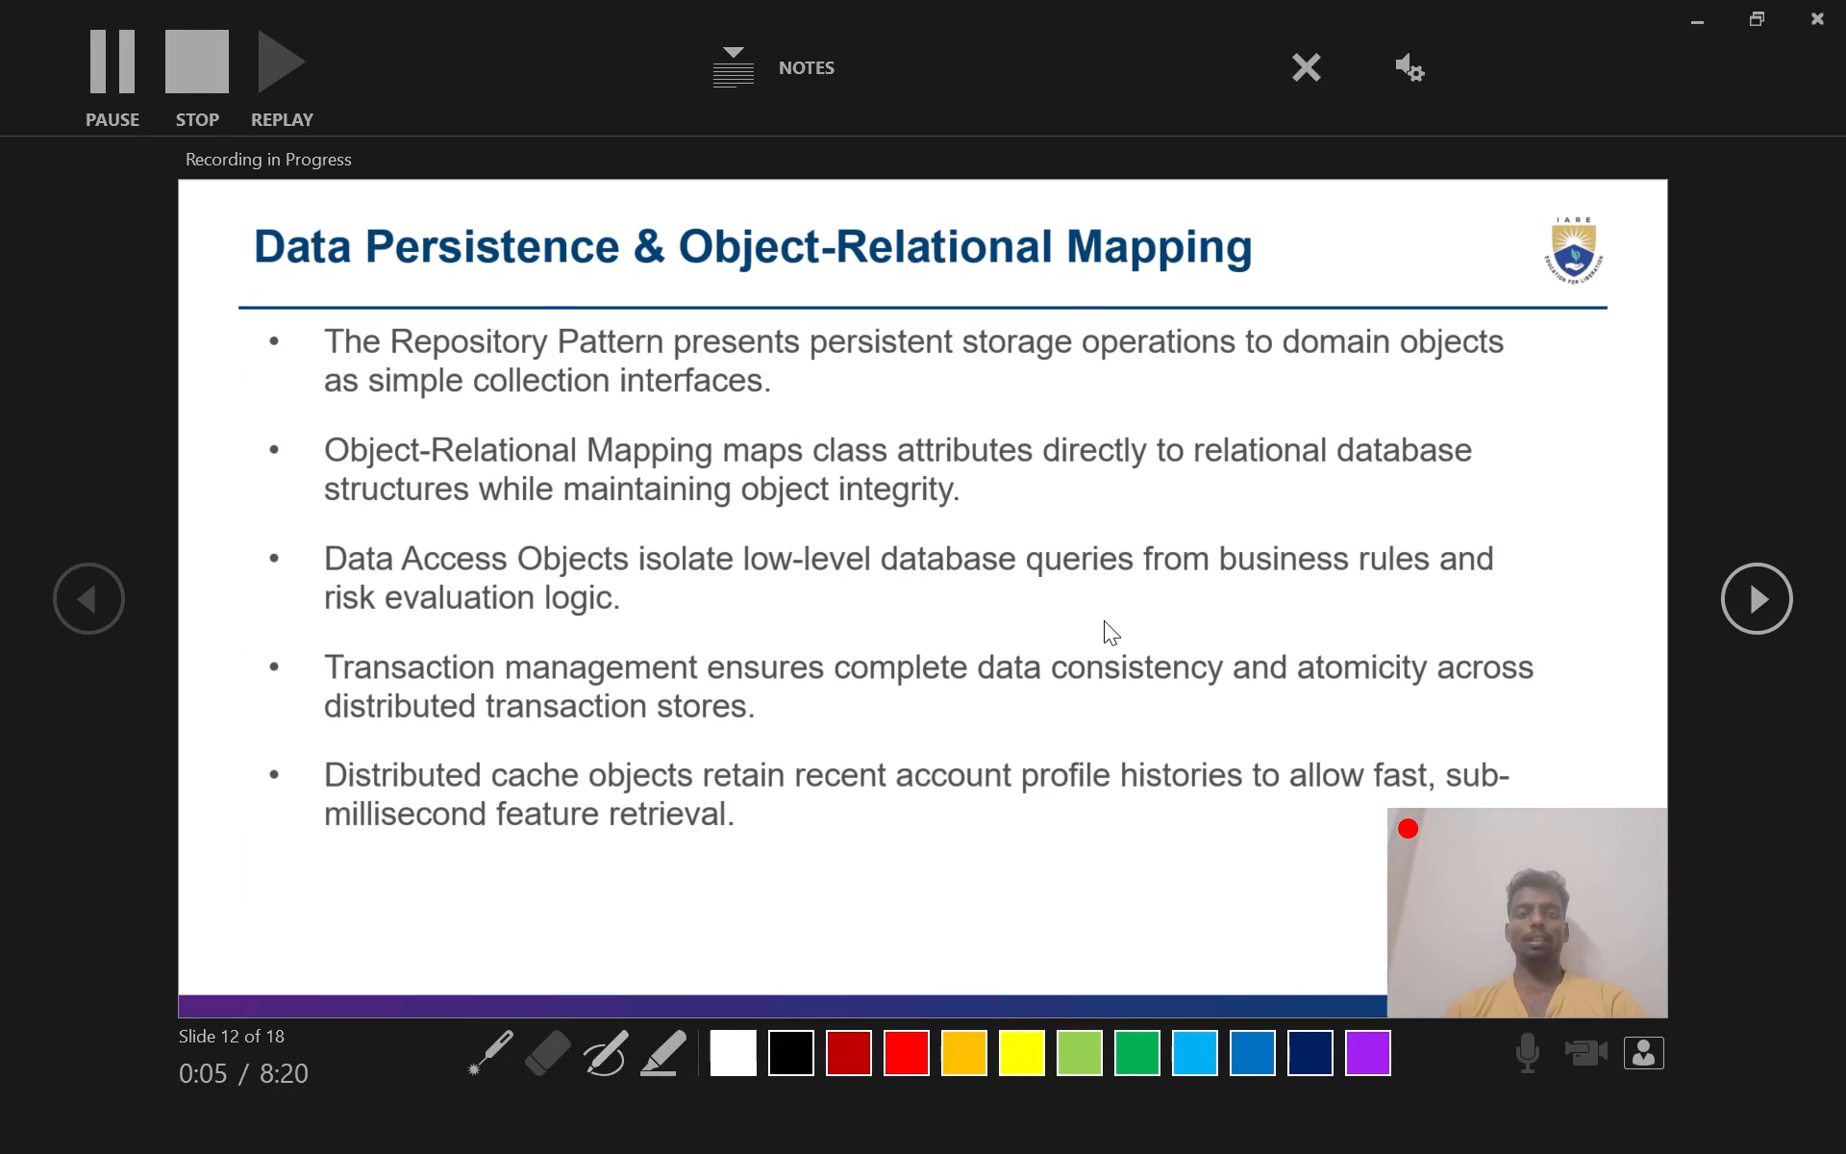
key(Right)
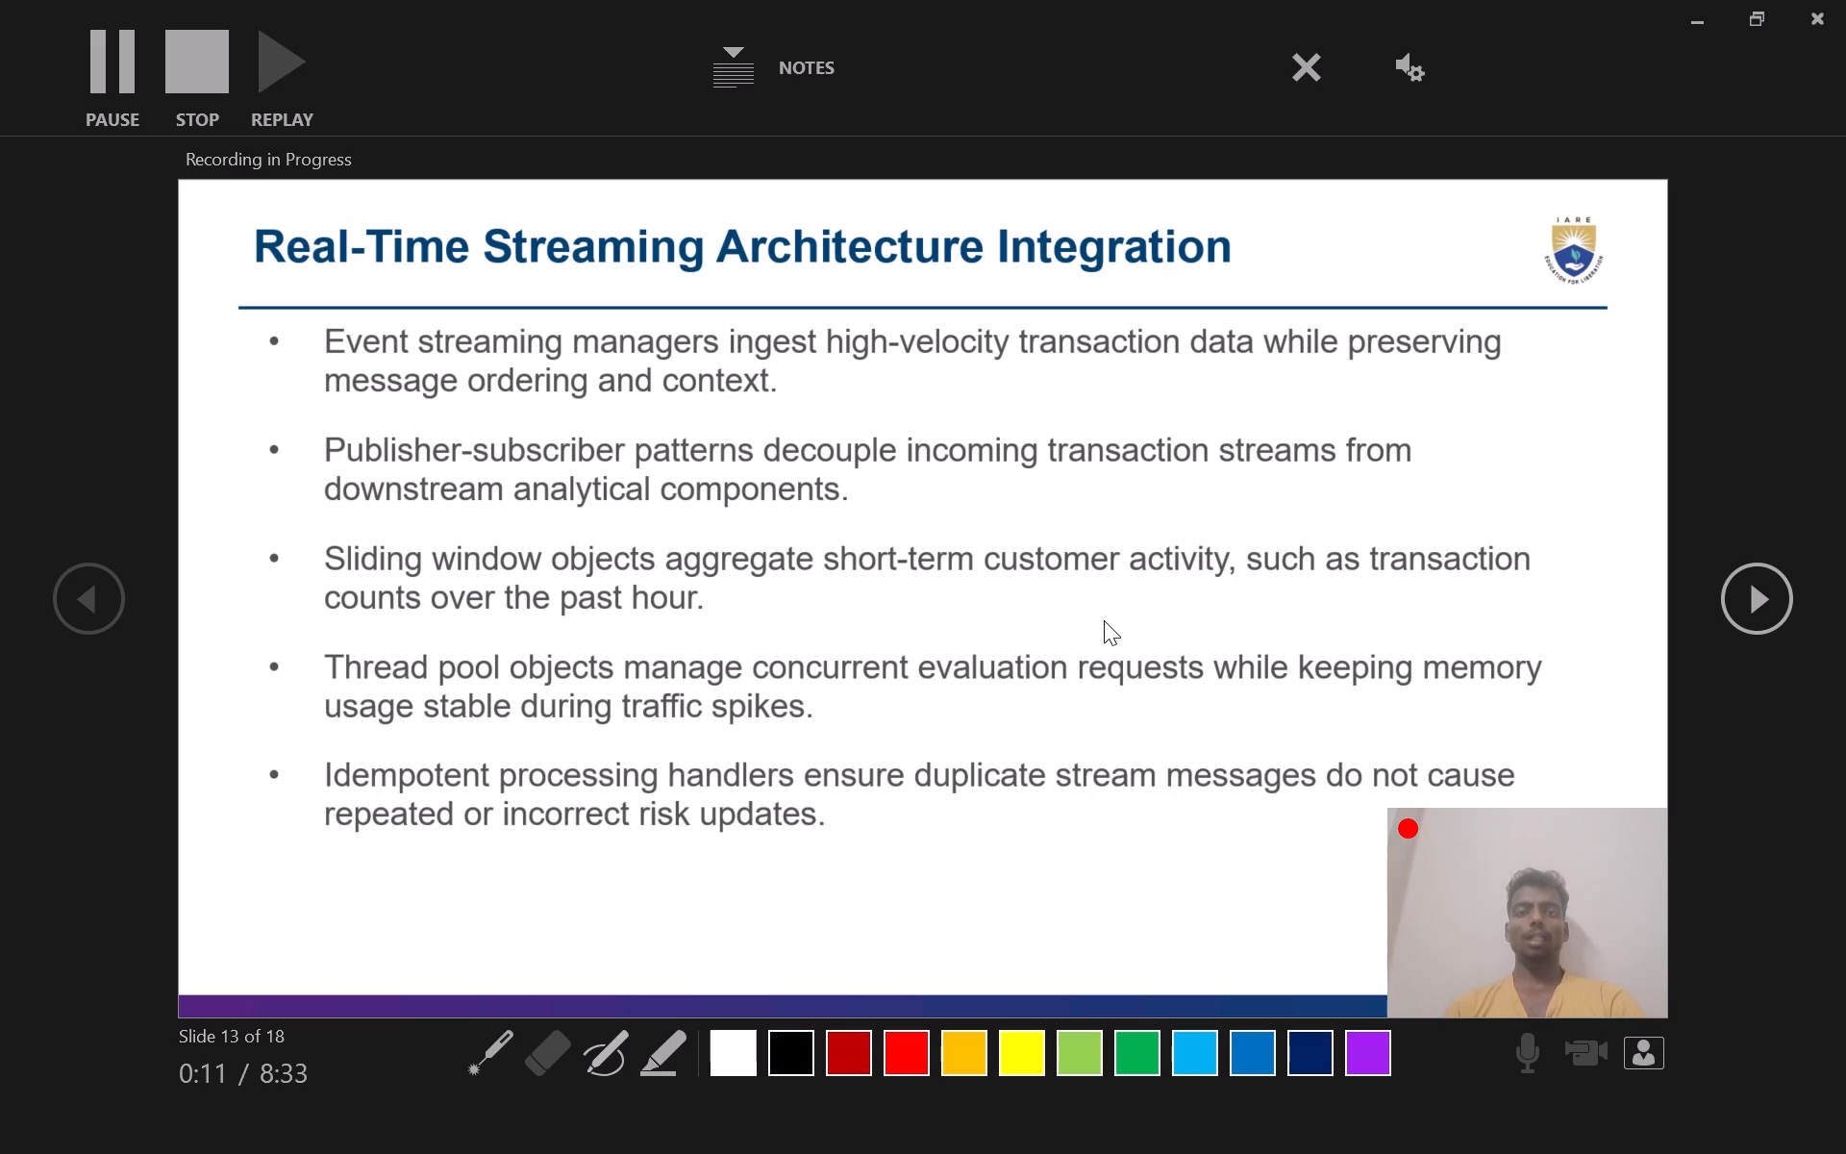
key(Right)
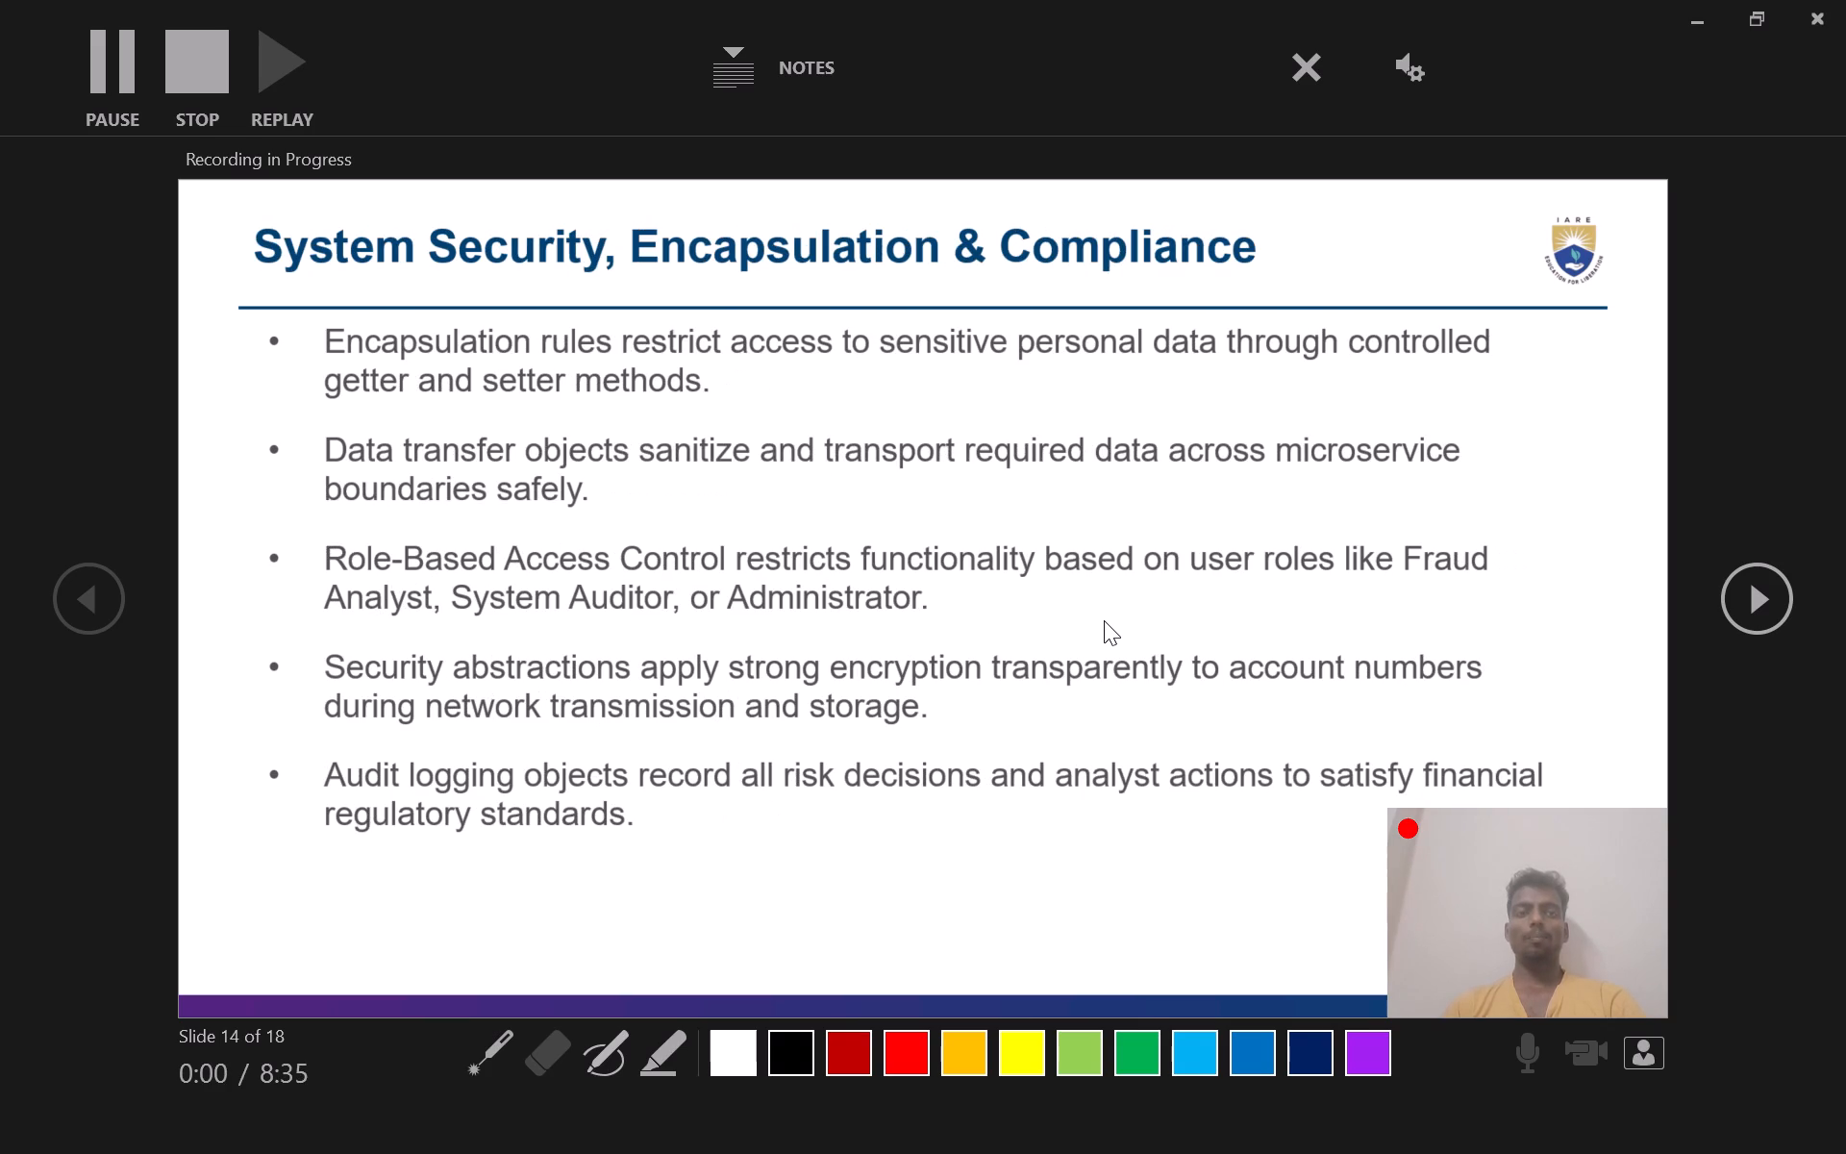
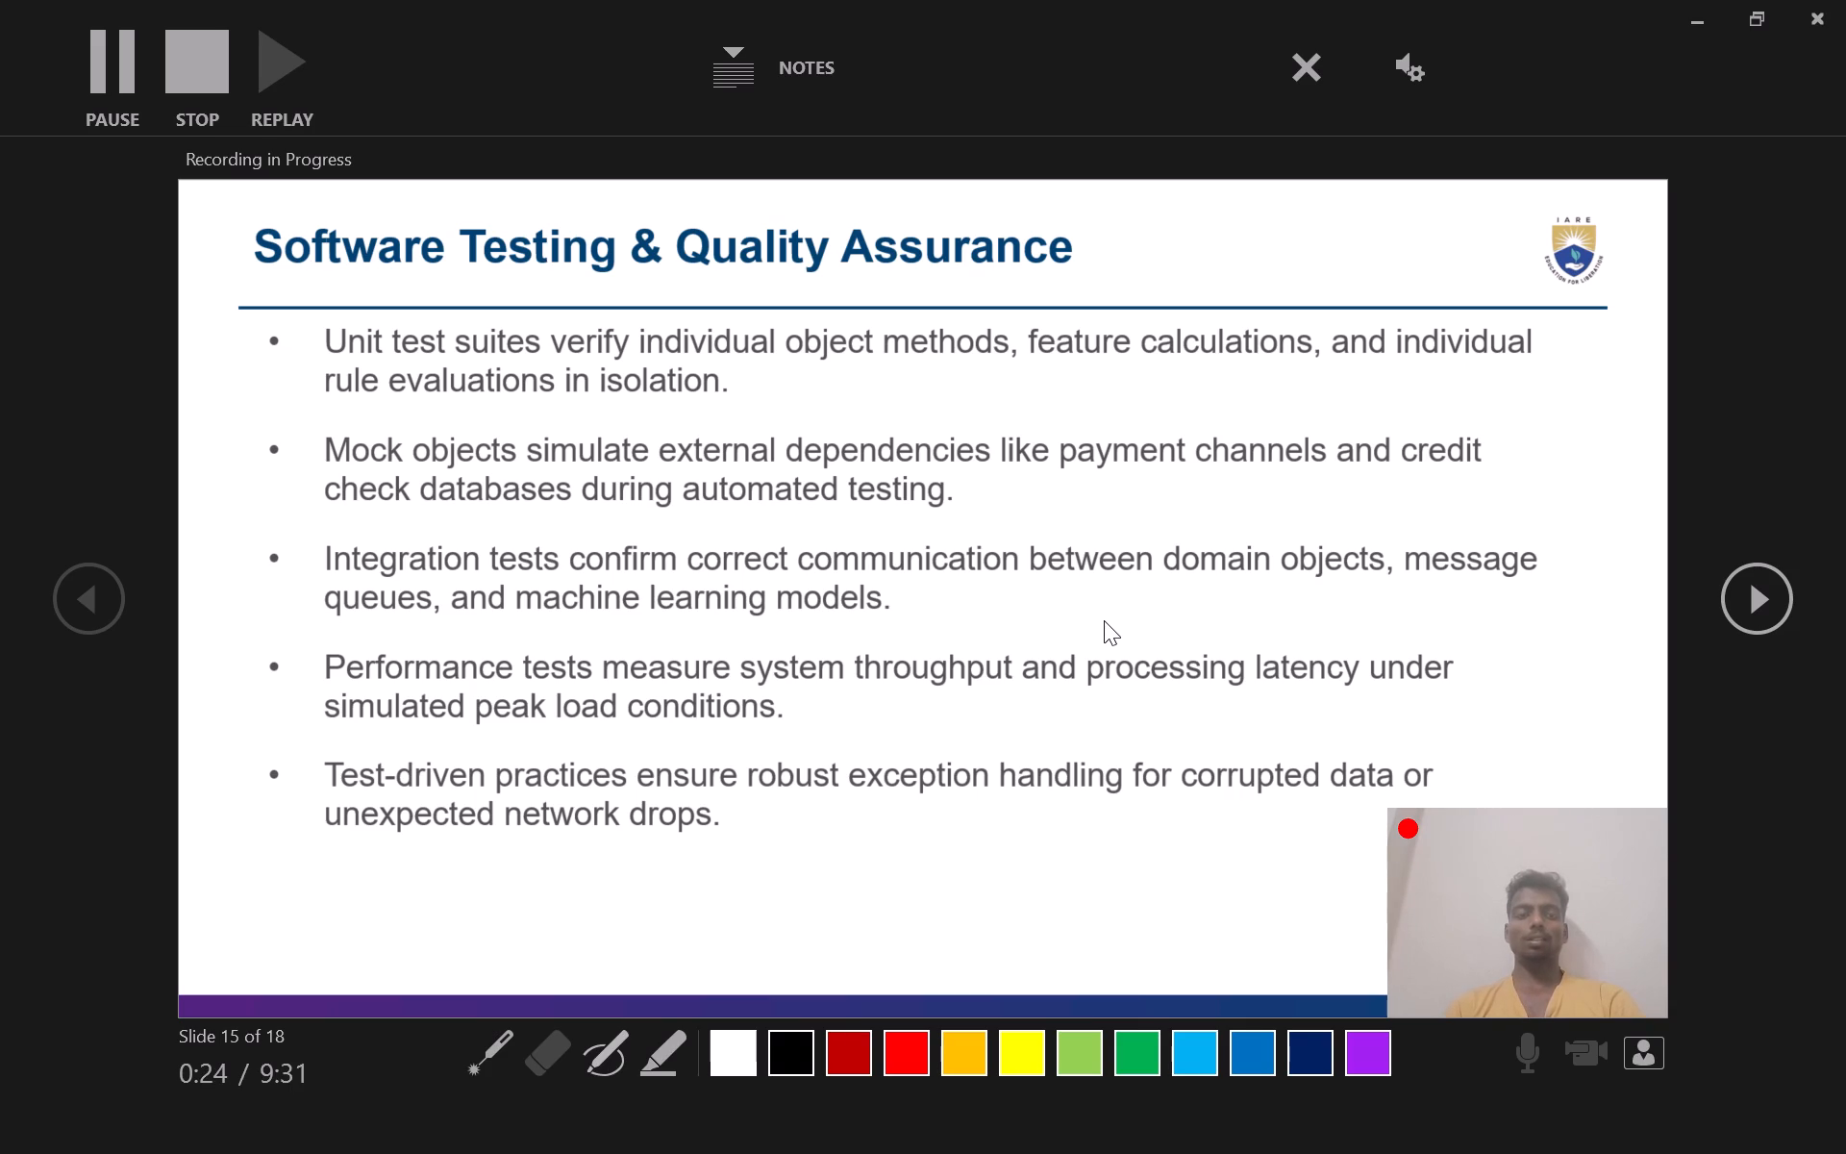
Record the remaining narration from slide 15 through the closing Thank You slide 18, stop recording and return to the editing view.
key(Right)
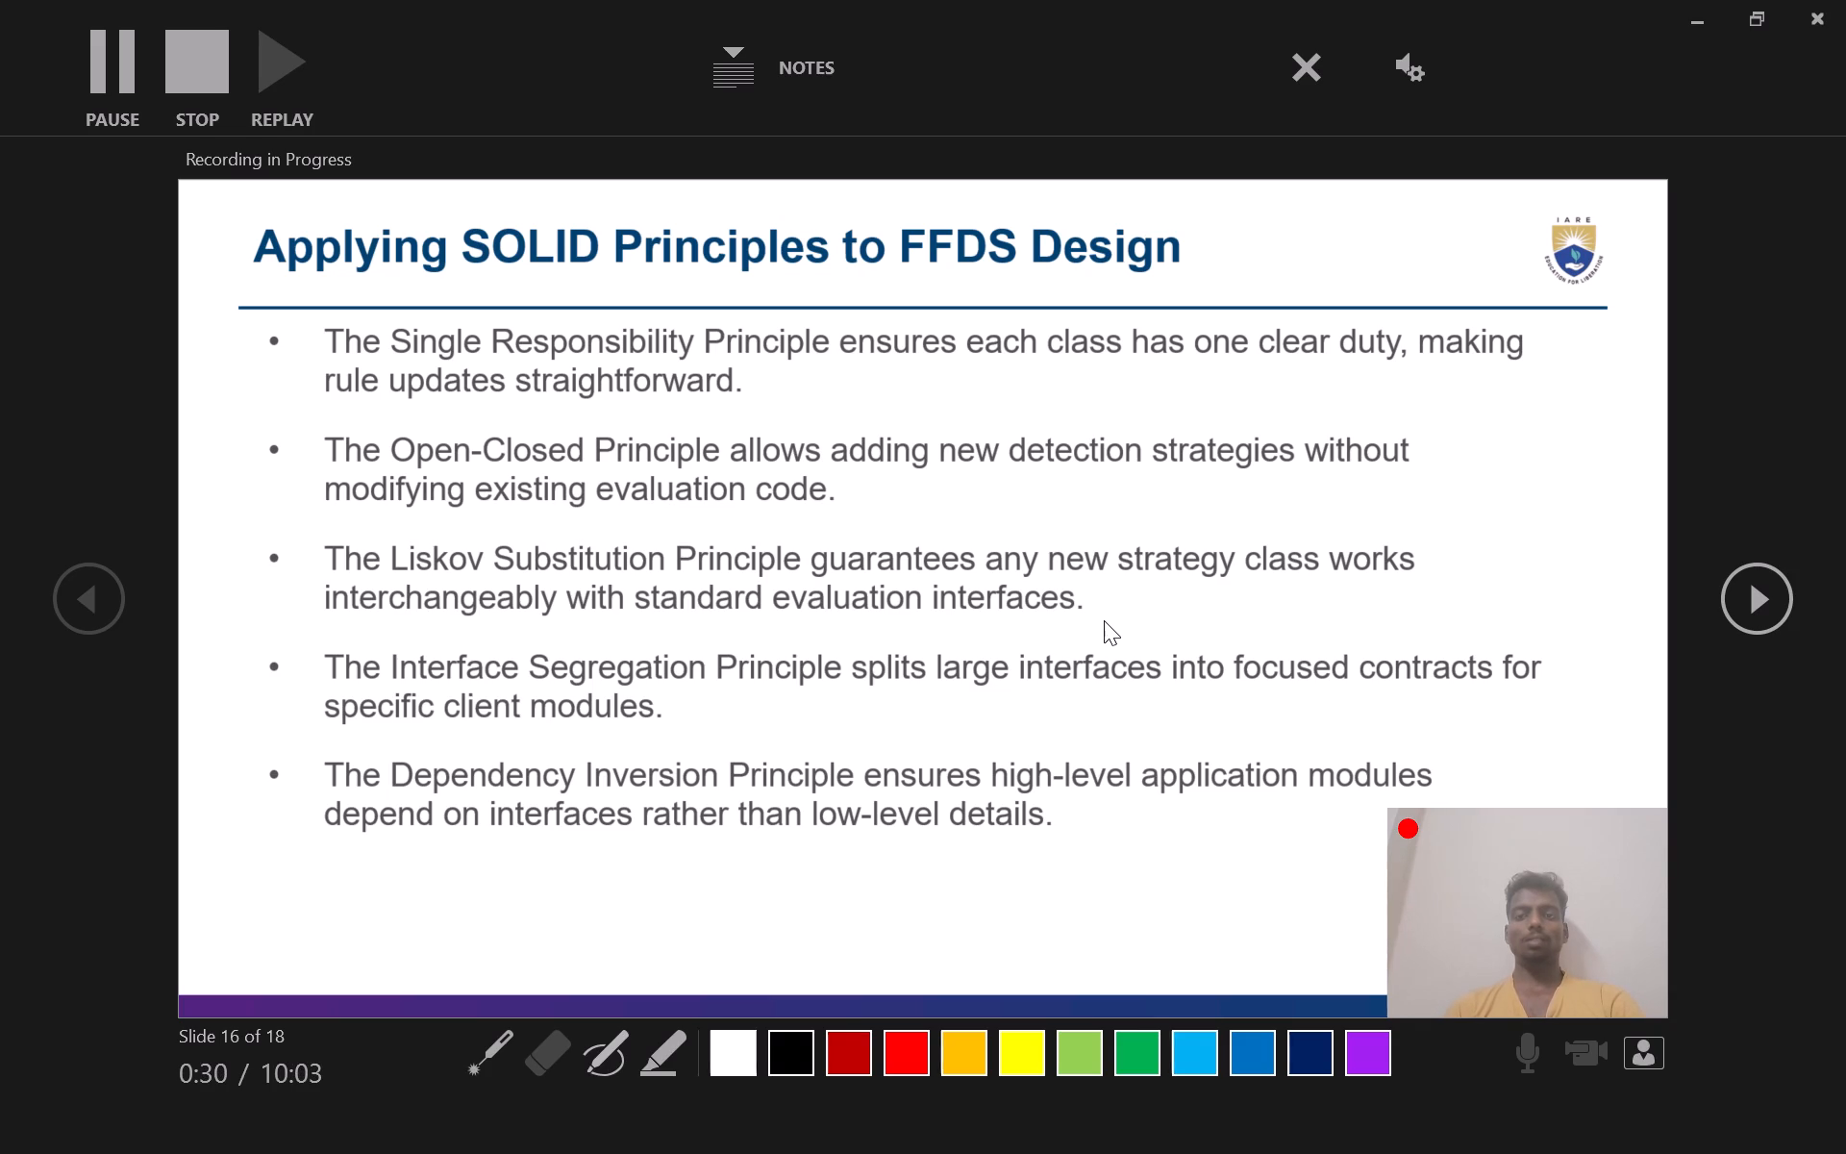
key(Right)
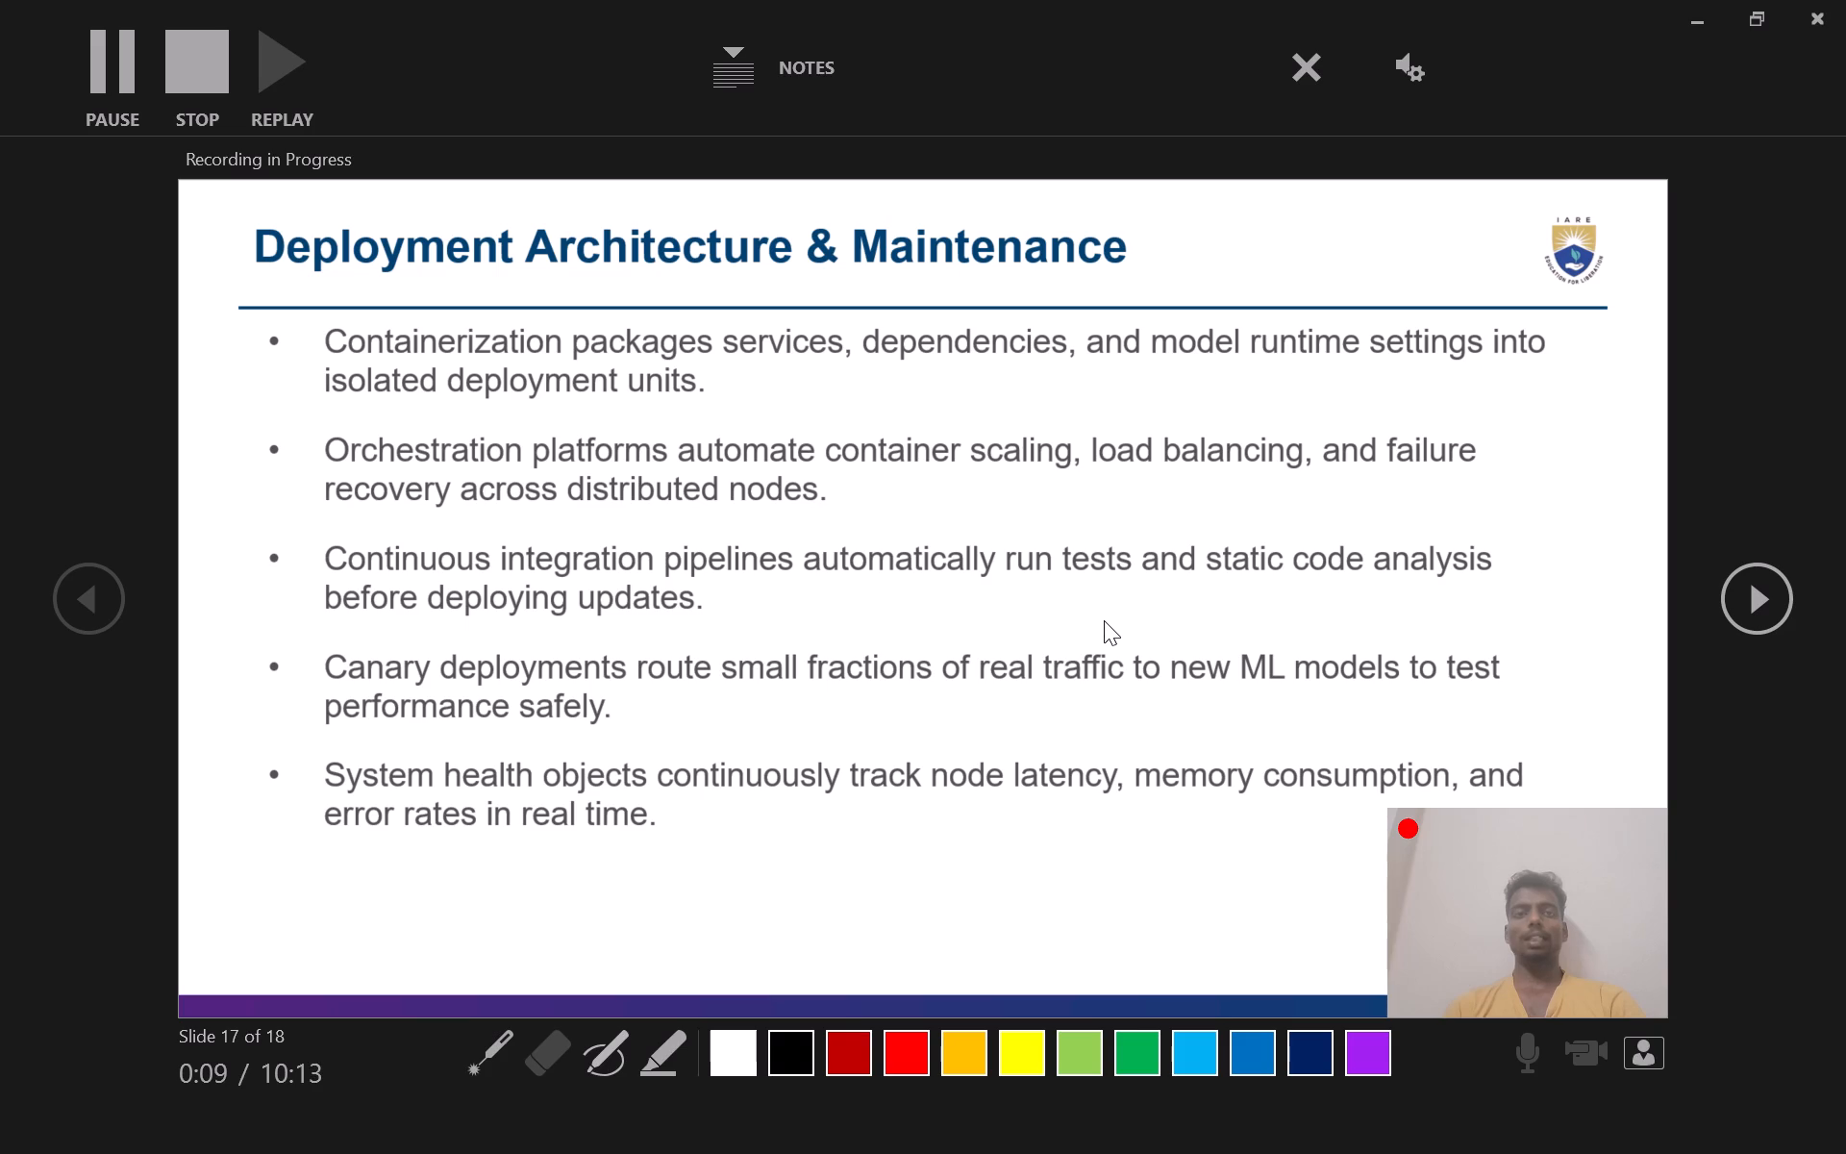
key(Right)
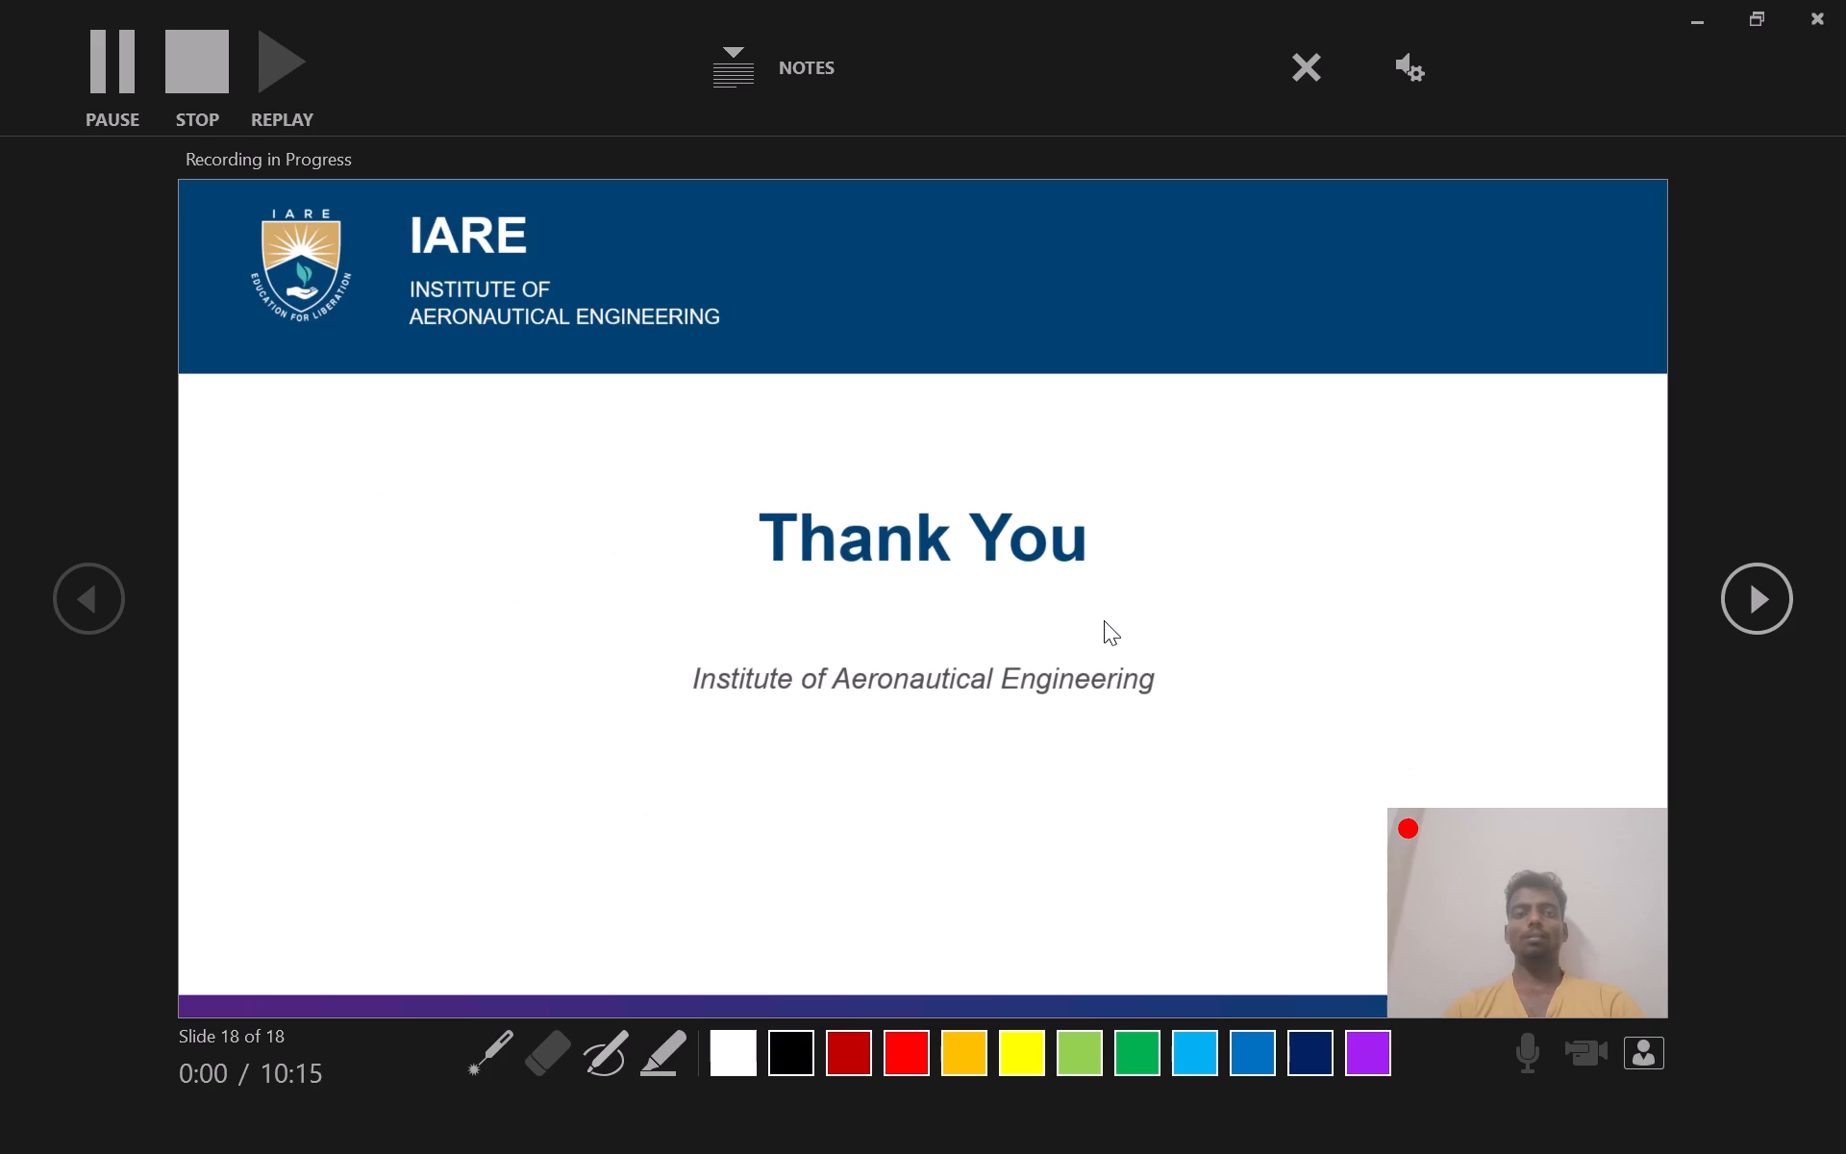
click(209, 42)
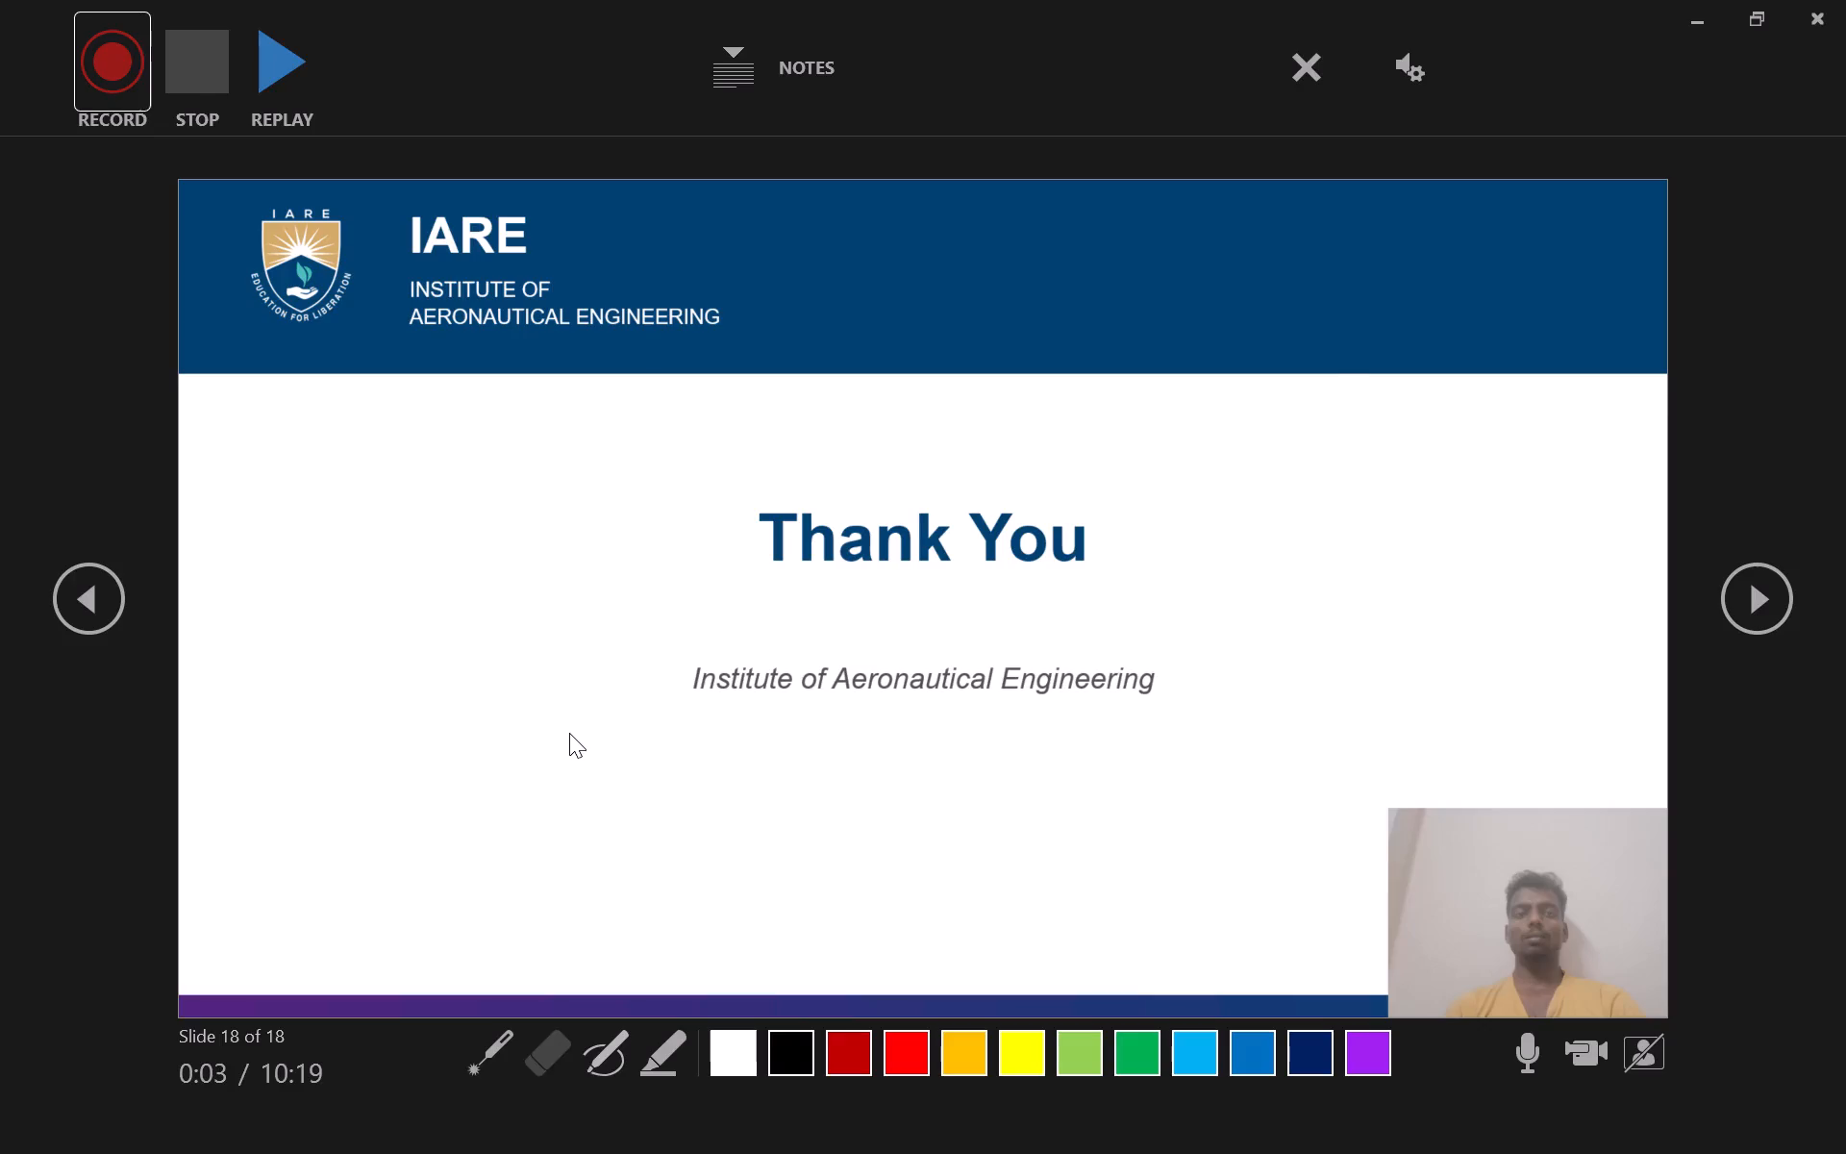
key(Escape)
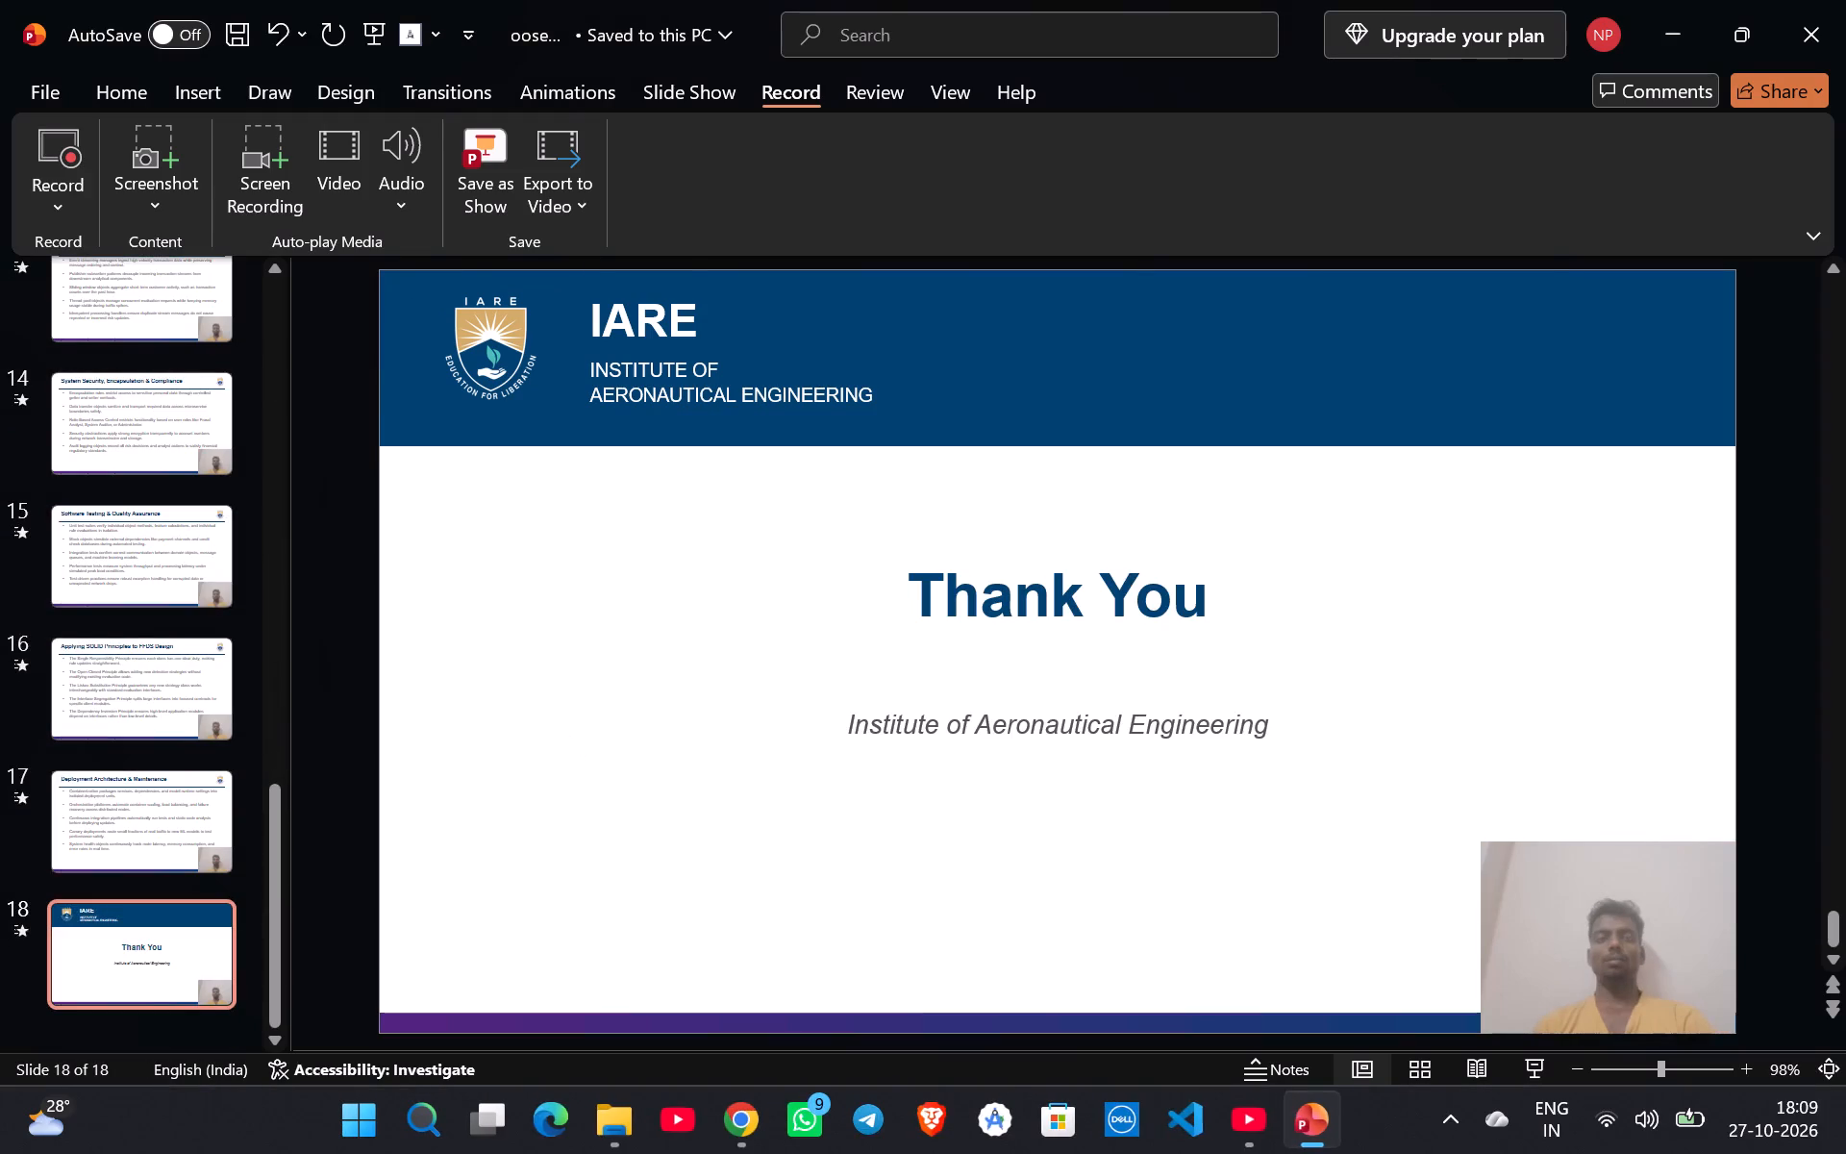
Export the recorded presentation as an MPEG-4 video named "oose aat2 video" in the Downloads folder.
click(564, 193)
click(588, 254)
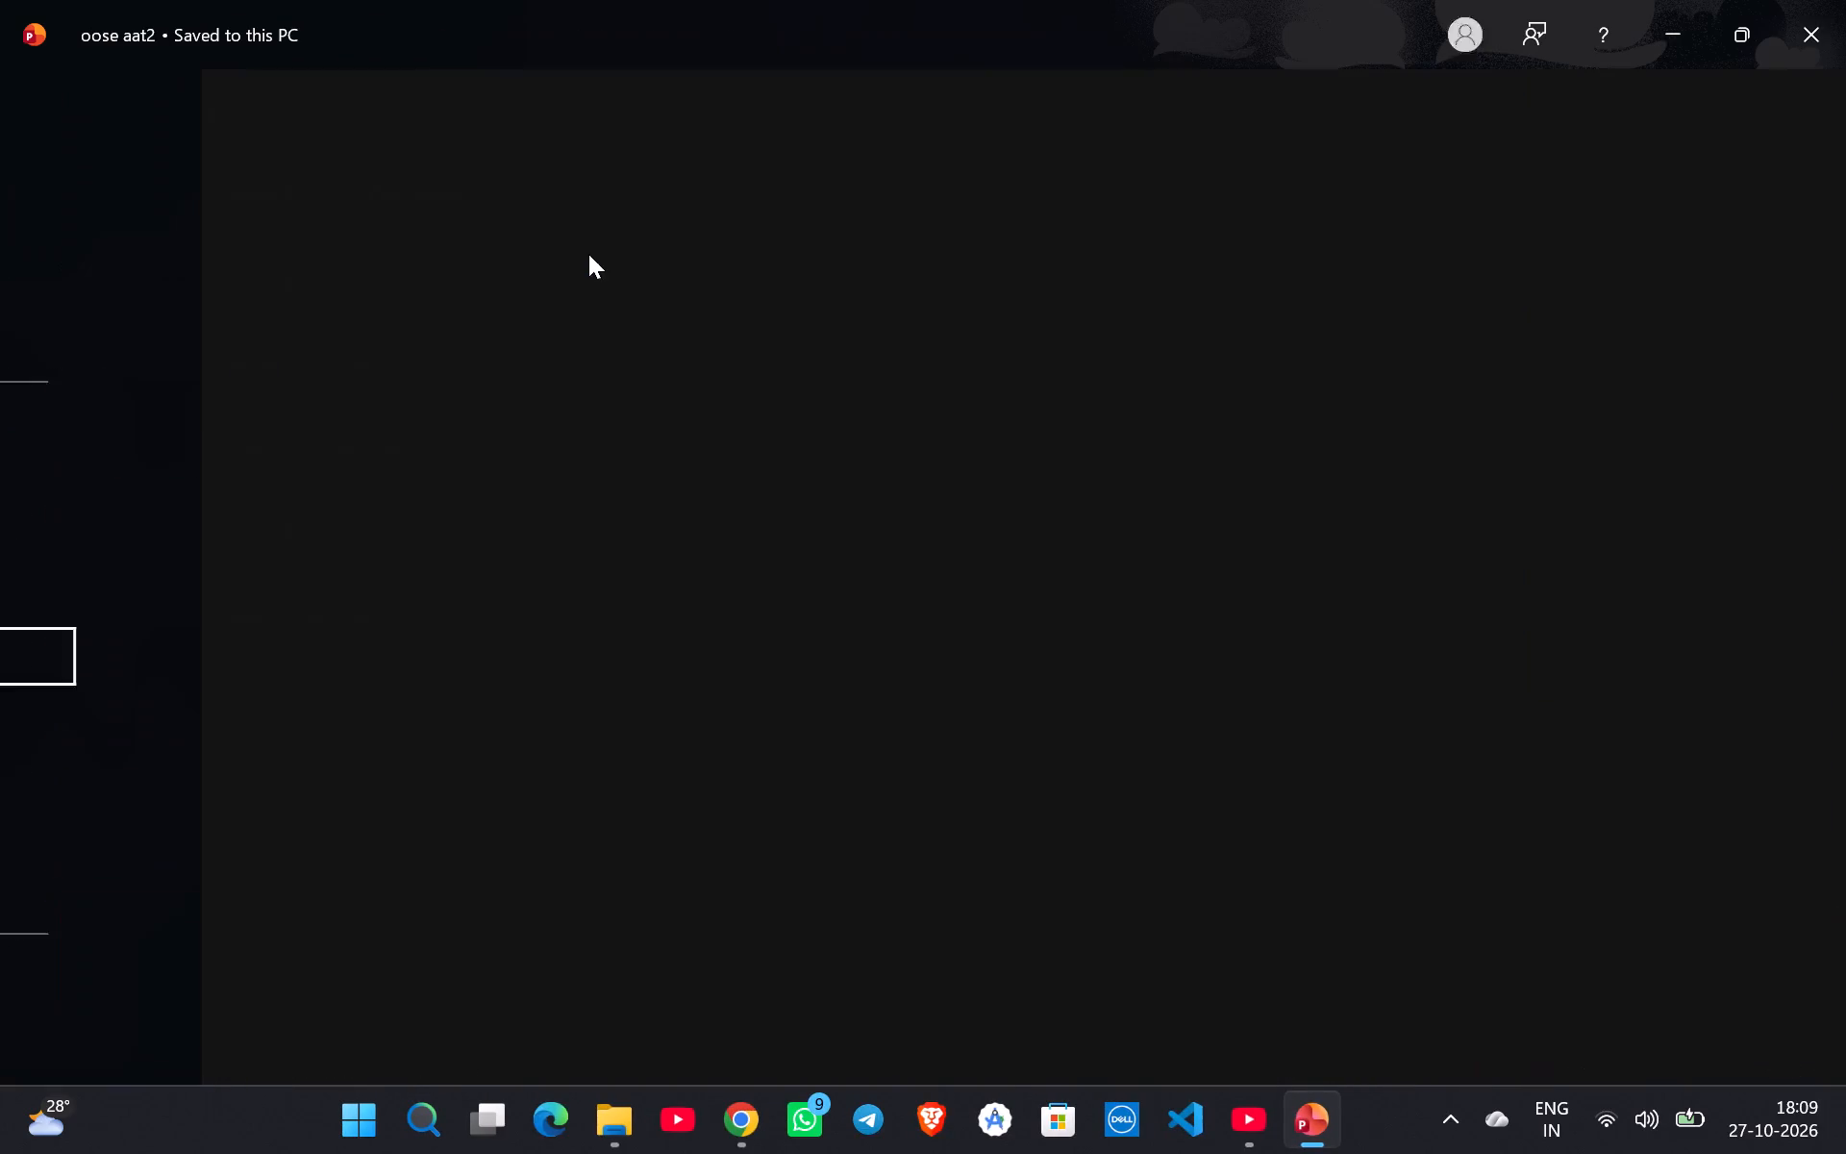
click(813, 556)
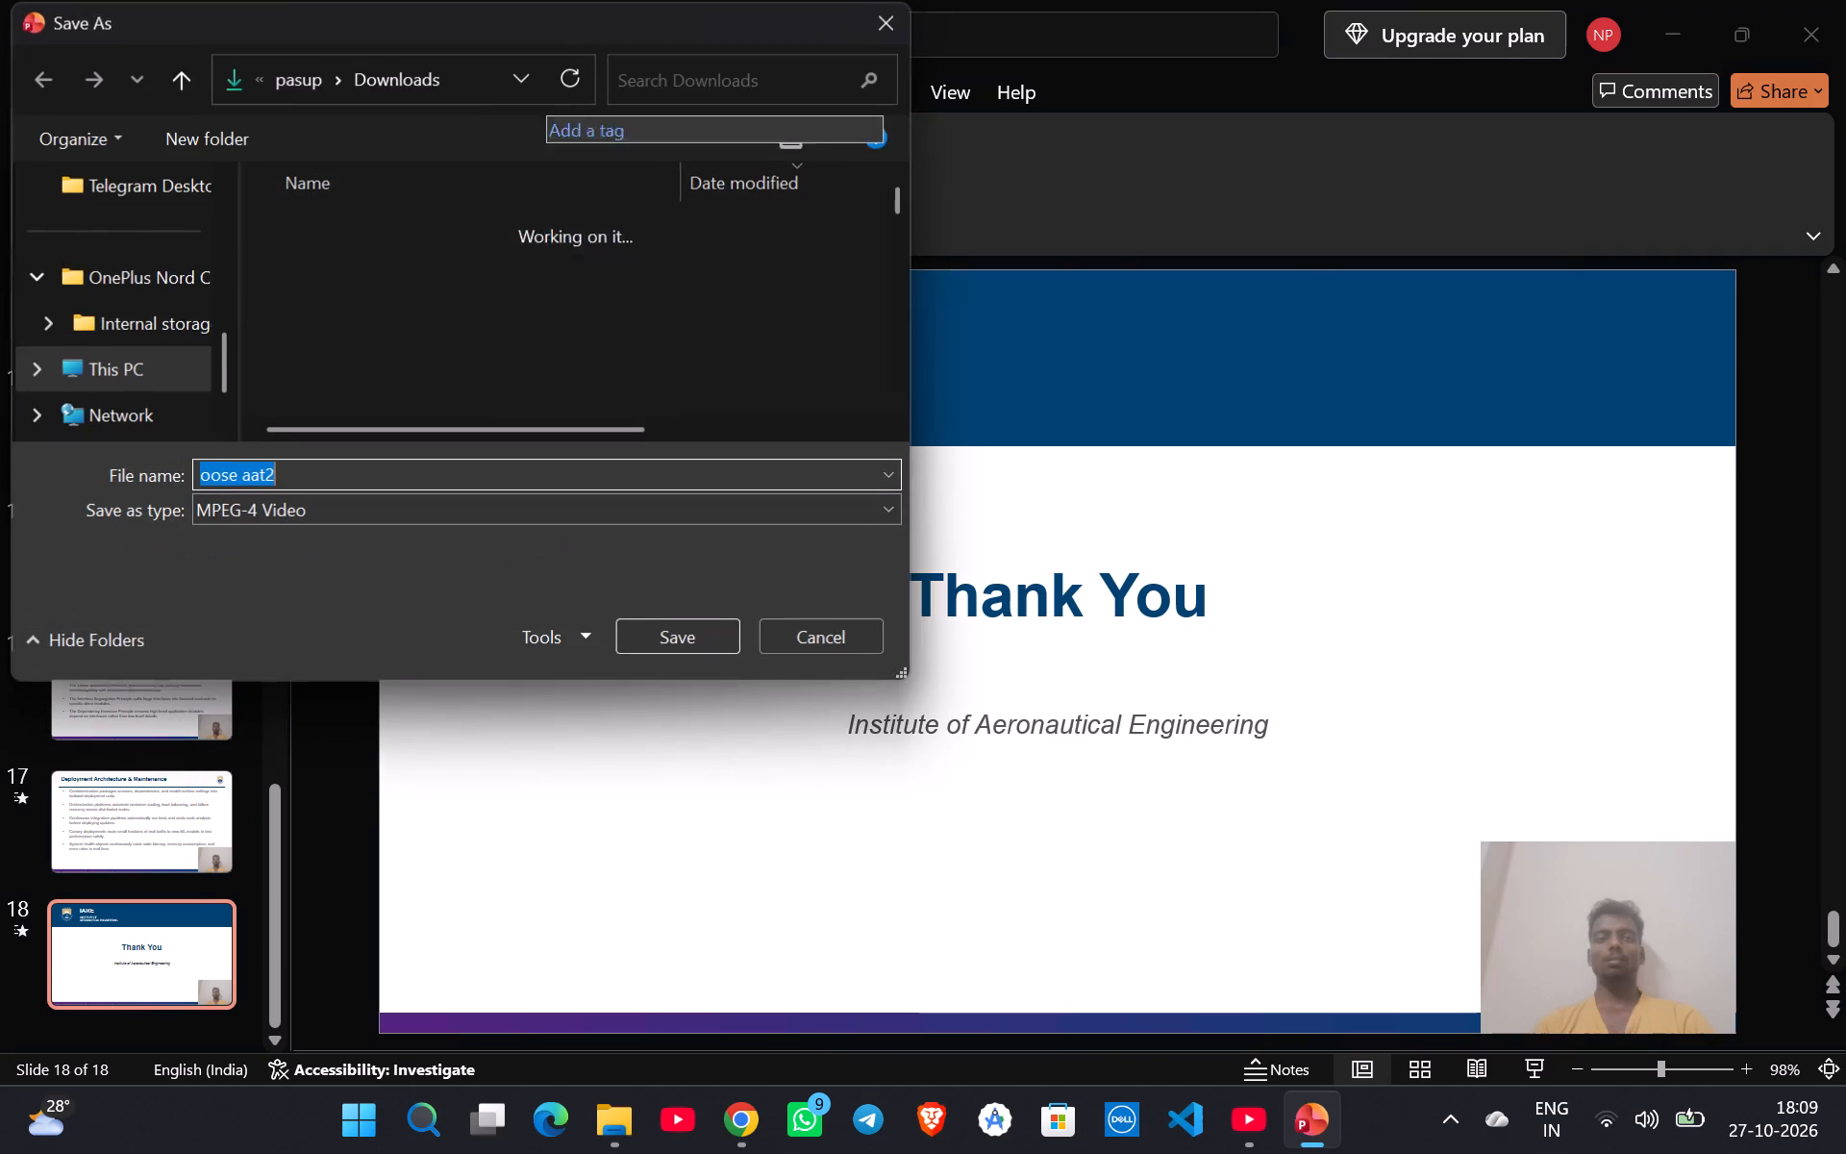
scroll(126, 360, up, 2)
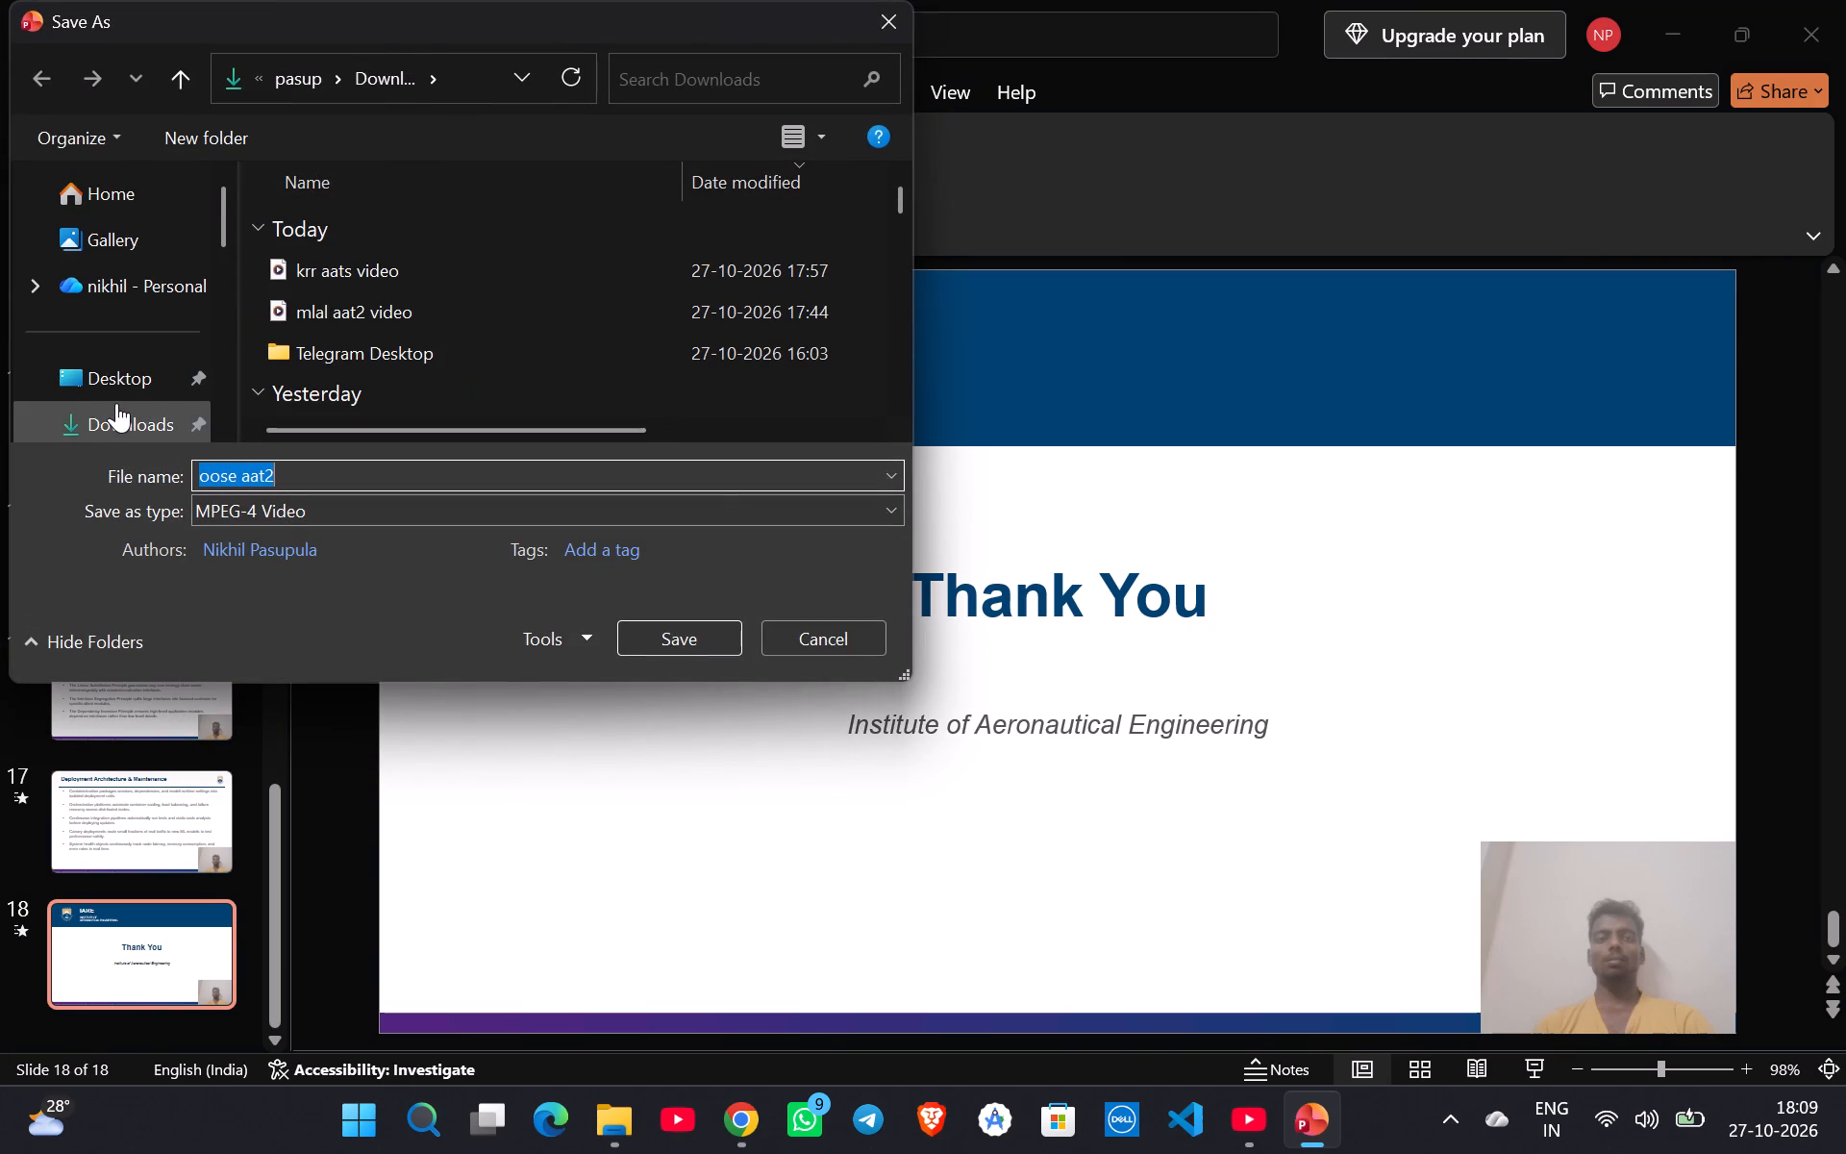
click(116, 403)
click(381, 481)
click(381, 481)
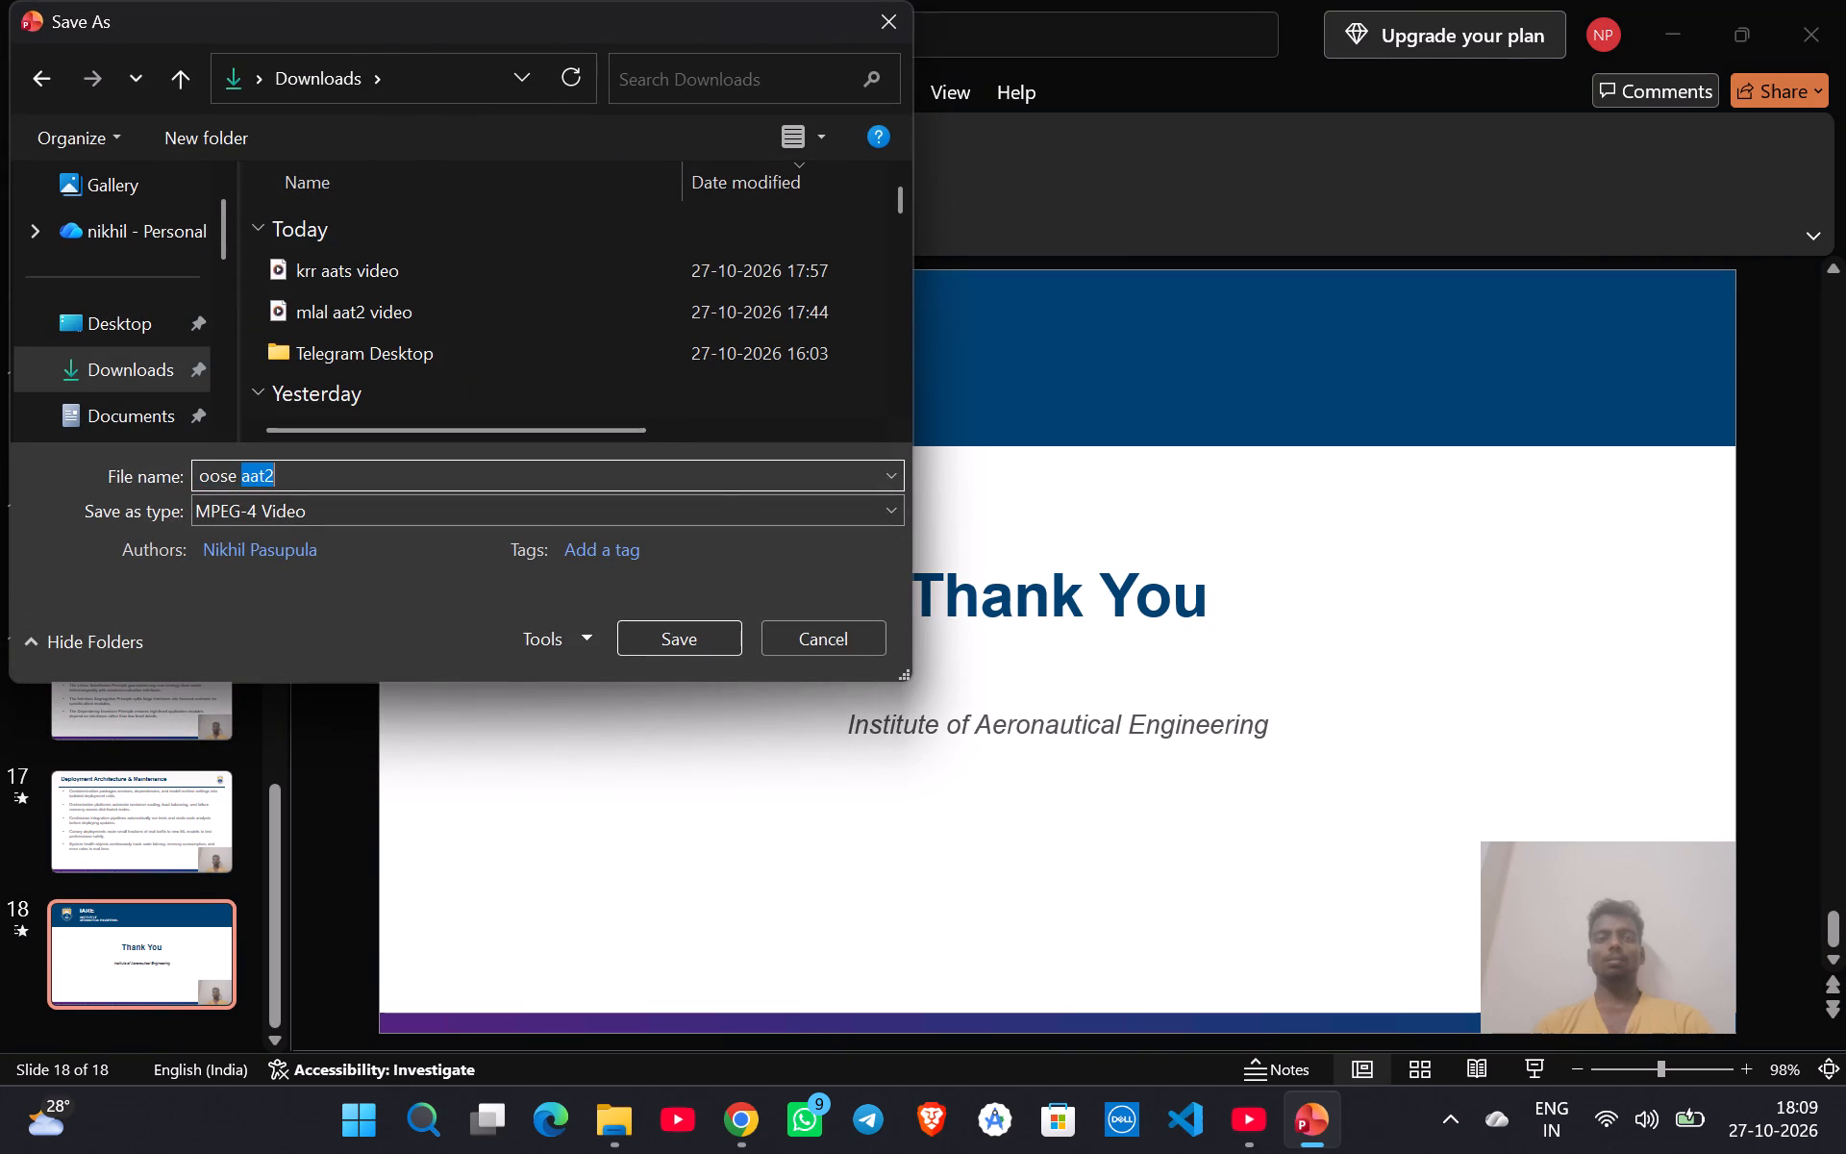
click(381, 481)
key(space)
text(video)
key(Return)
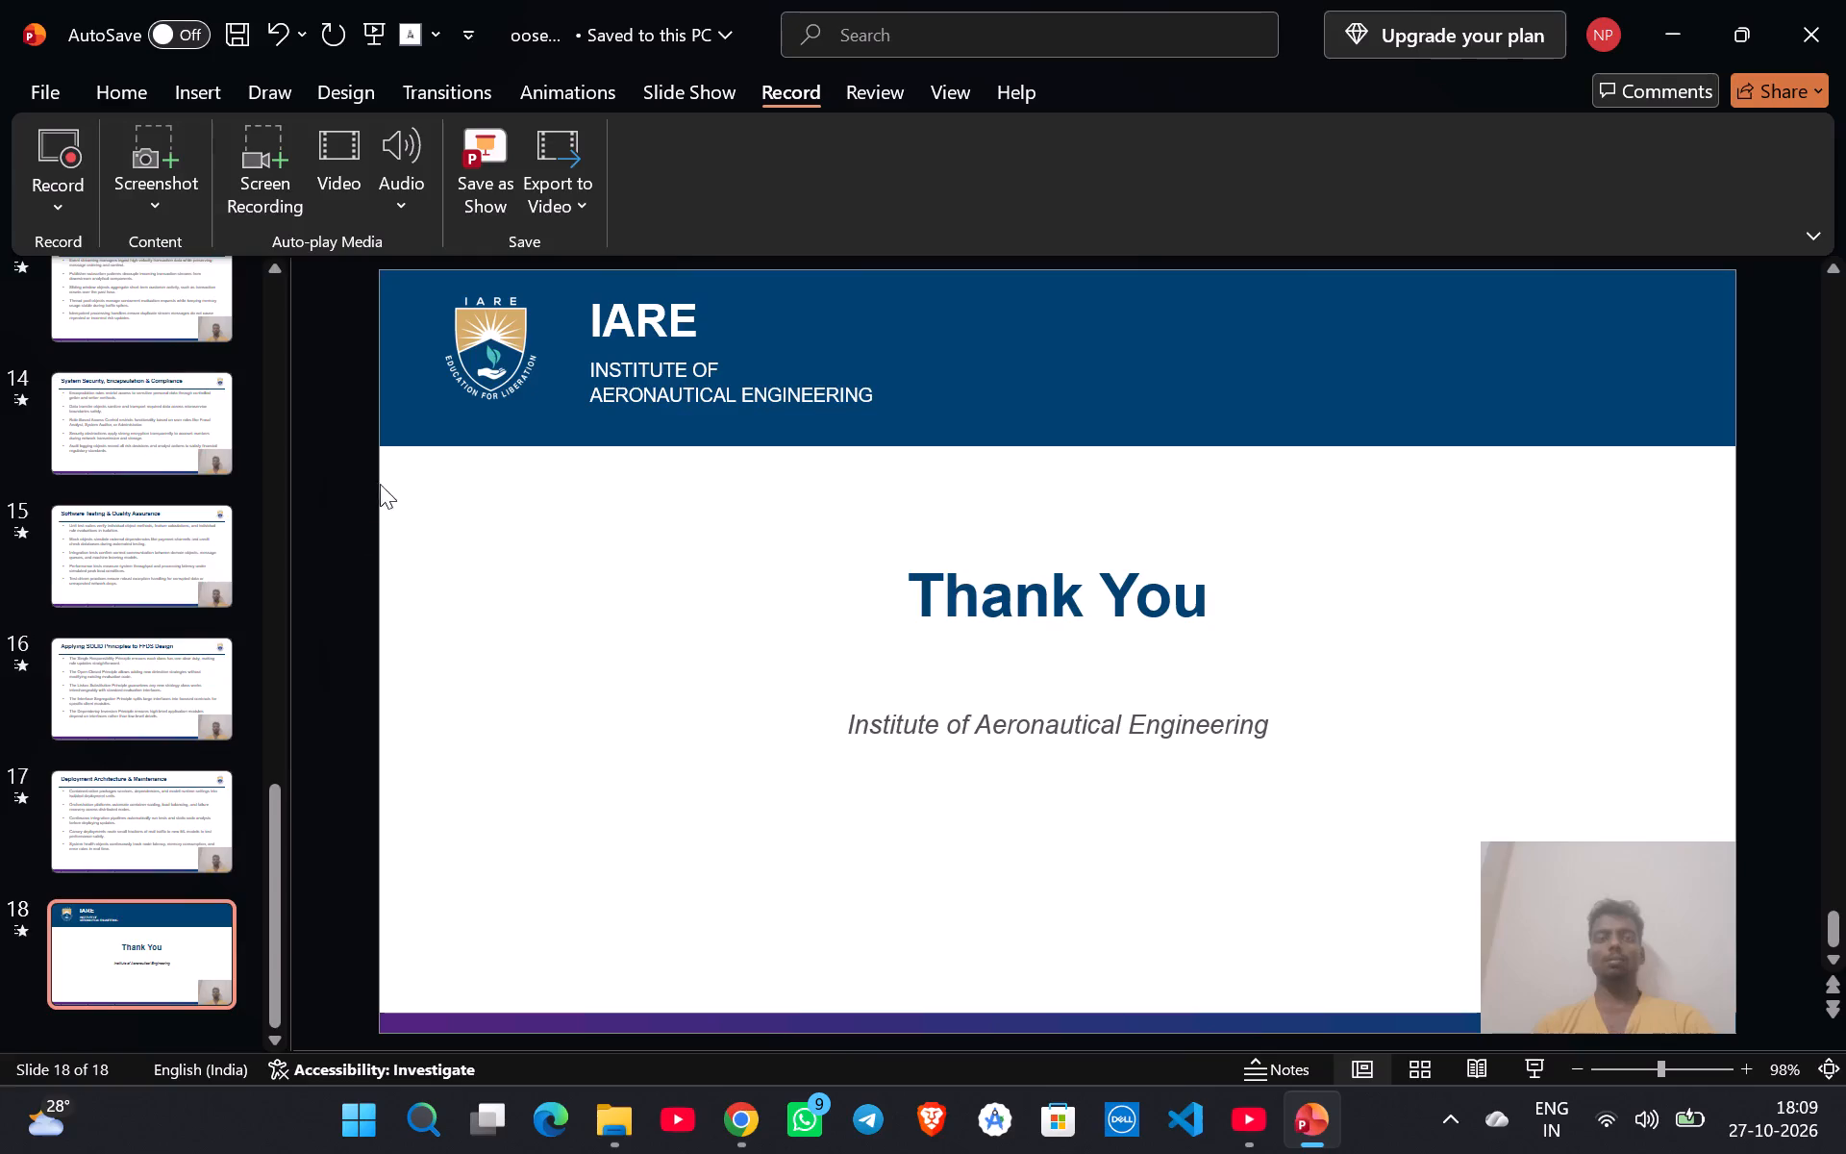
Go back to slide 1, the Object Oriented Software Engineering title slide.
scroll(37, 558, up, 8)
click(136, 351)
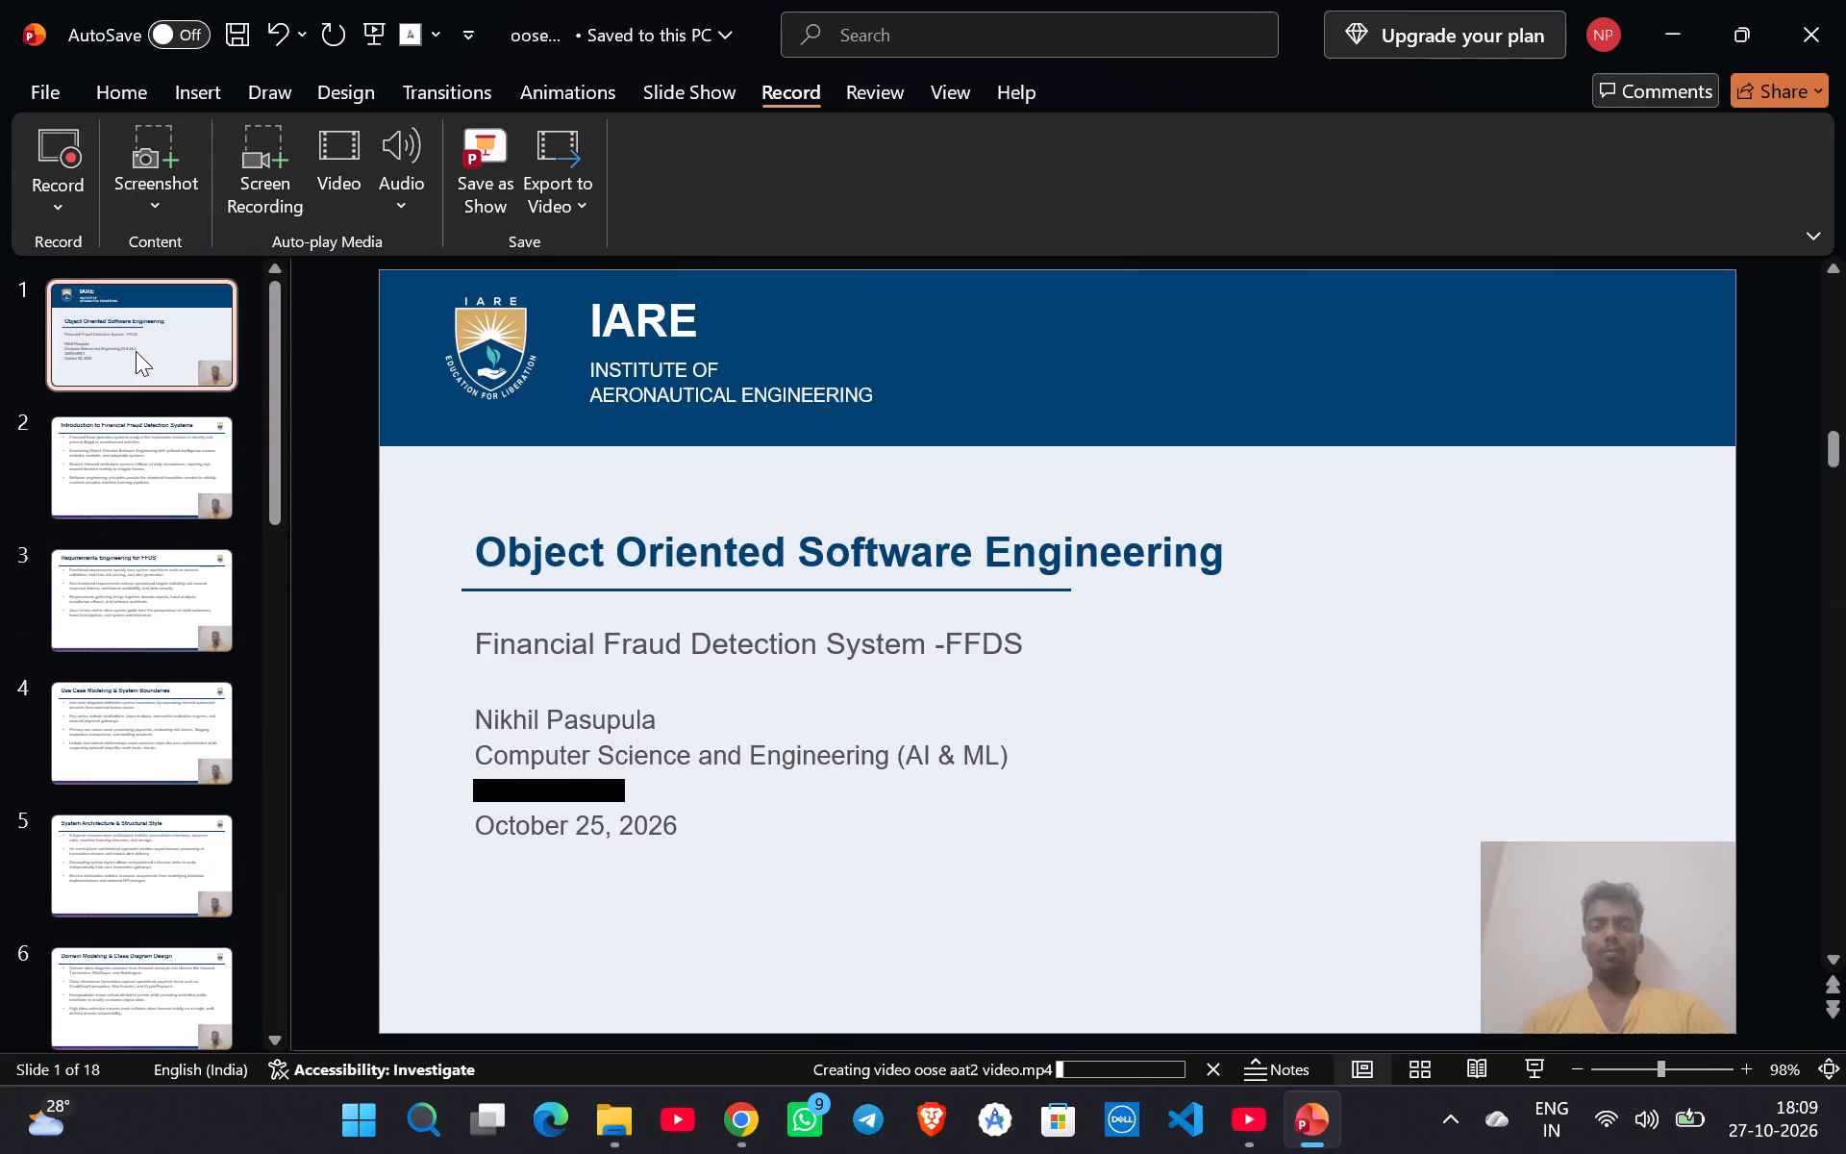
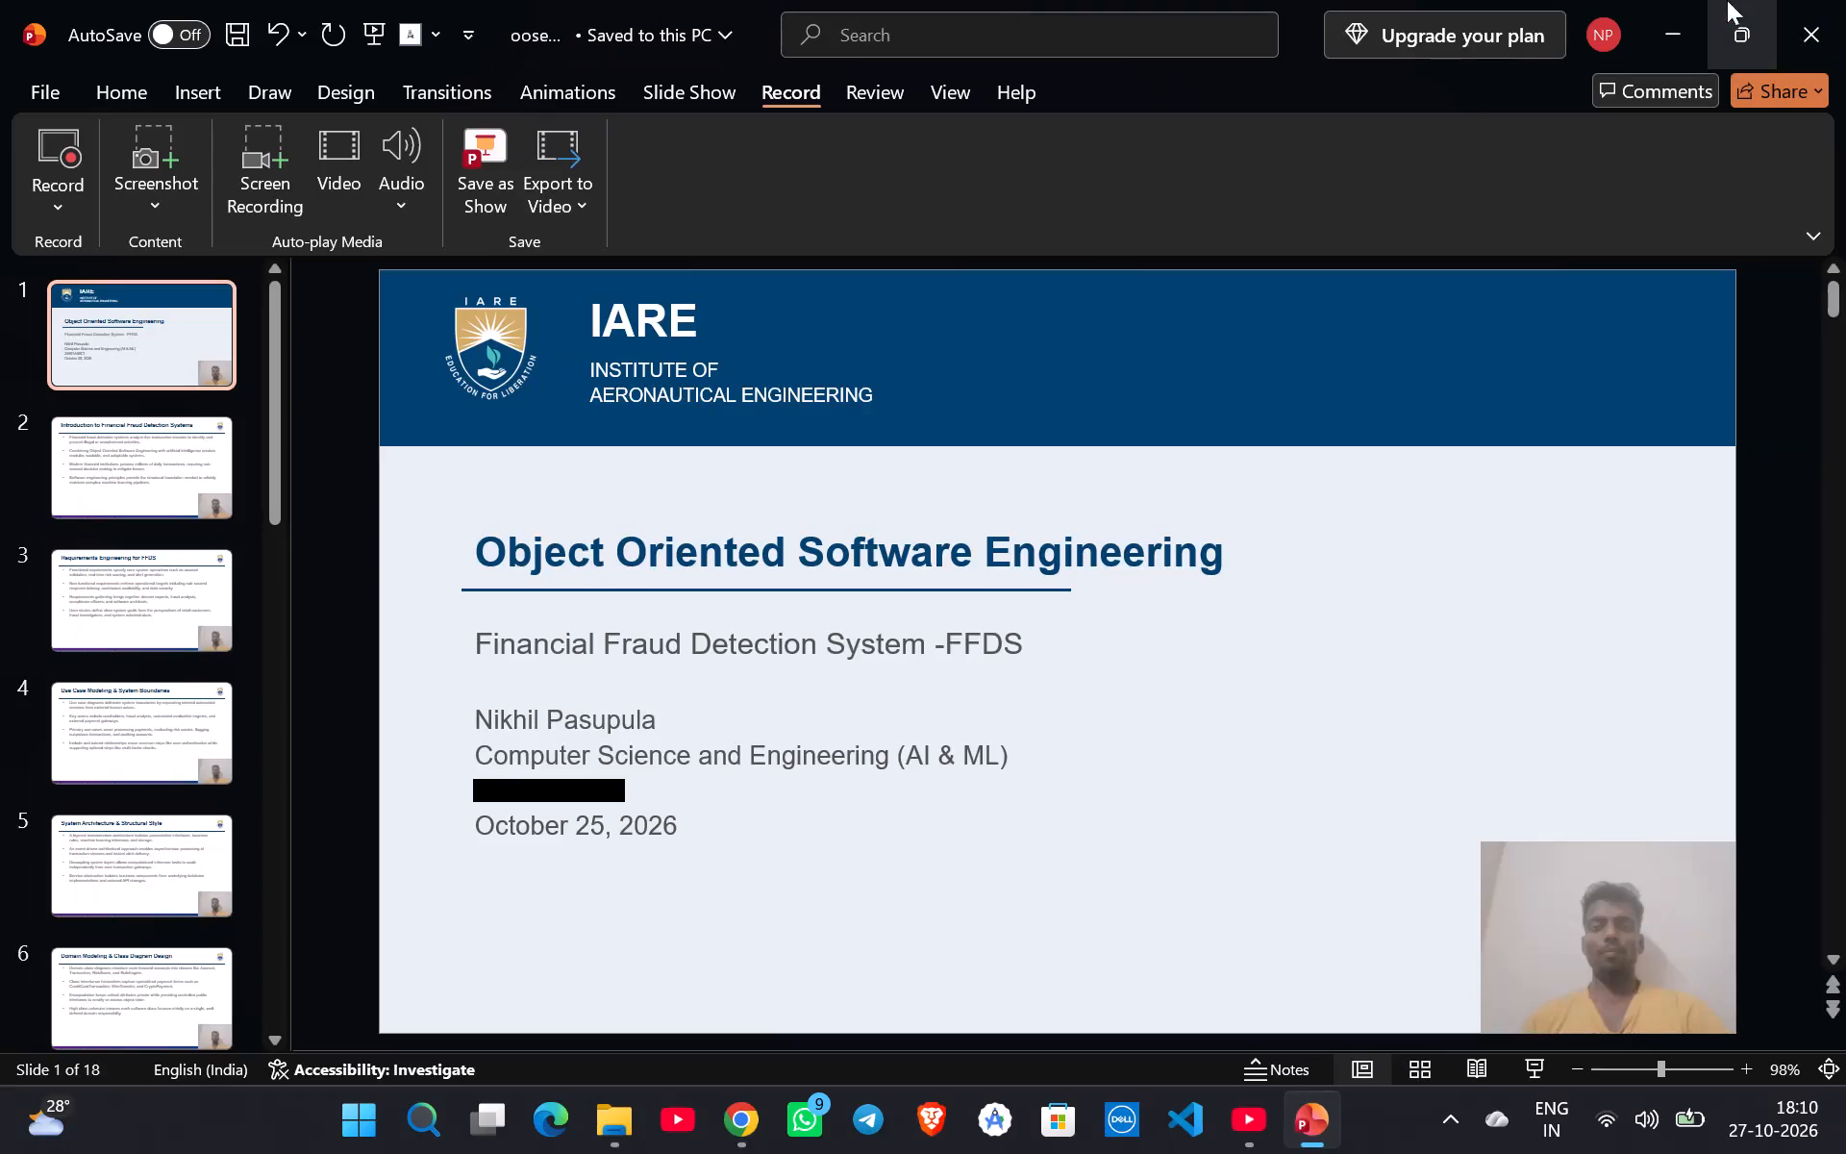
Check the Downloads folder for the exported video, and close the oose aat2 presentation with its changes saved.
click(1839, 14)
click(1234, 320)
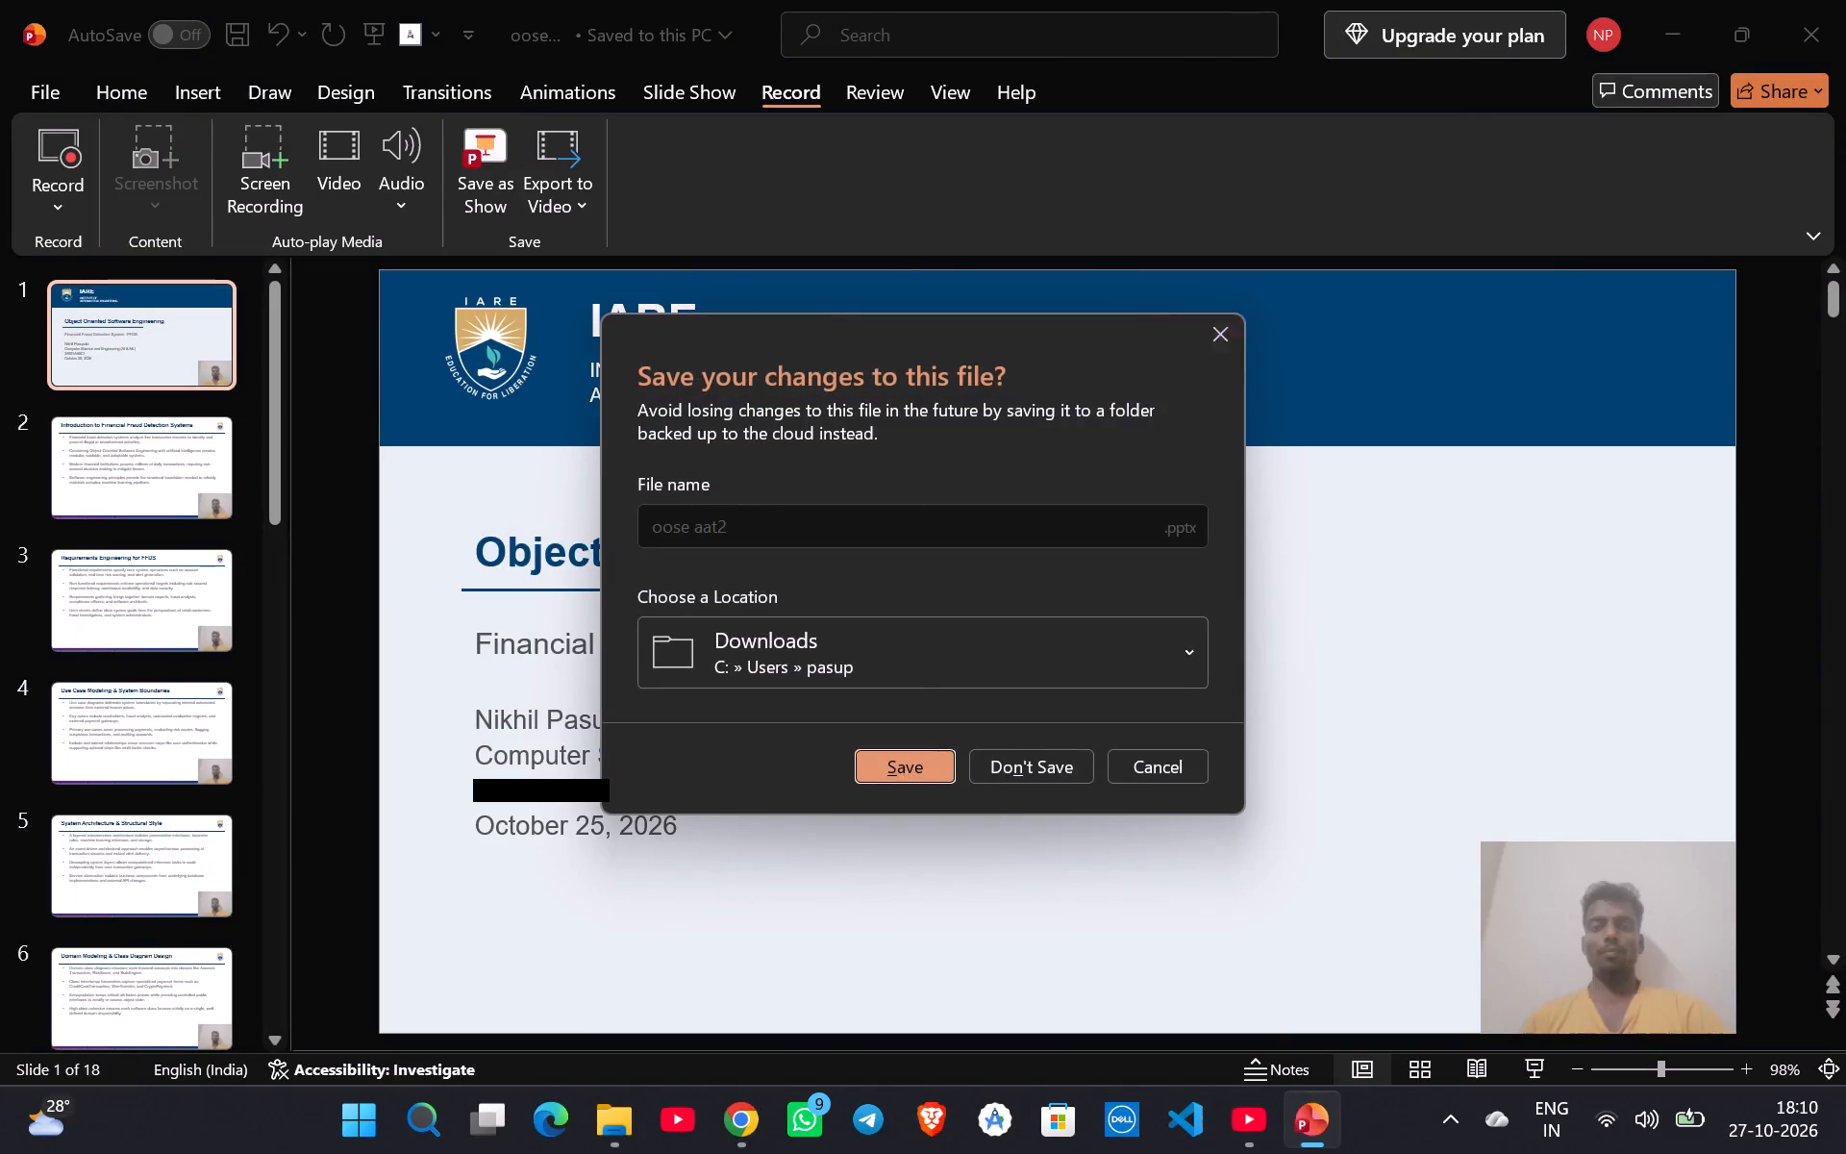
click(588, 1119)
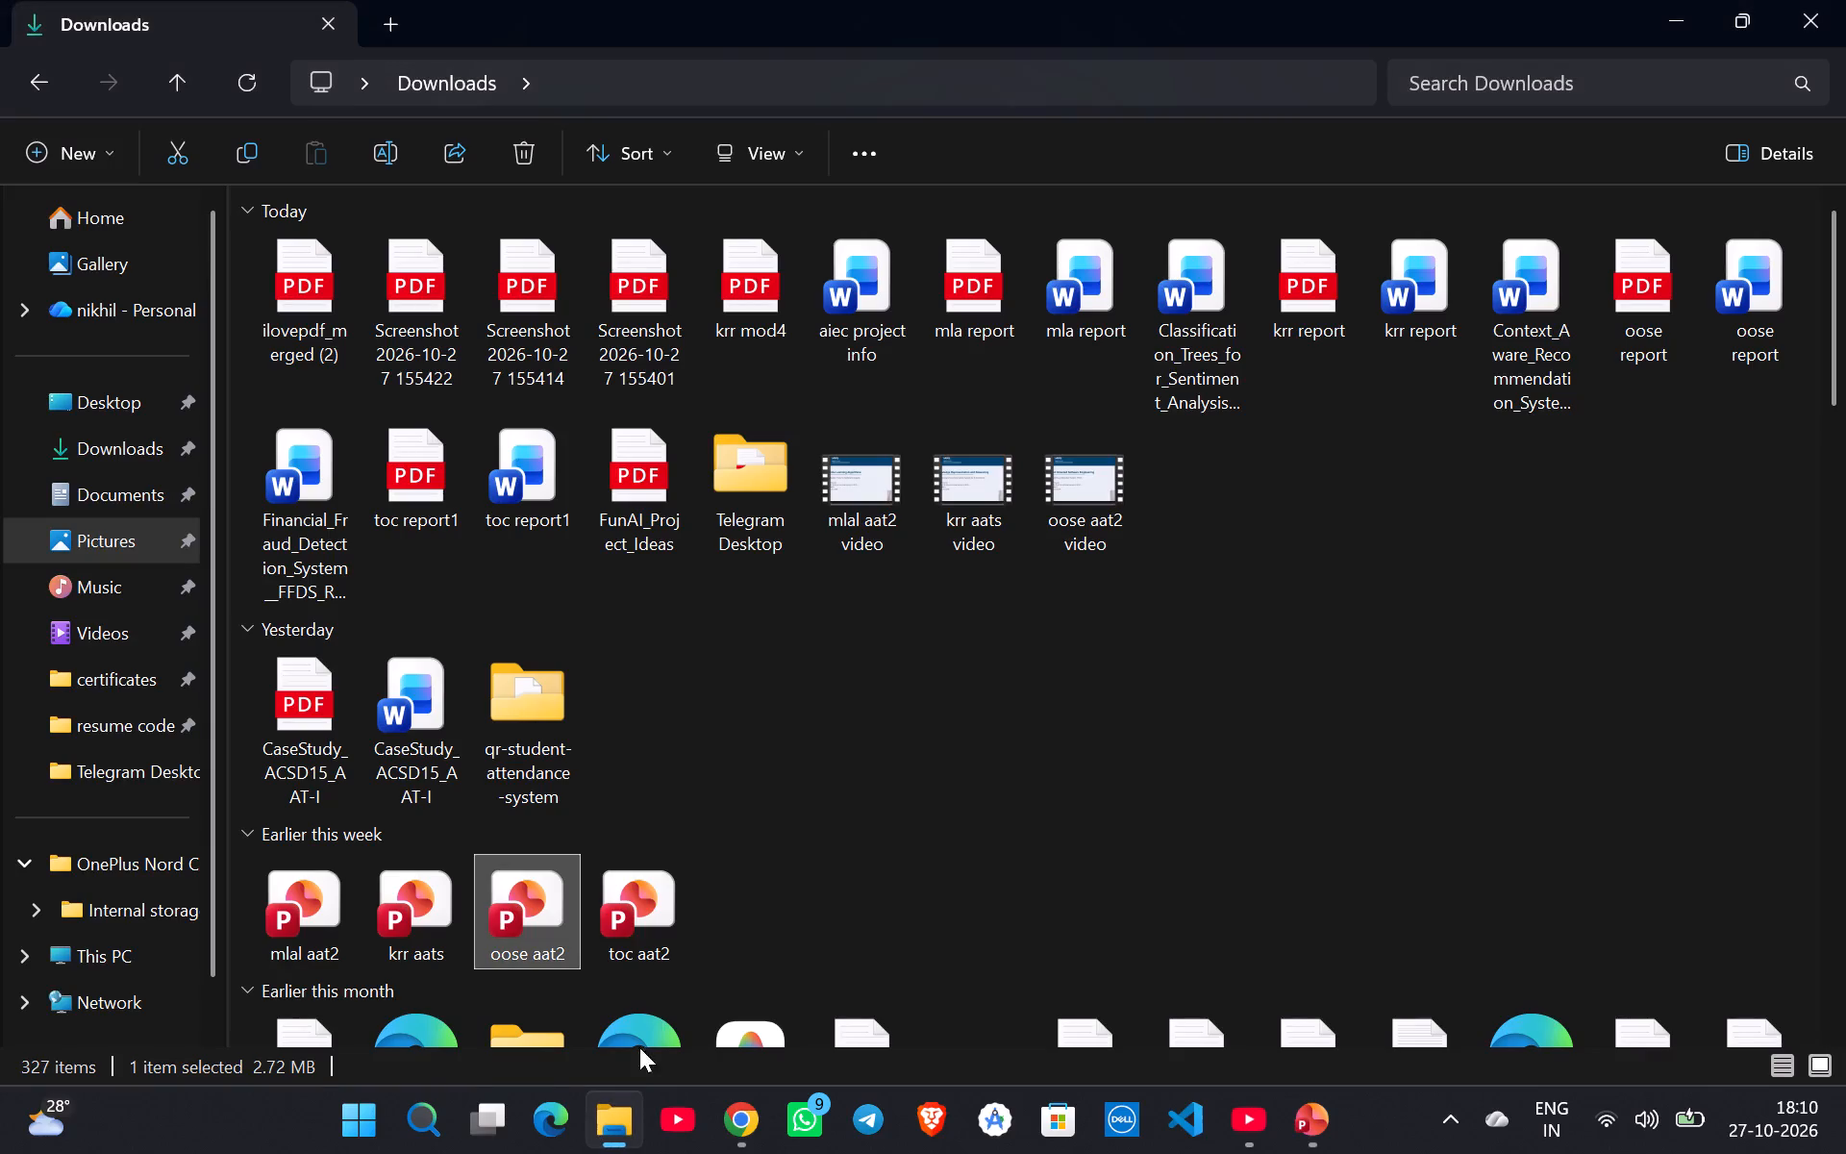
click(1679, 0)
click(1845, 0)
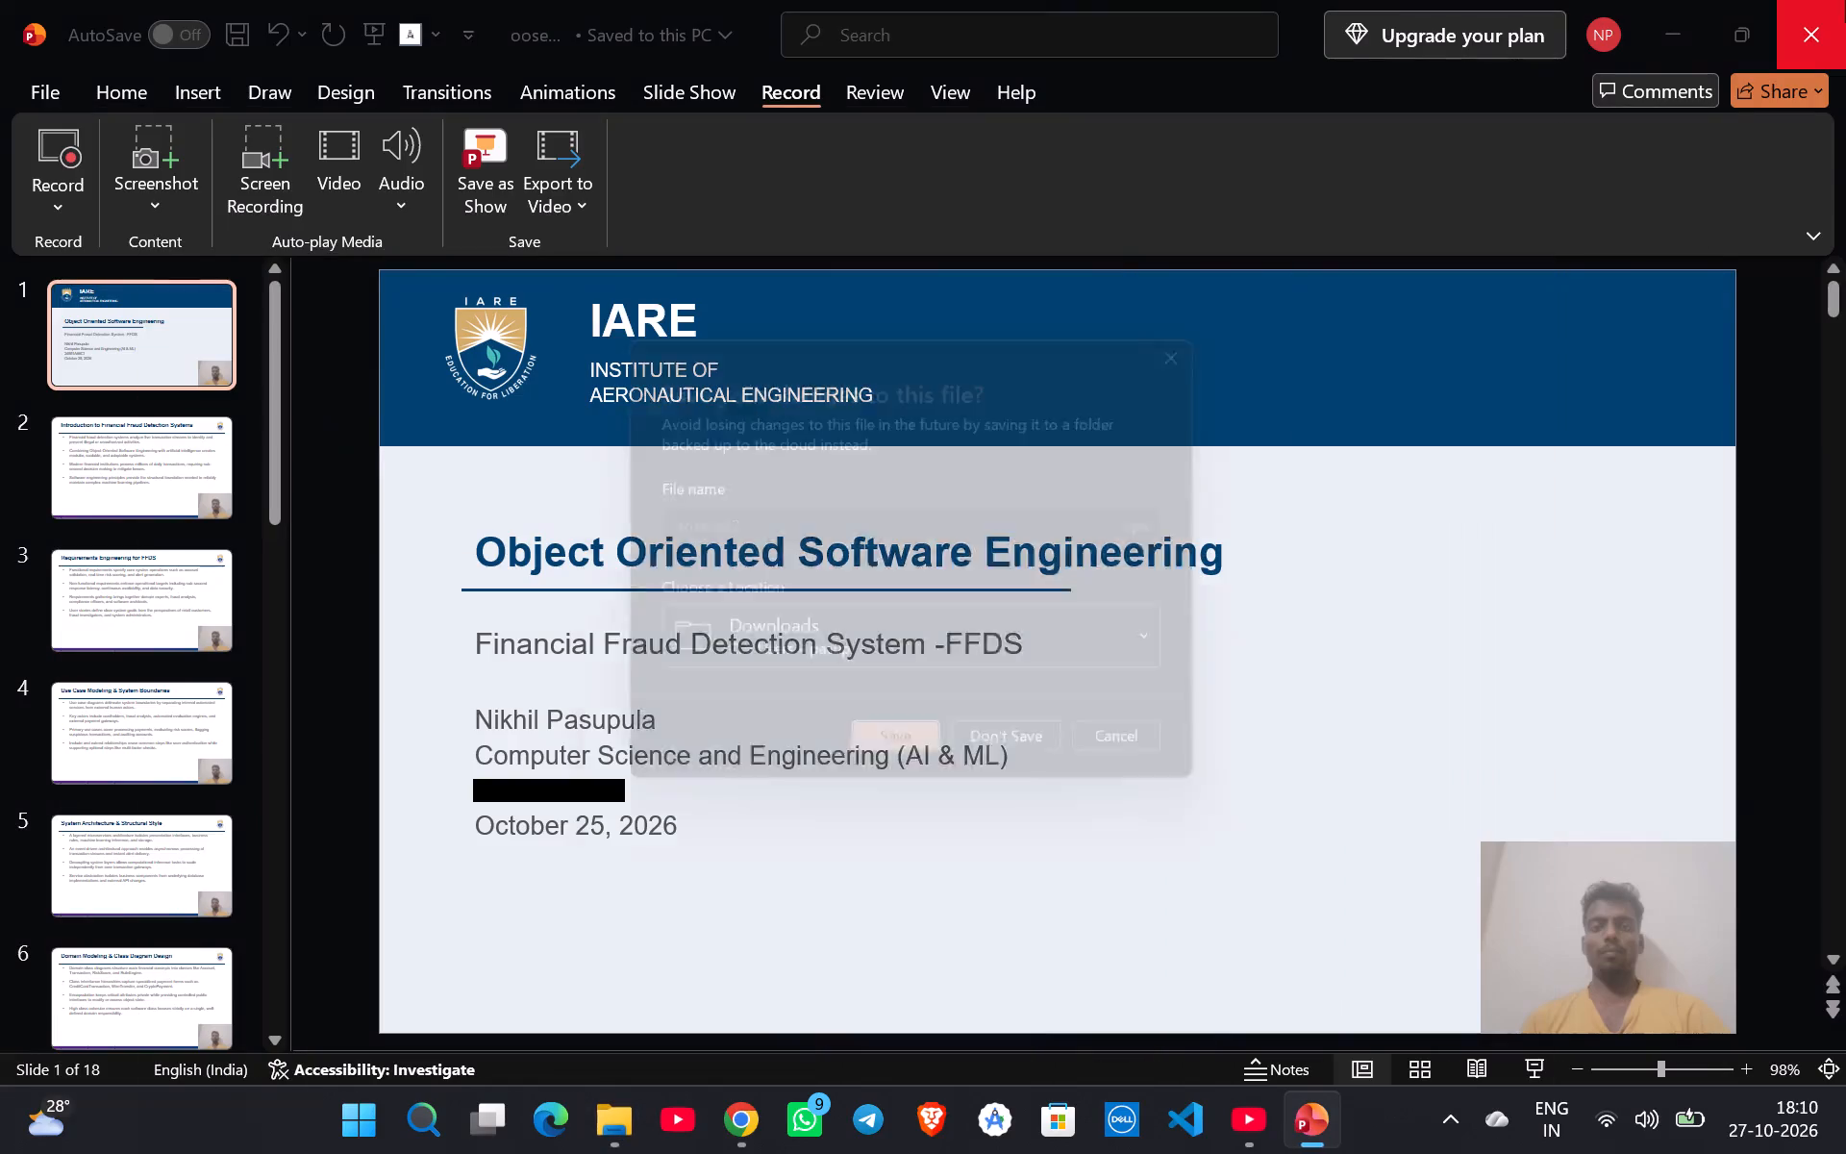
click(899, 772)
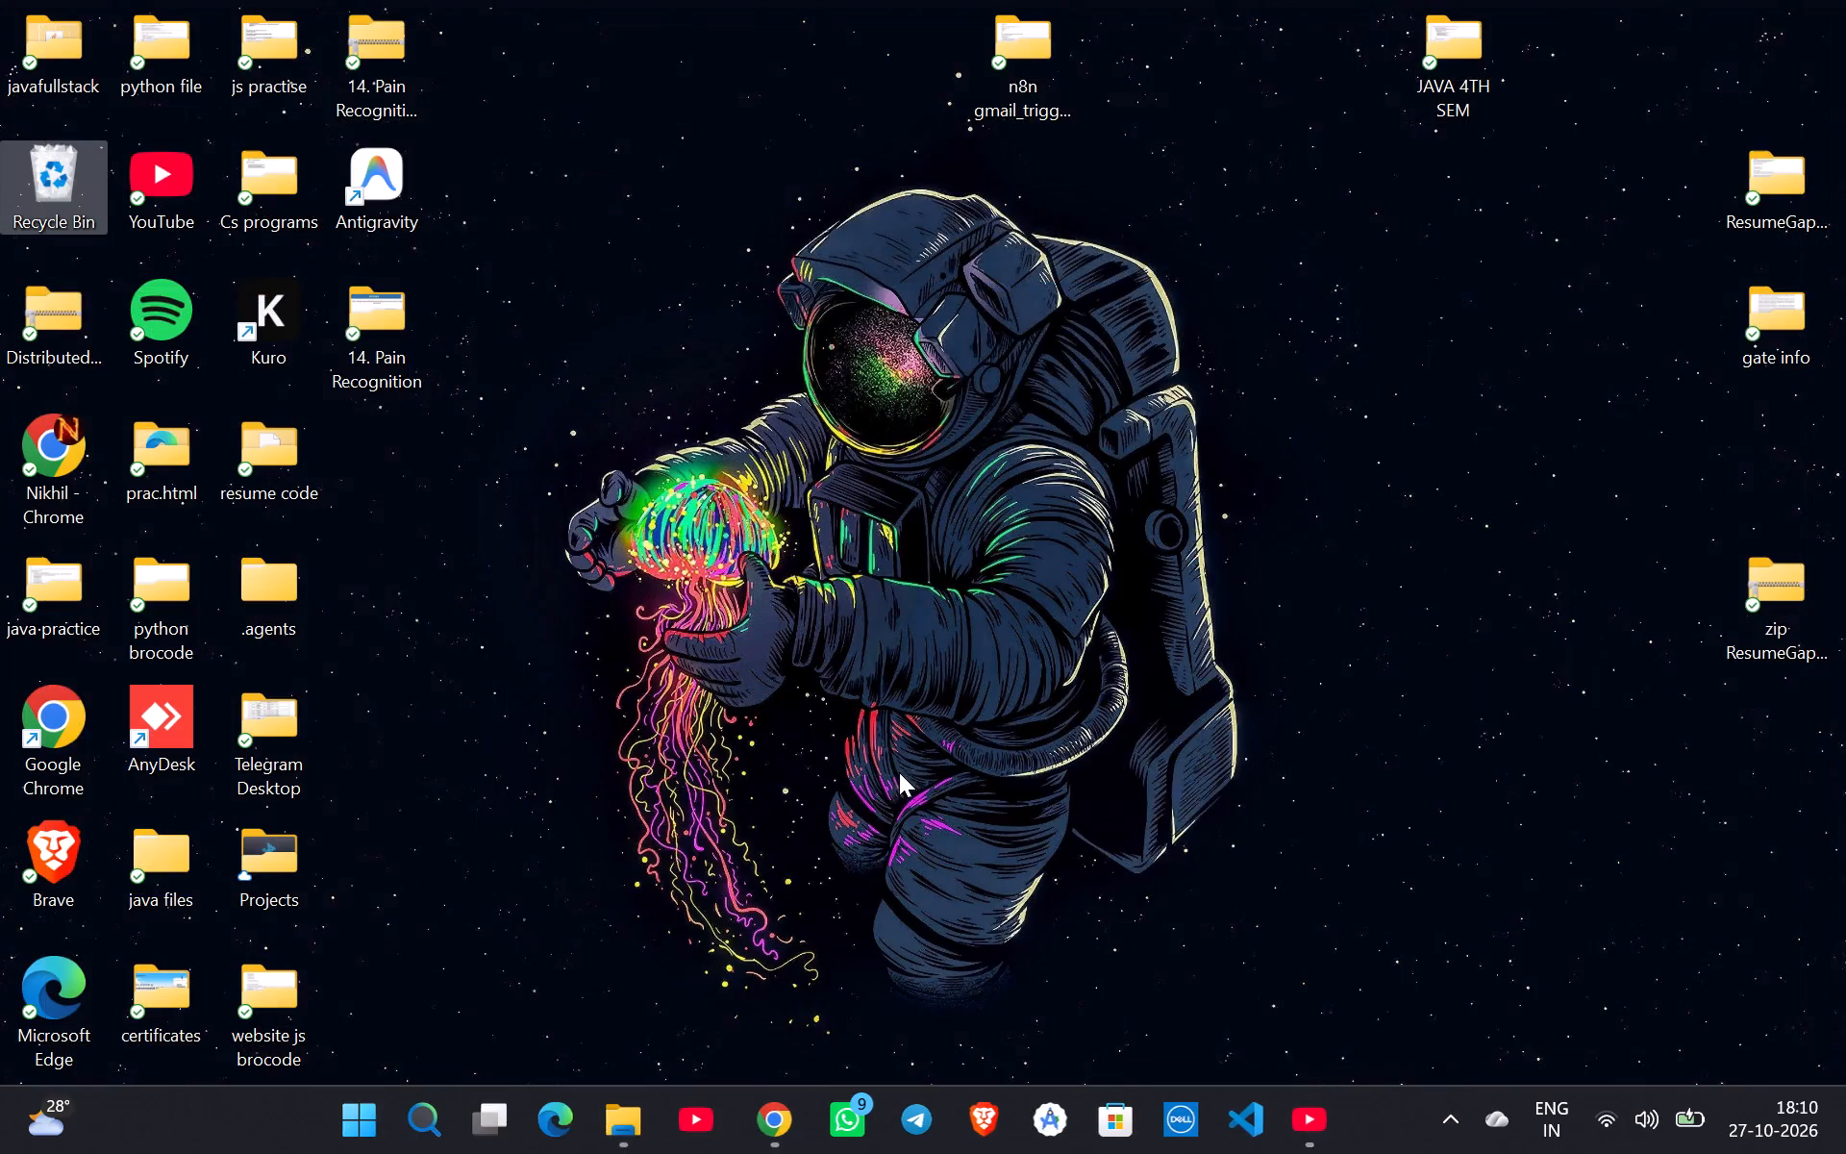
Switch to Google Drive in Chrome, upload "oose aat2 video" from the Downloads folder, and minimize the browser.
click(804, 1130)
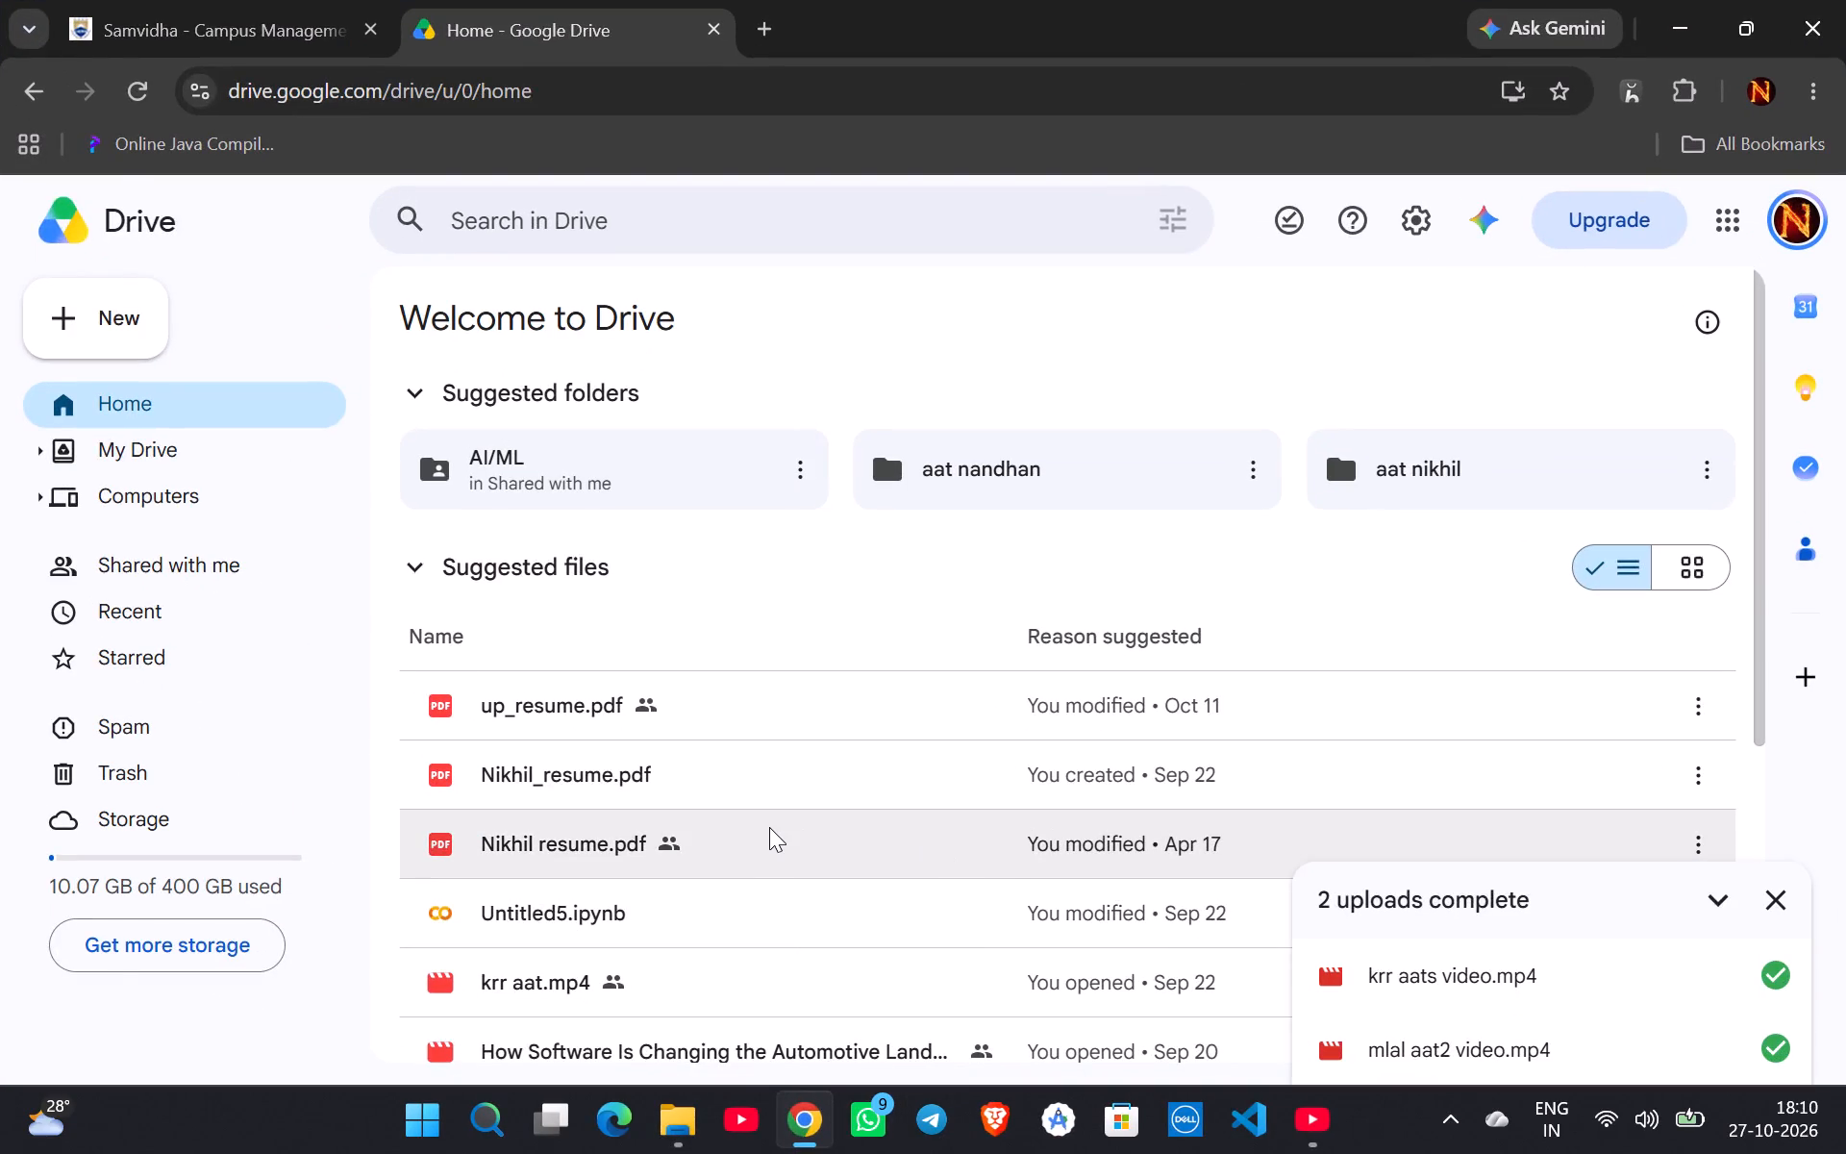
click(118, 320)
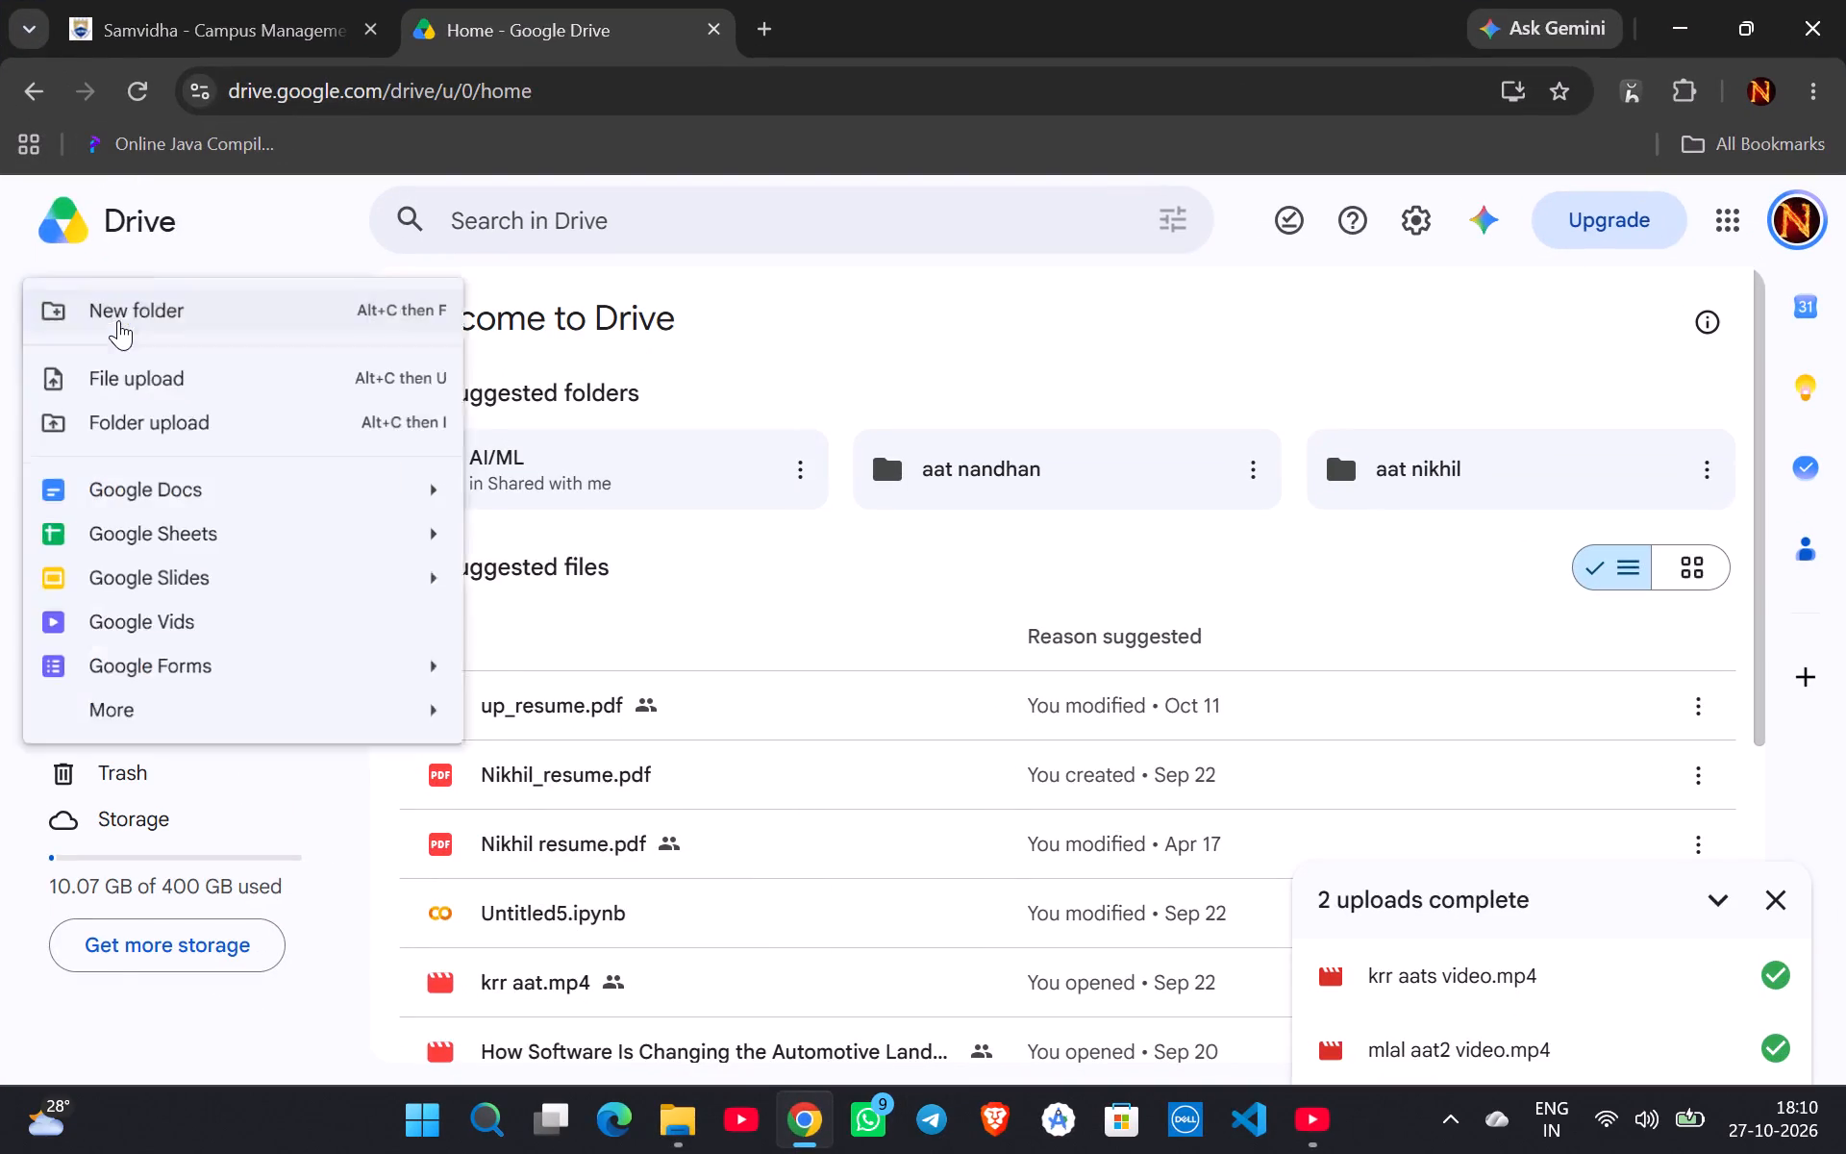
click(136, 386)
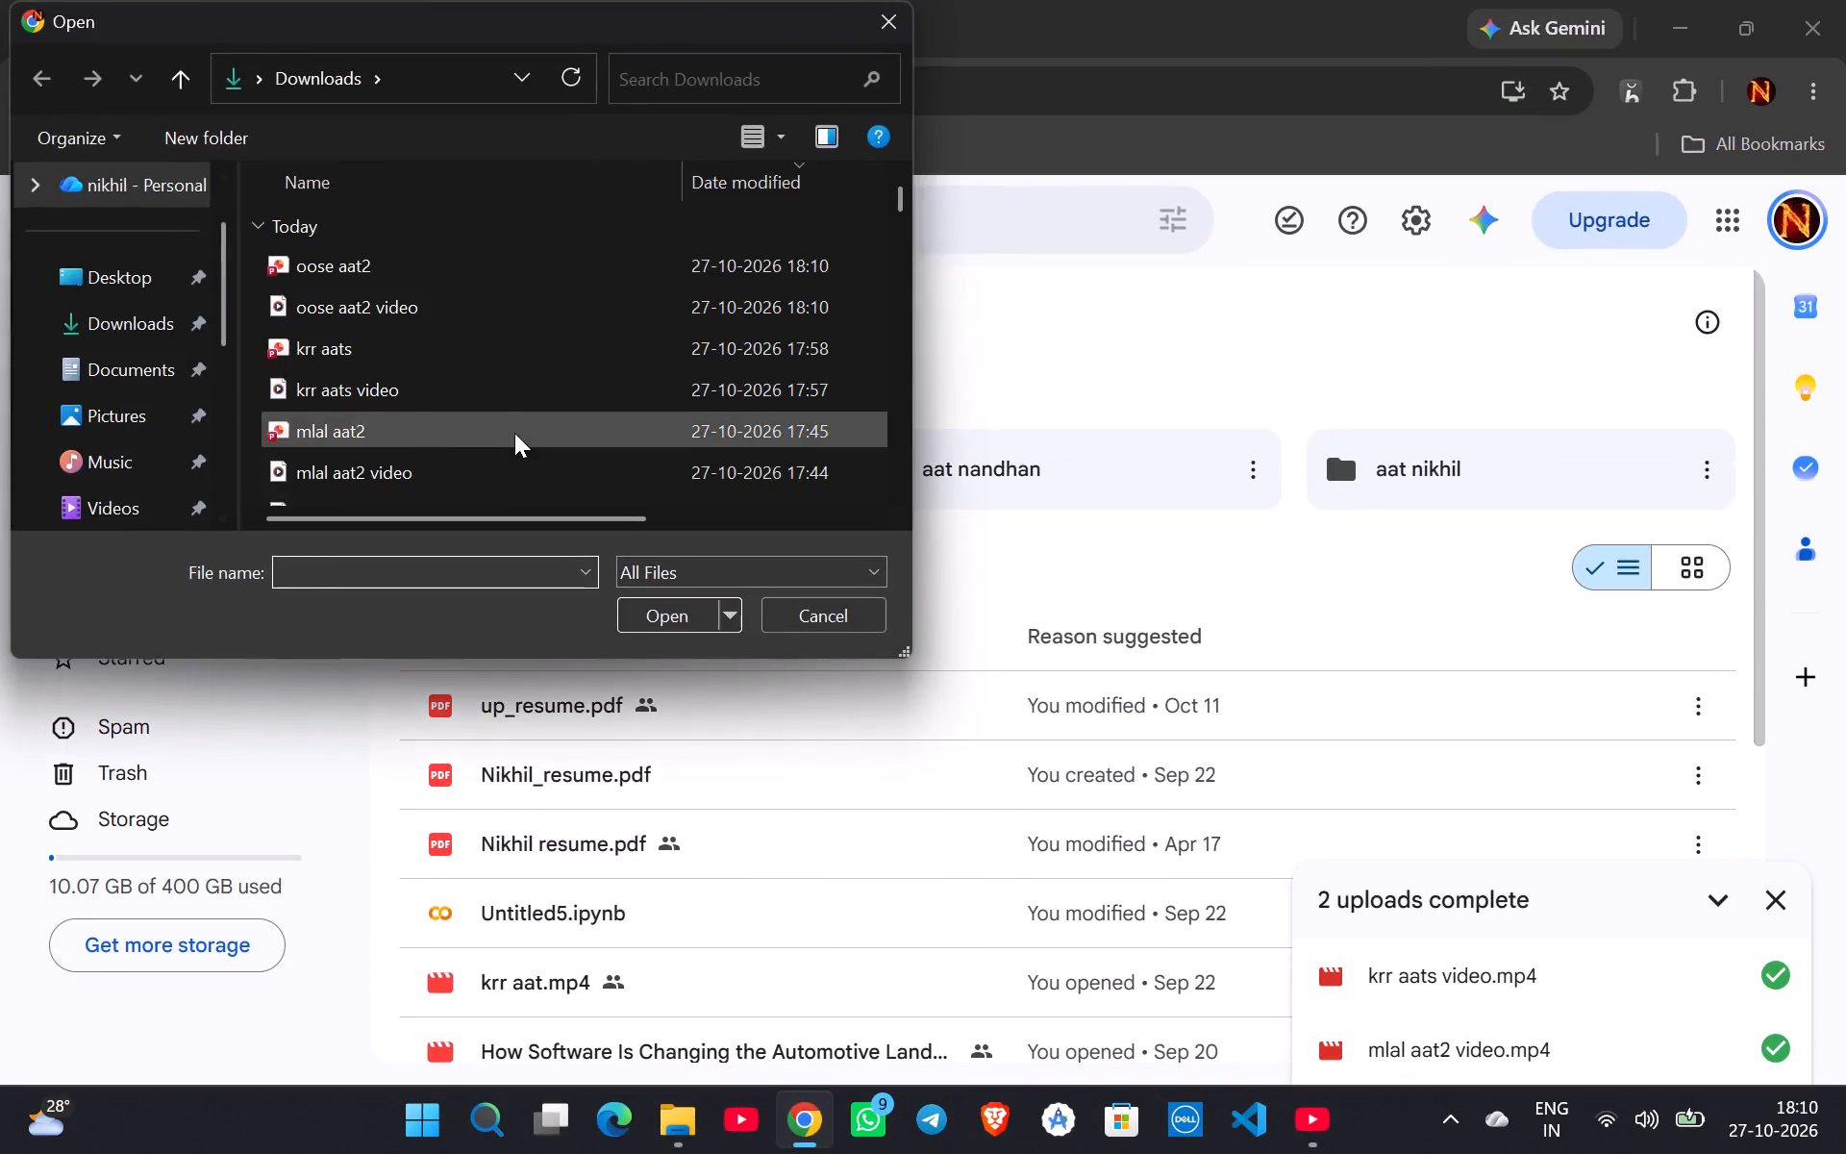
click(378, 310)
click(675, 620)
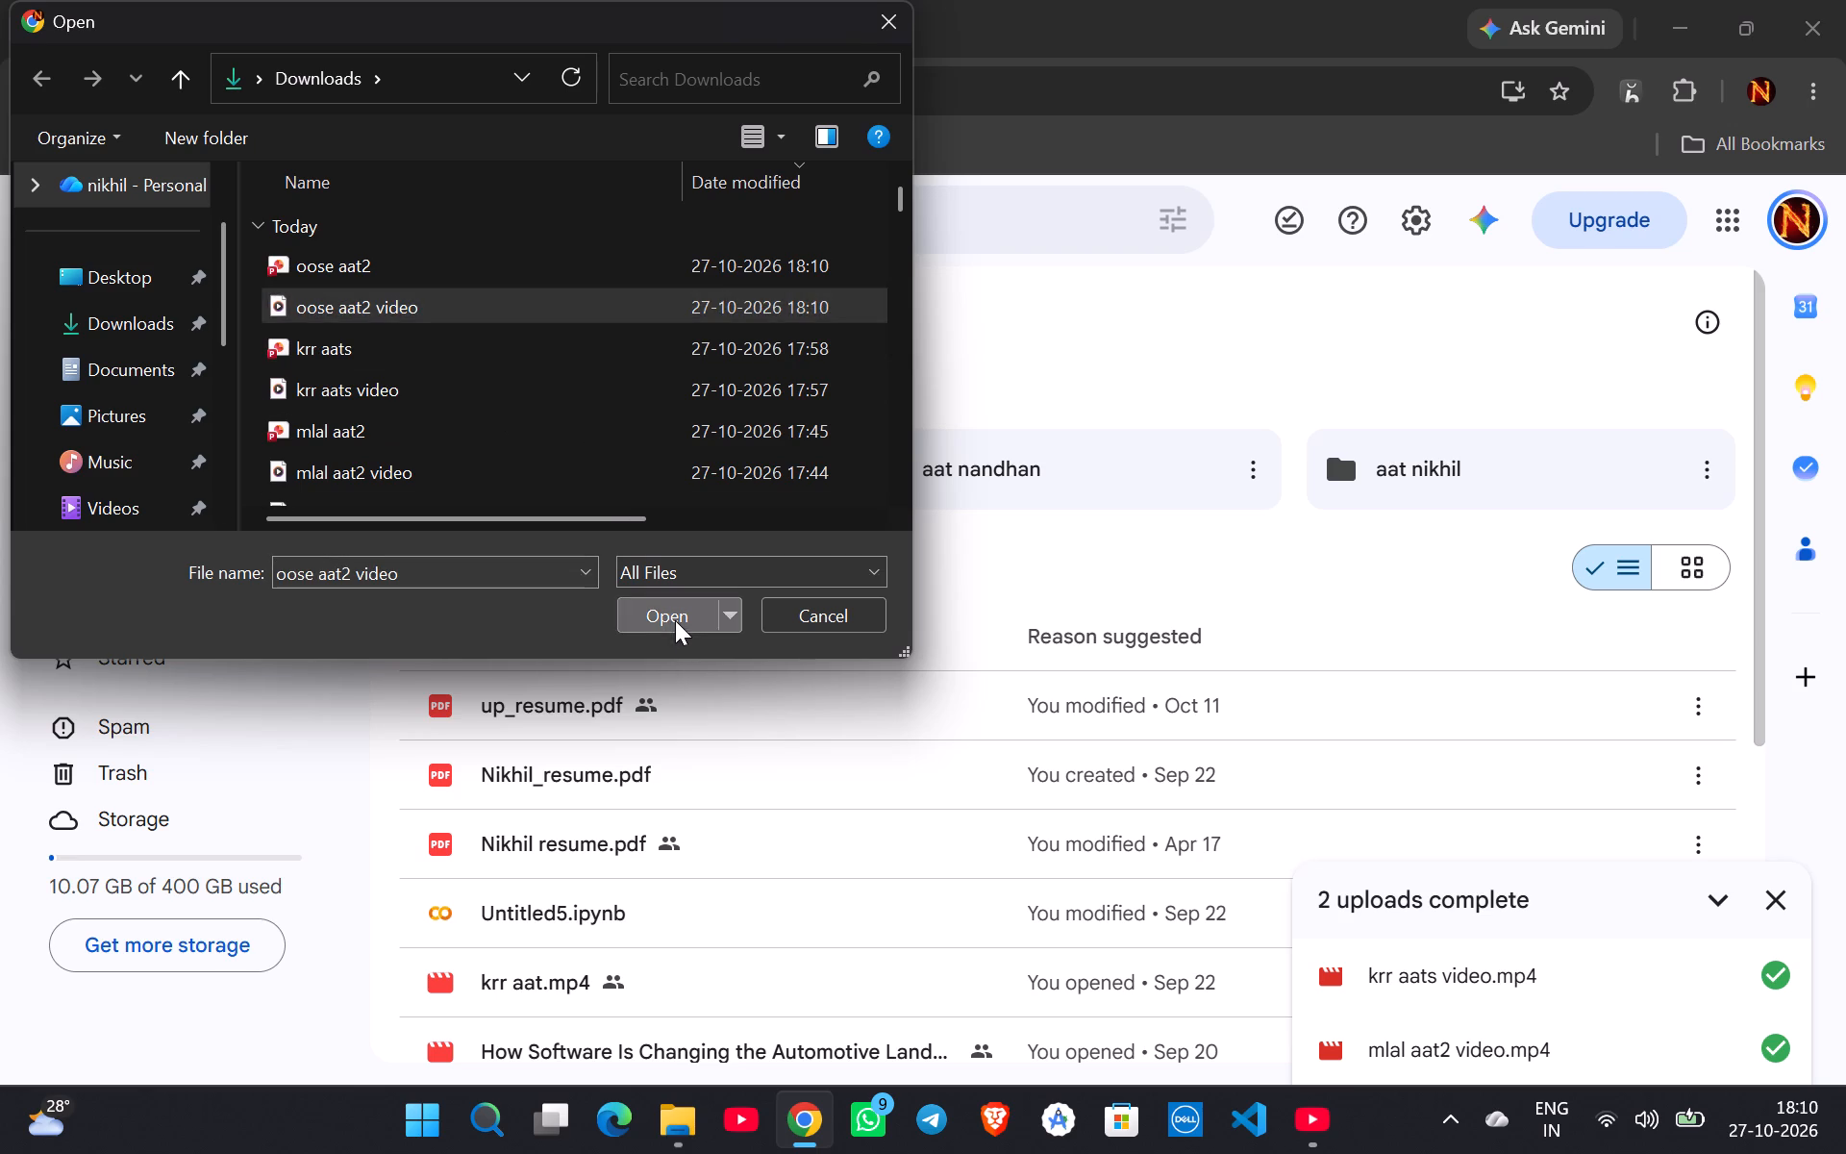
scroll(963, 831, down, 2)
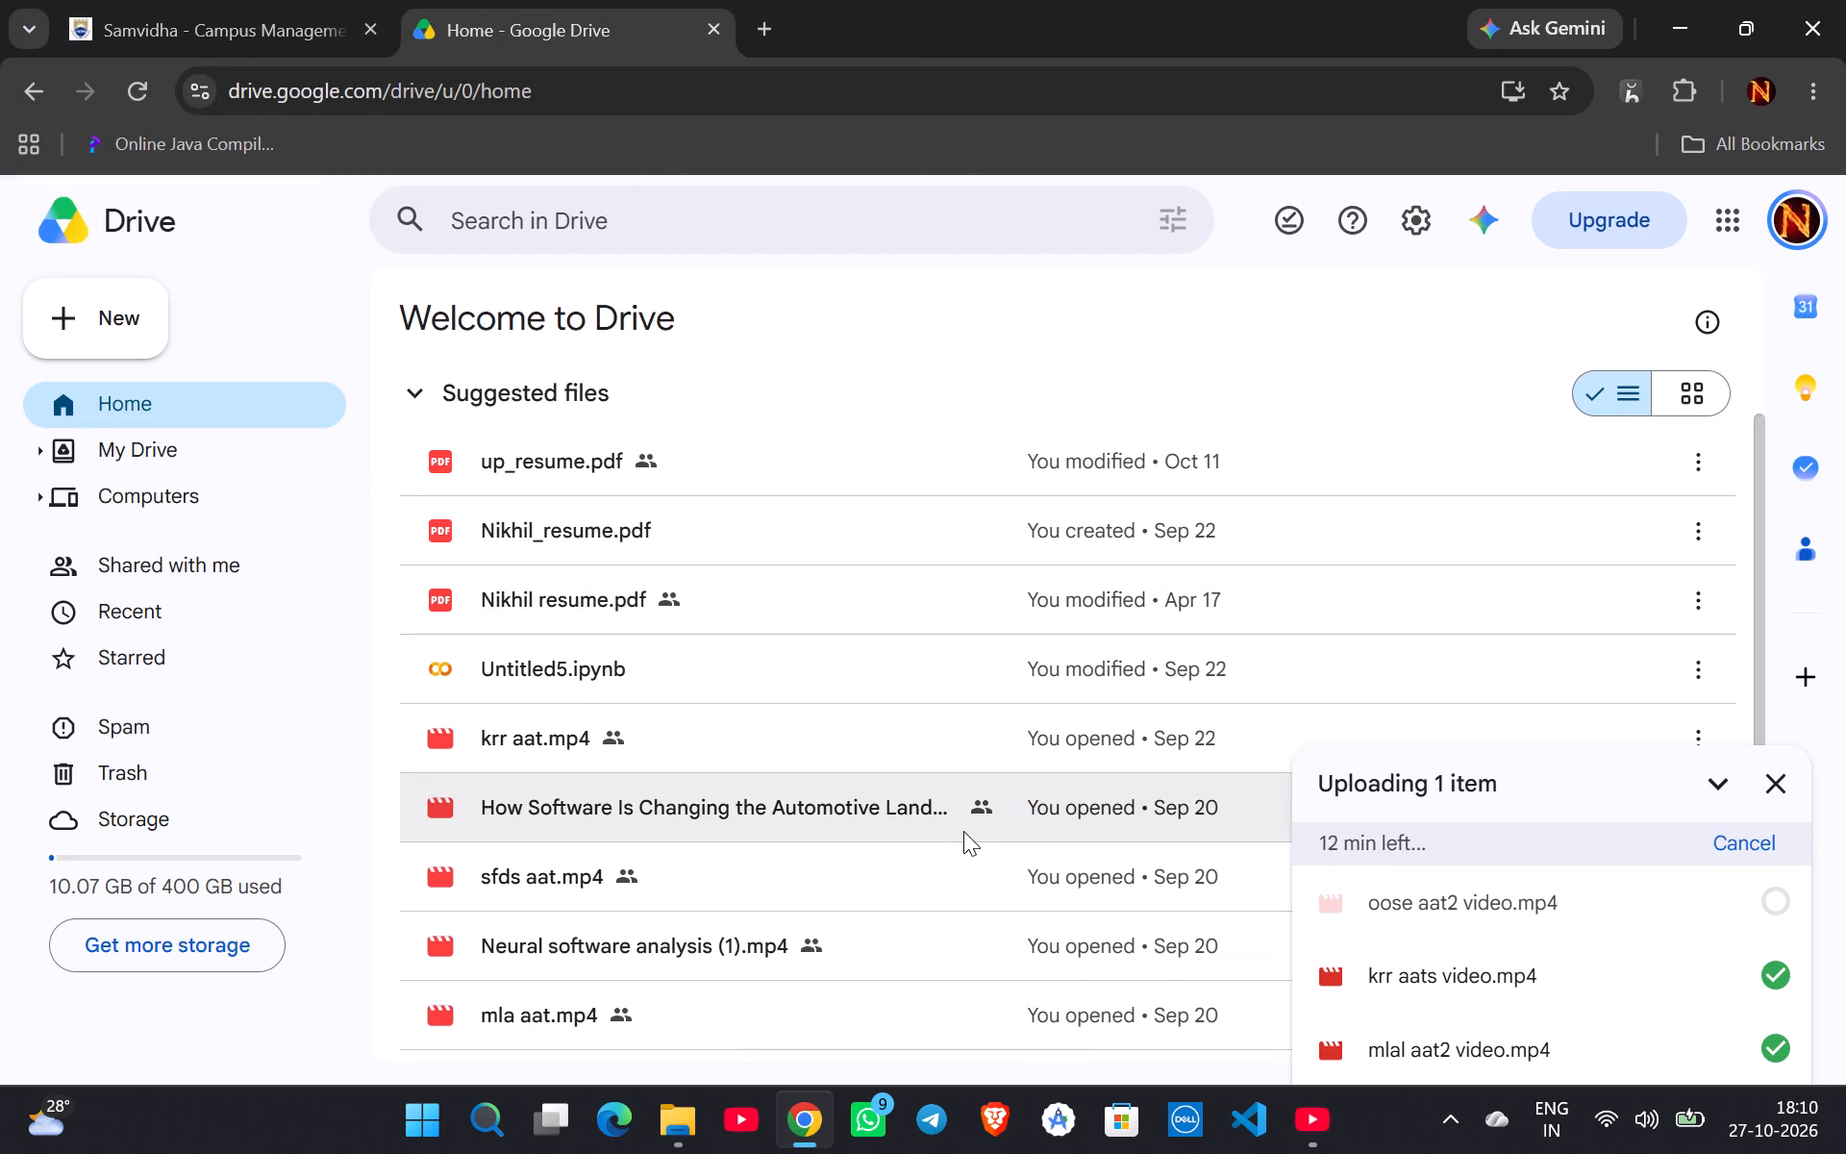
click(1659, 12)
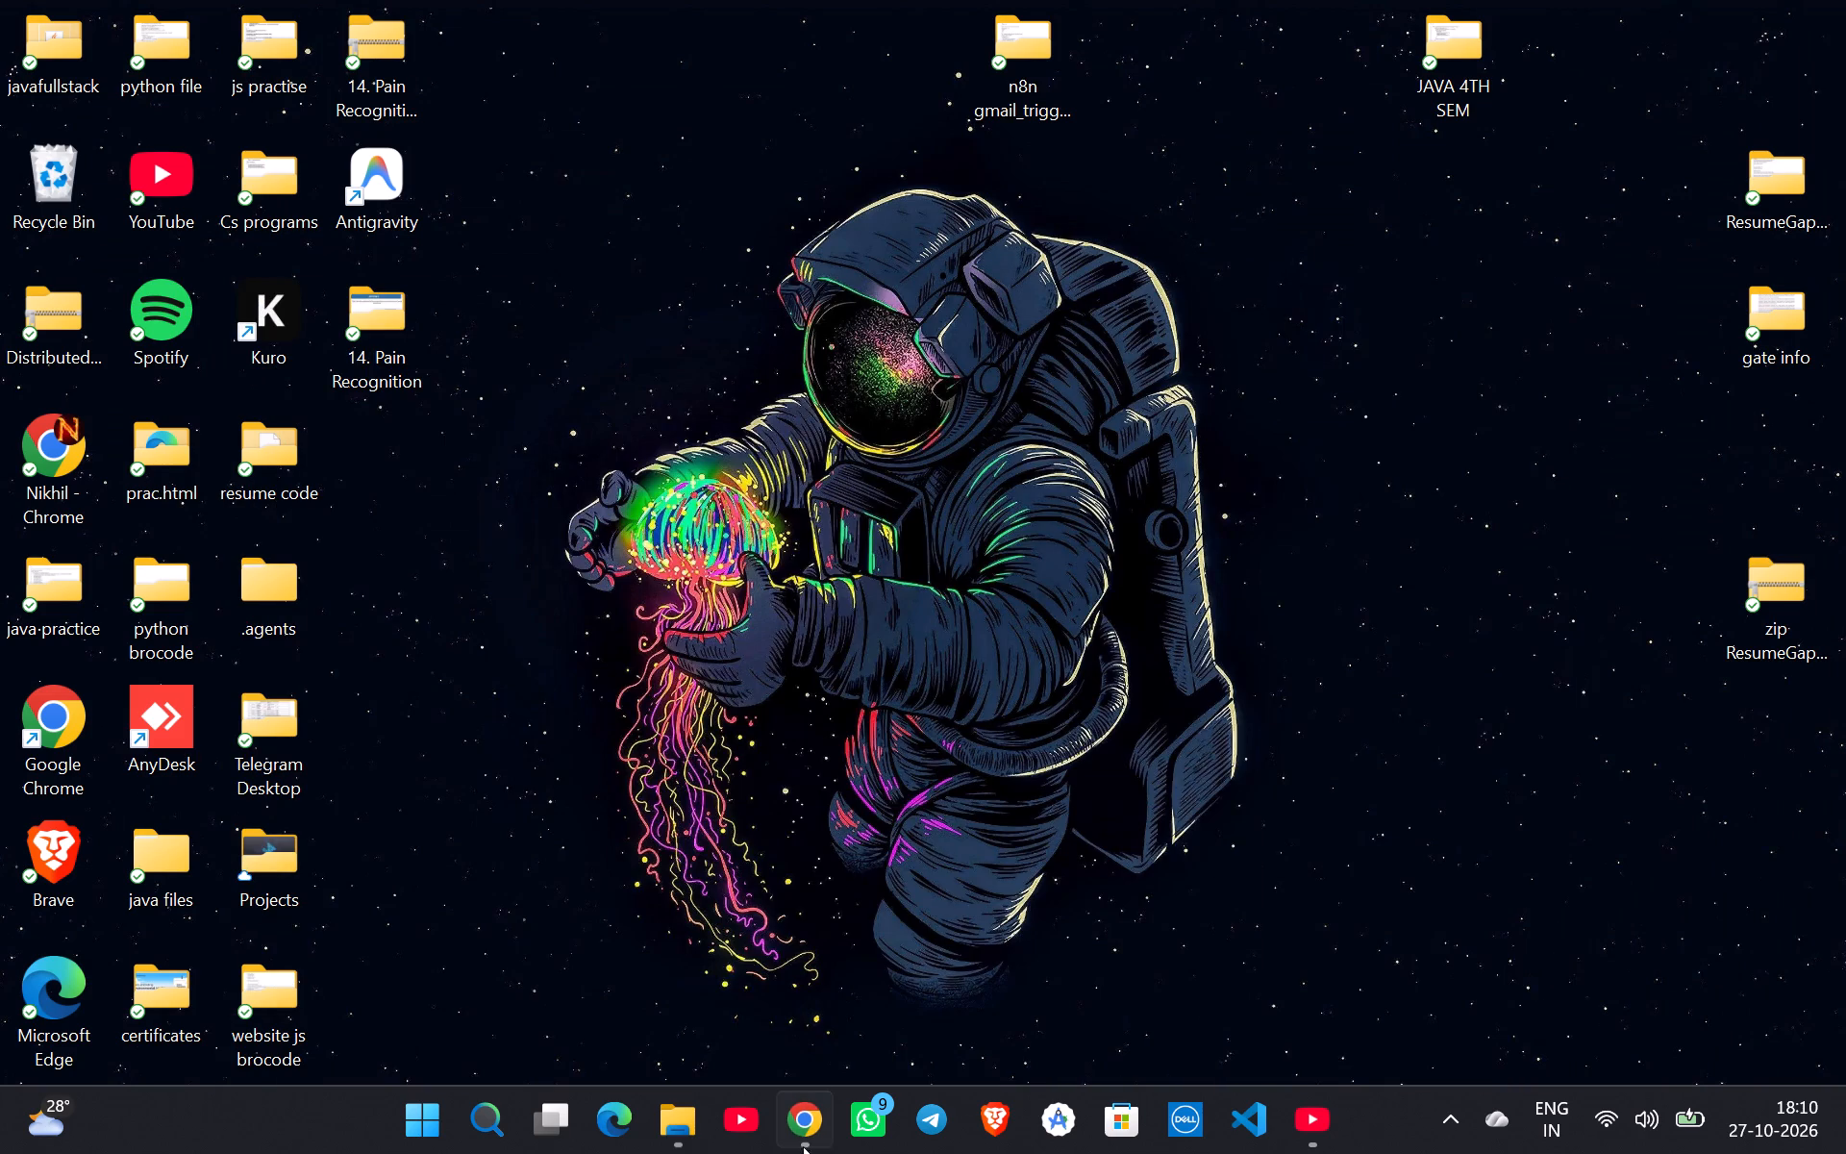
Open the toc aat2 presentation from the Downloads folder in PowerPoint.
click(682, 1121)
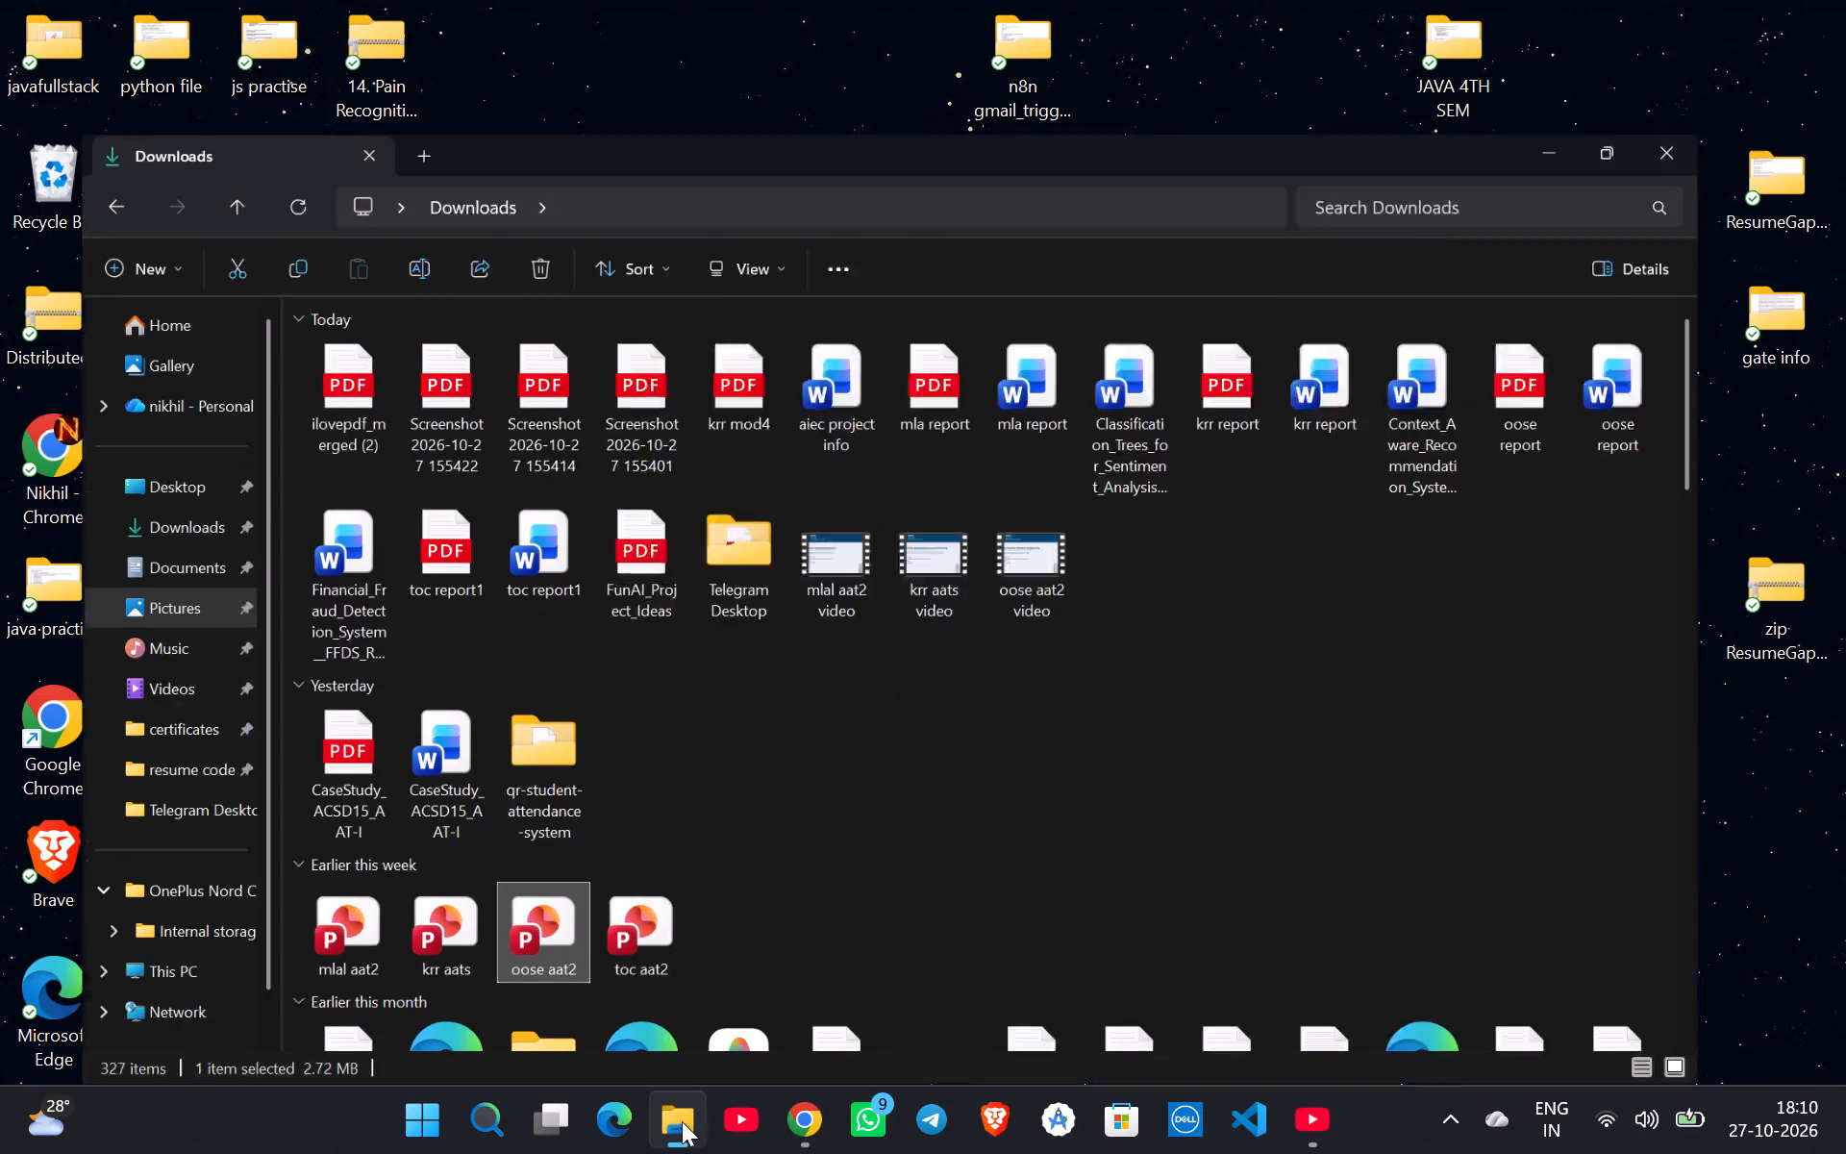
double_click(632, 890)
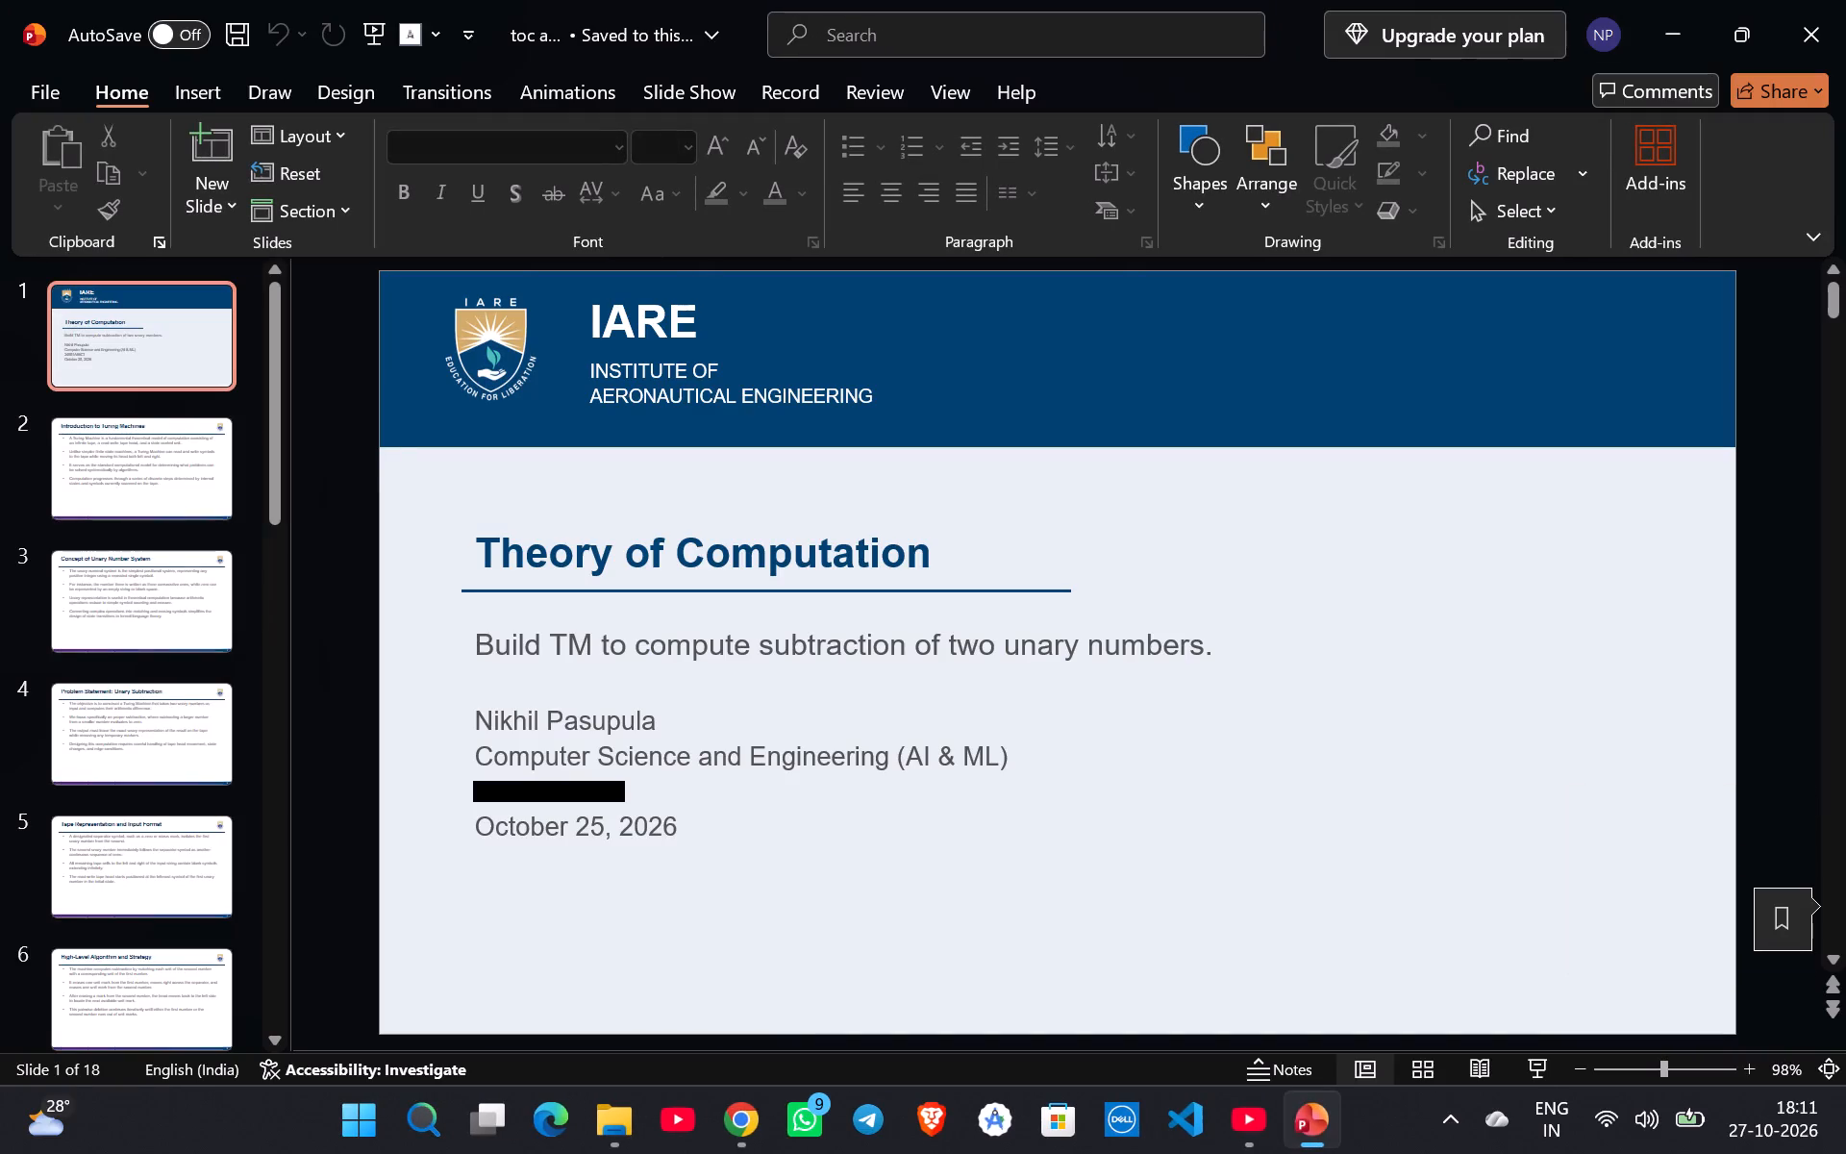
Open the slide show recording view for the Theory of Computation deck at slide 1.
click(789, 75)
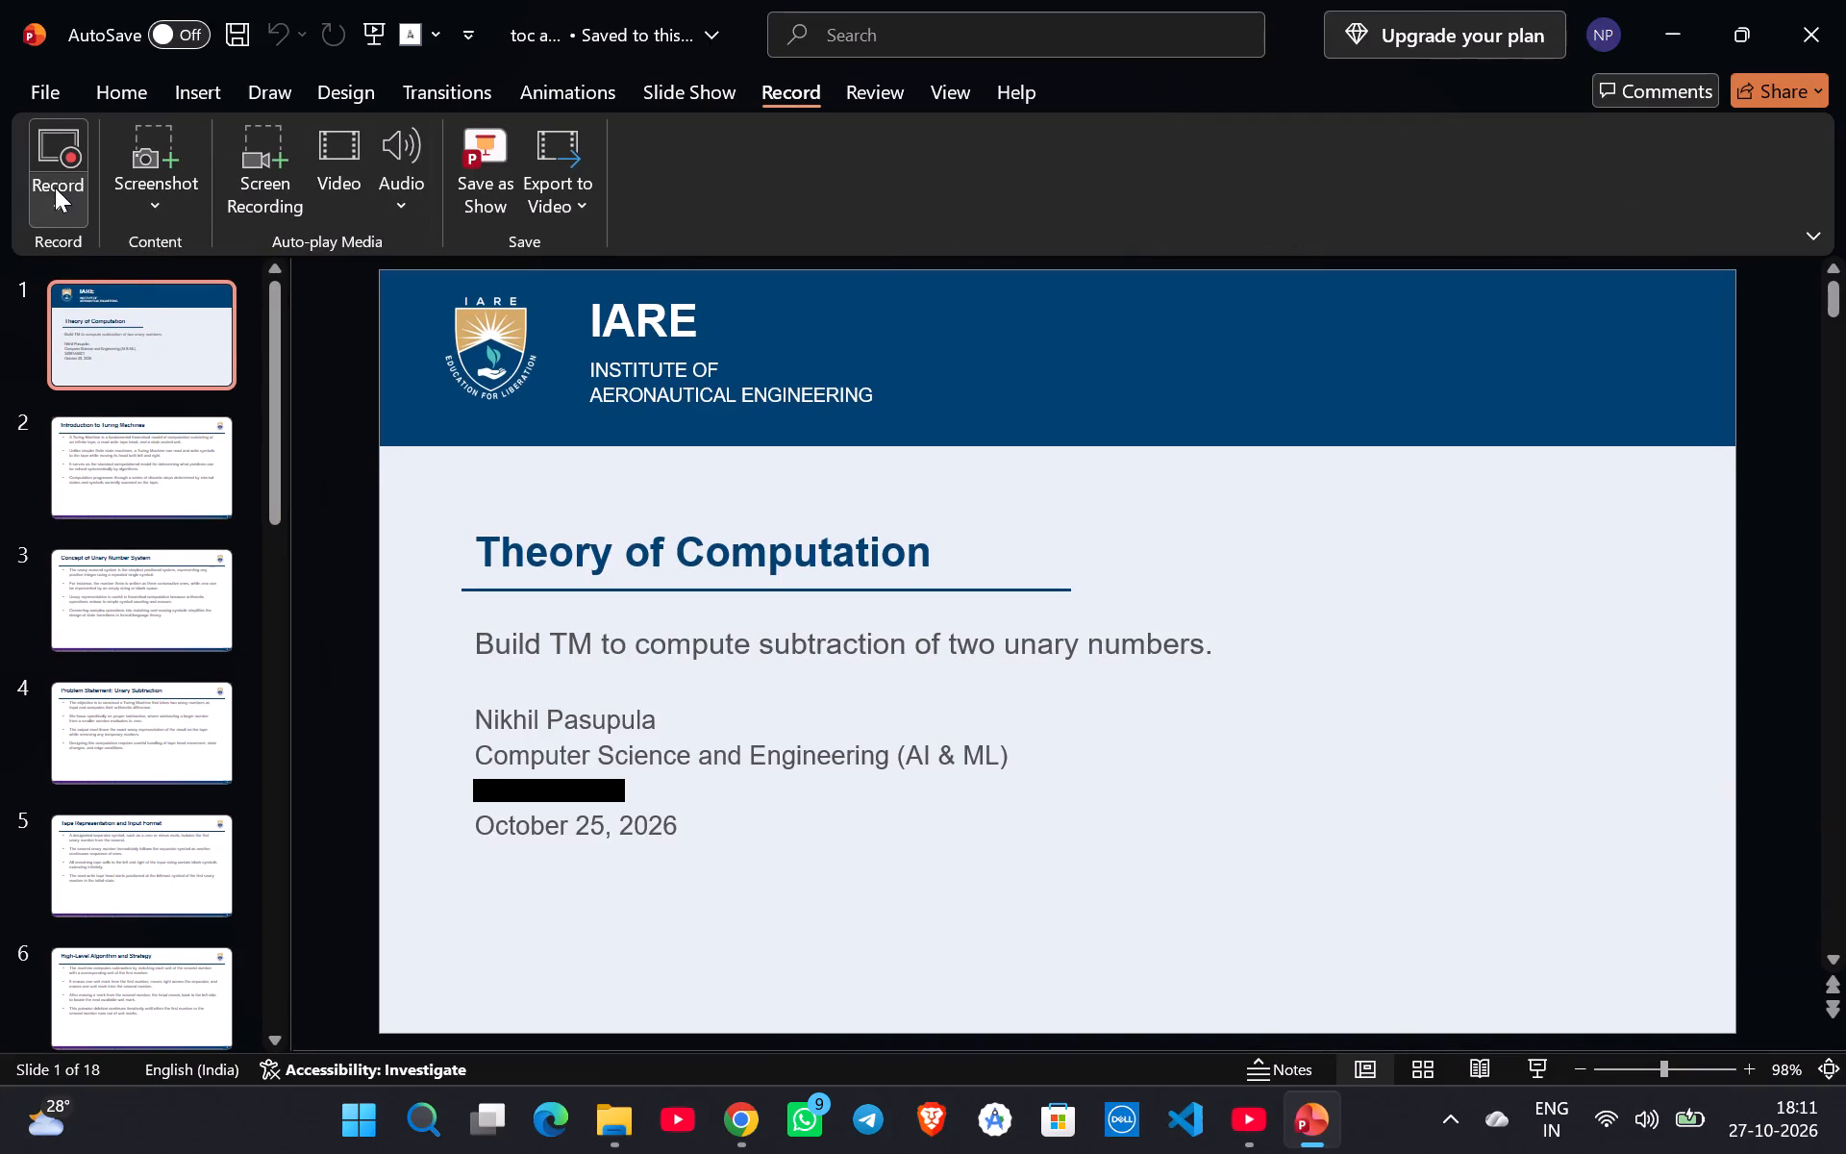
click(55, 188)
click(86, 297)
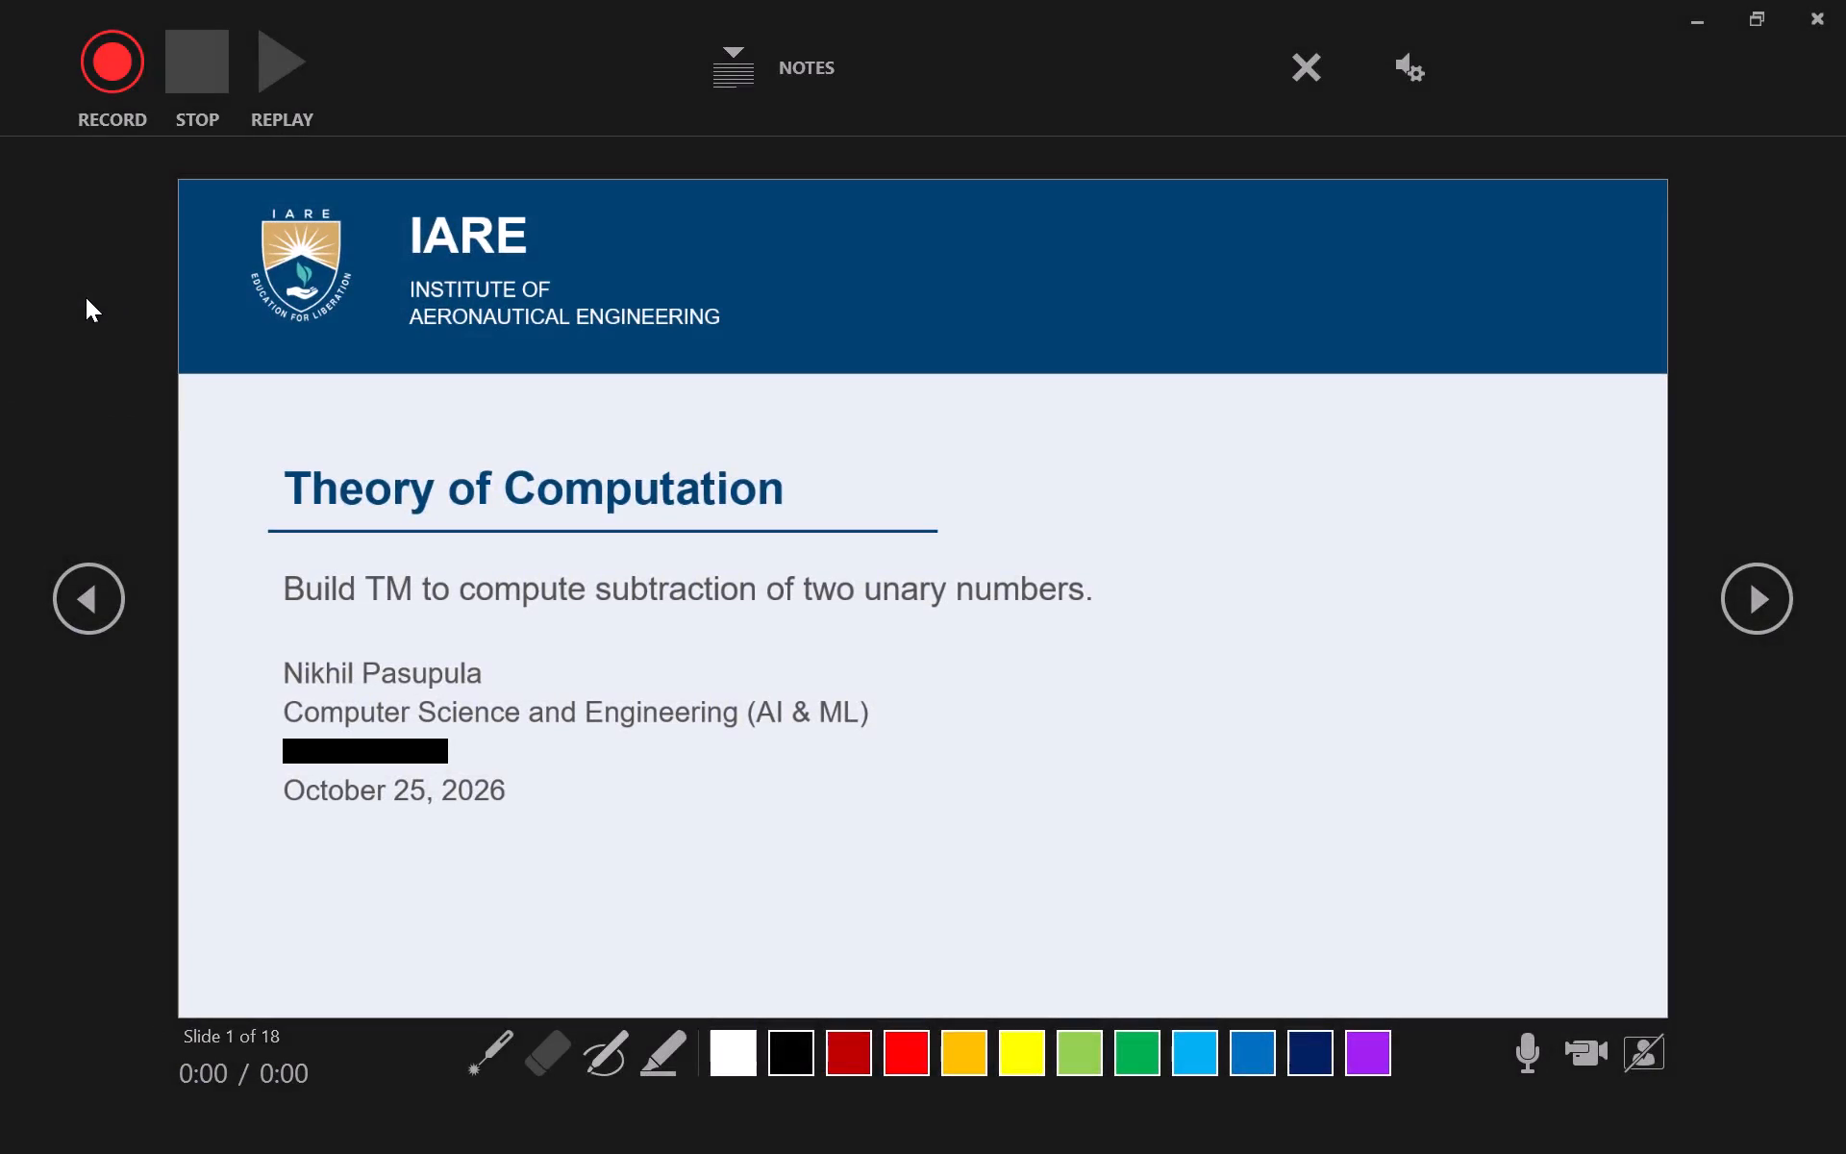
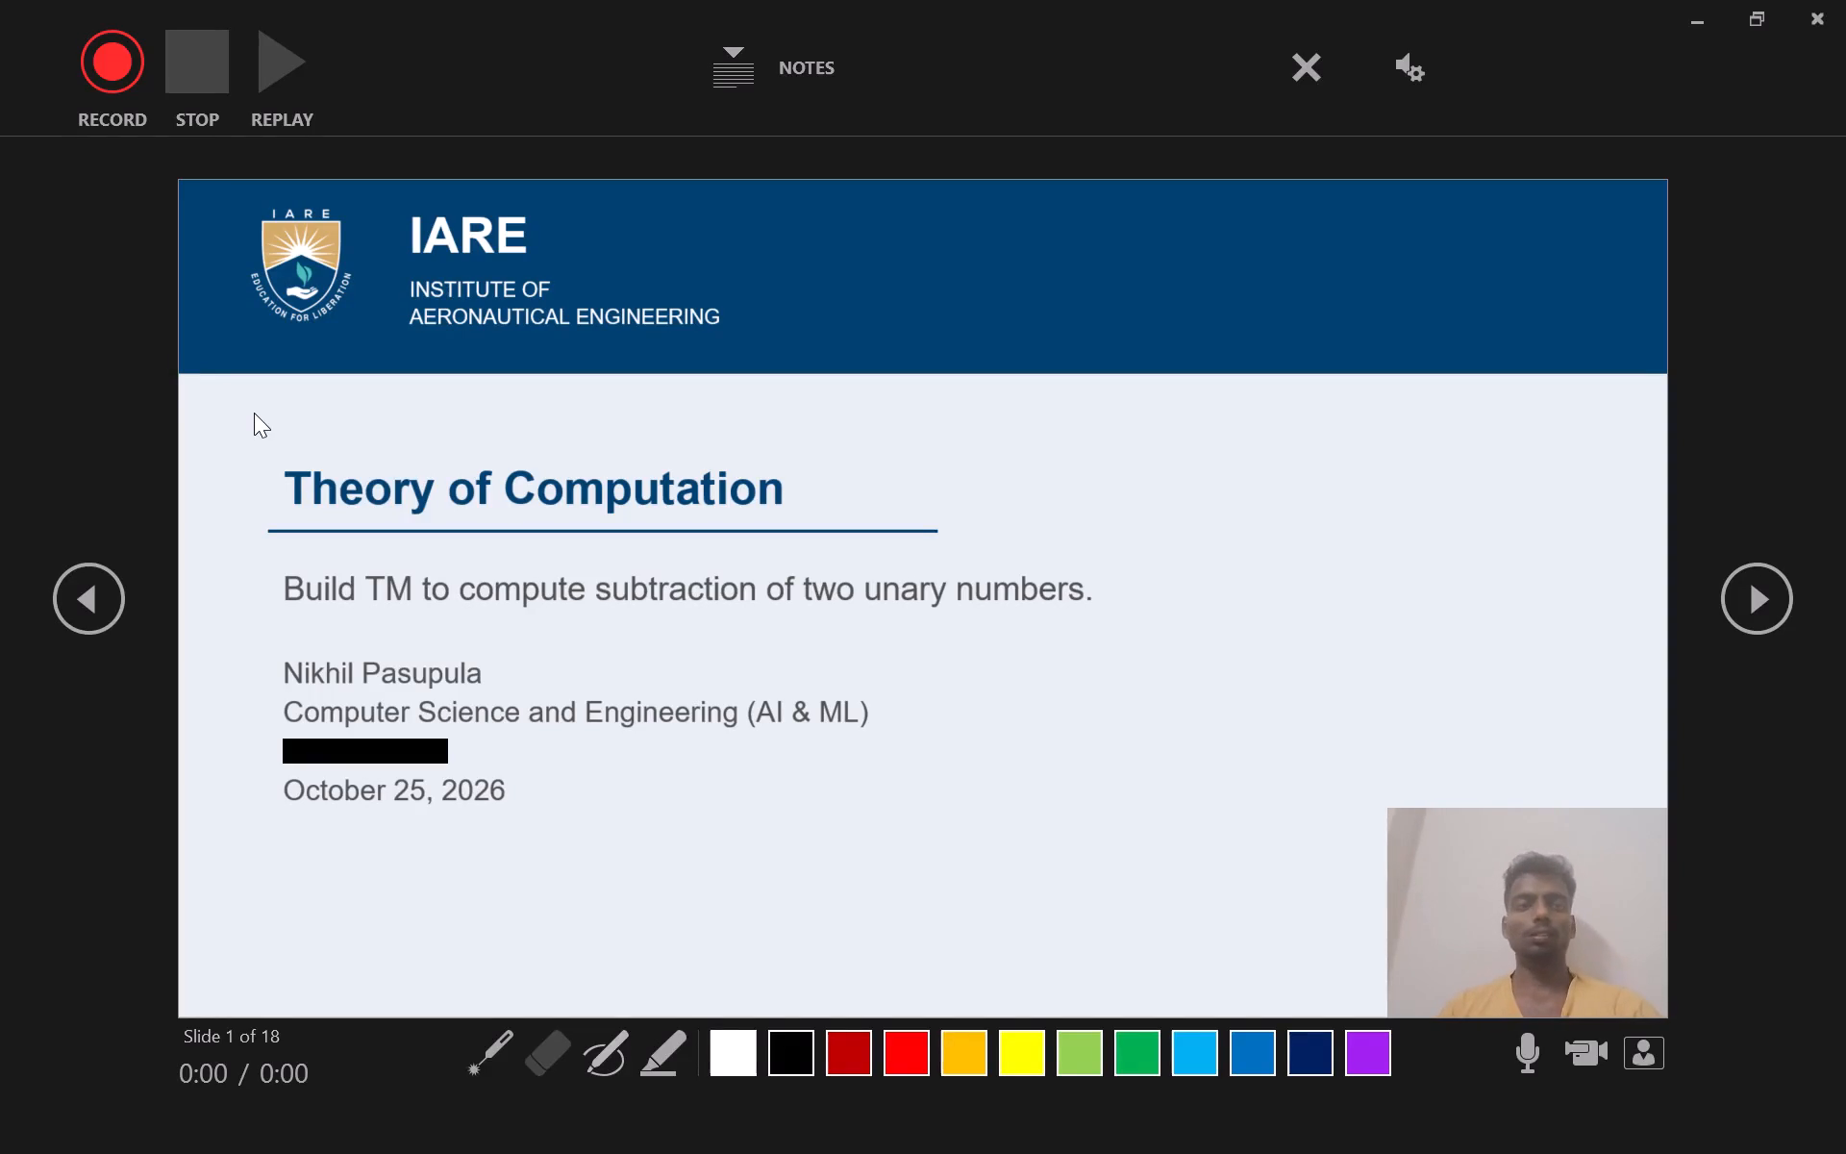
Start recording the Theory of Computation slide show, narrate the title slide, and advance to the Introduction to Turing Machines slide.
click(112, 80)
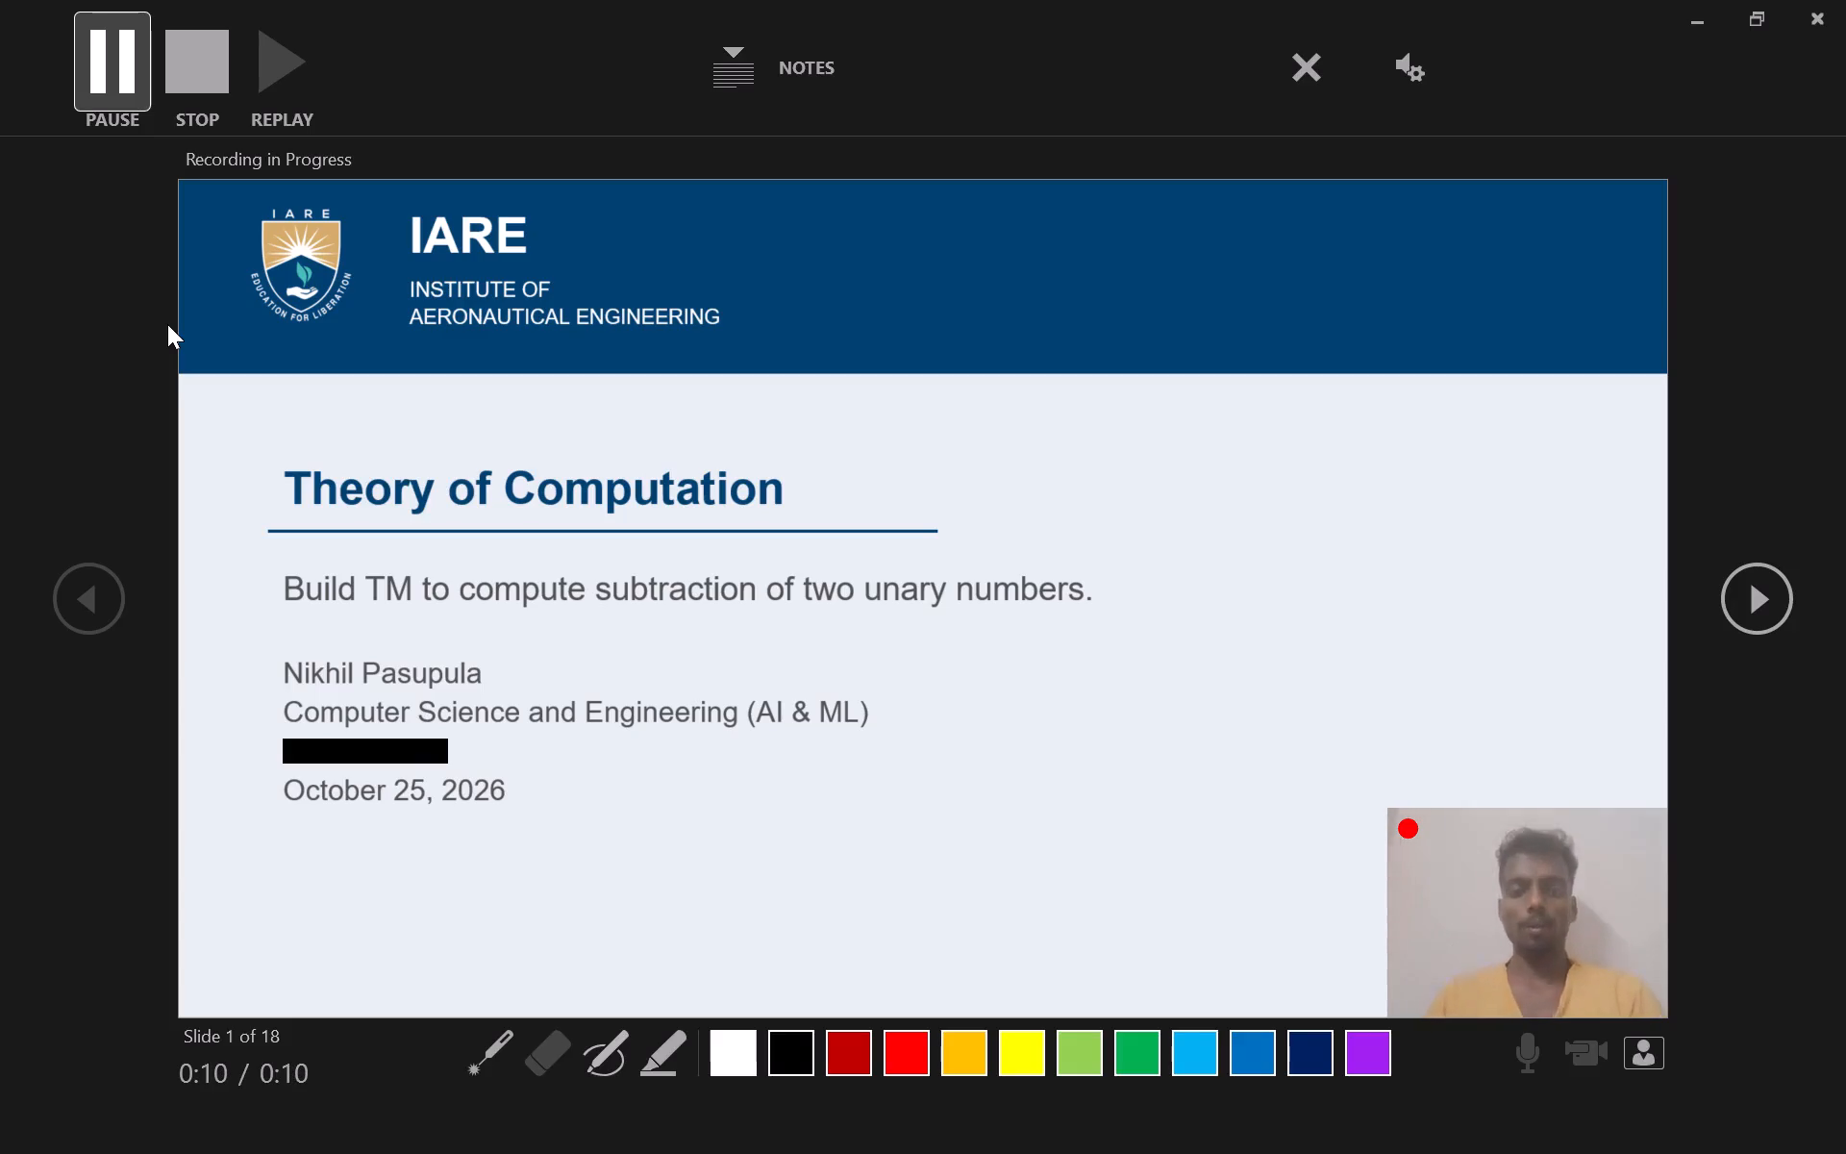
key(Right)
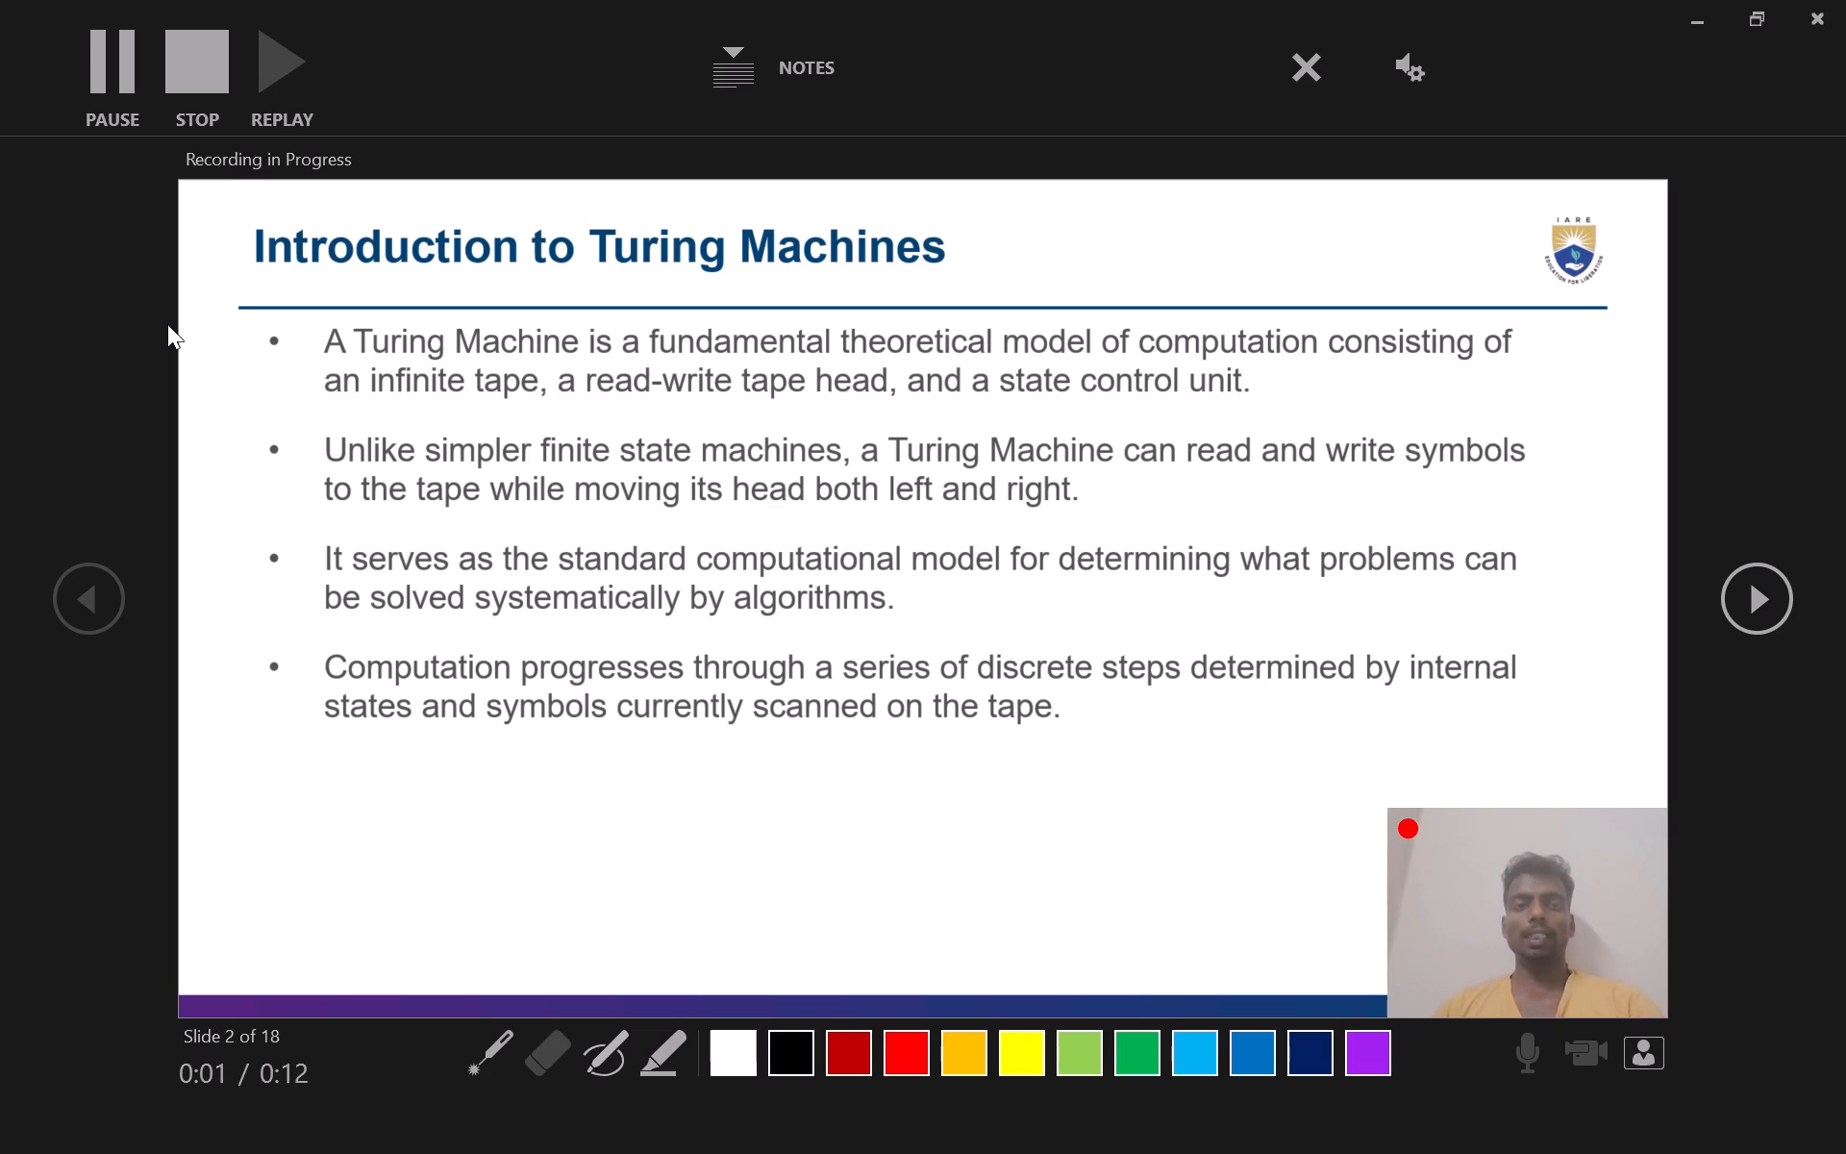
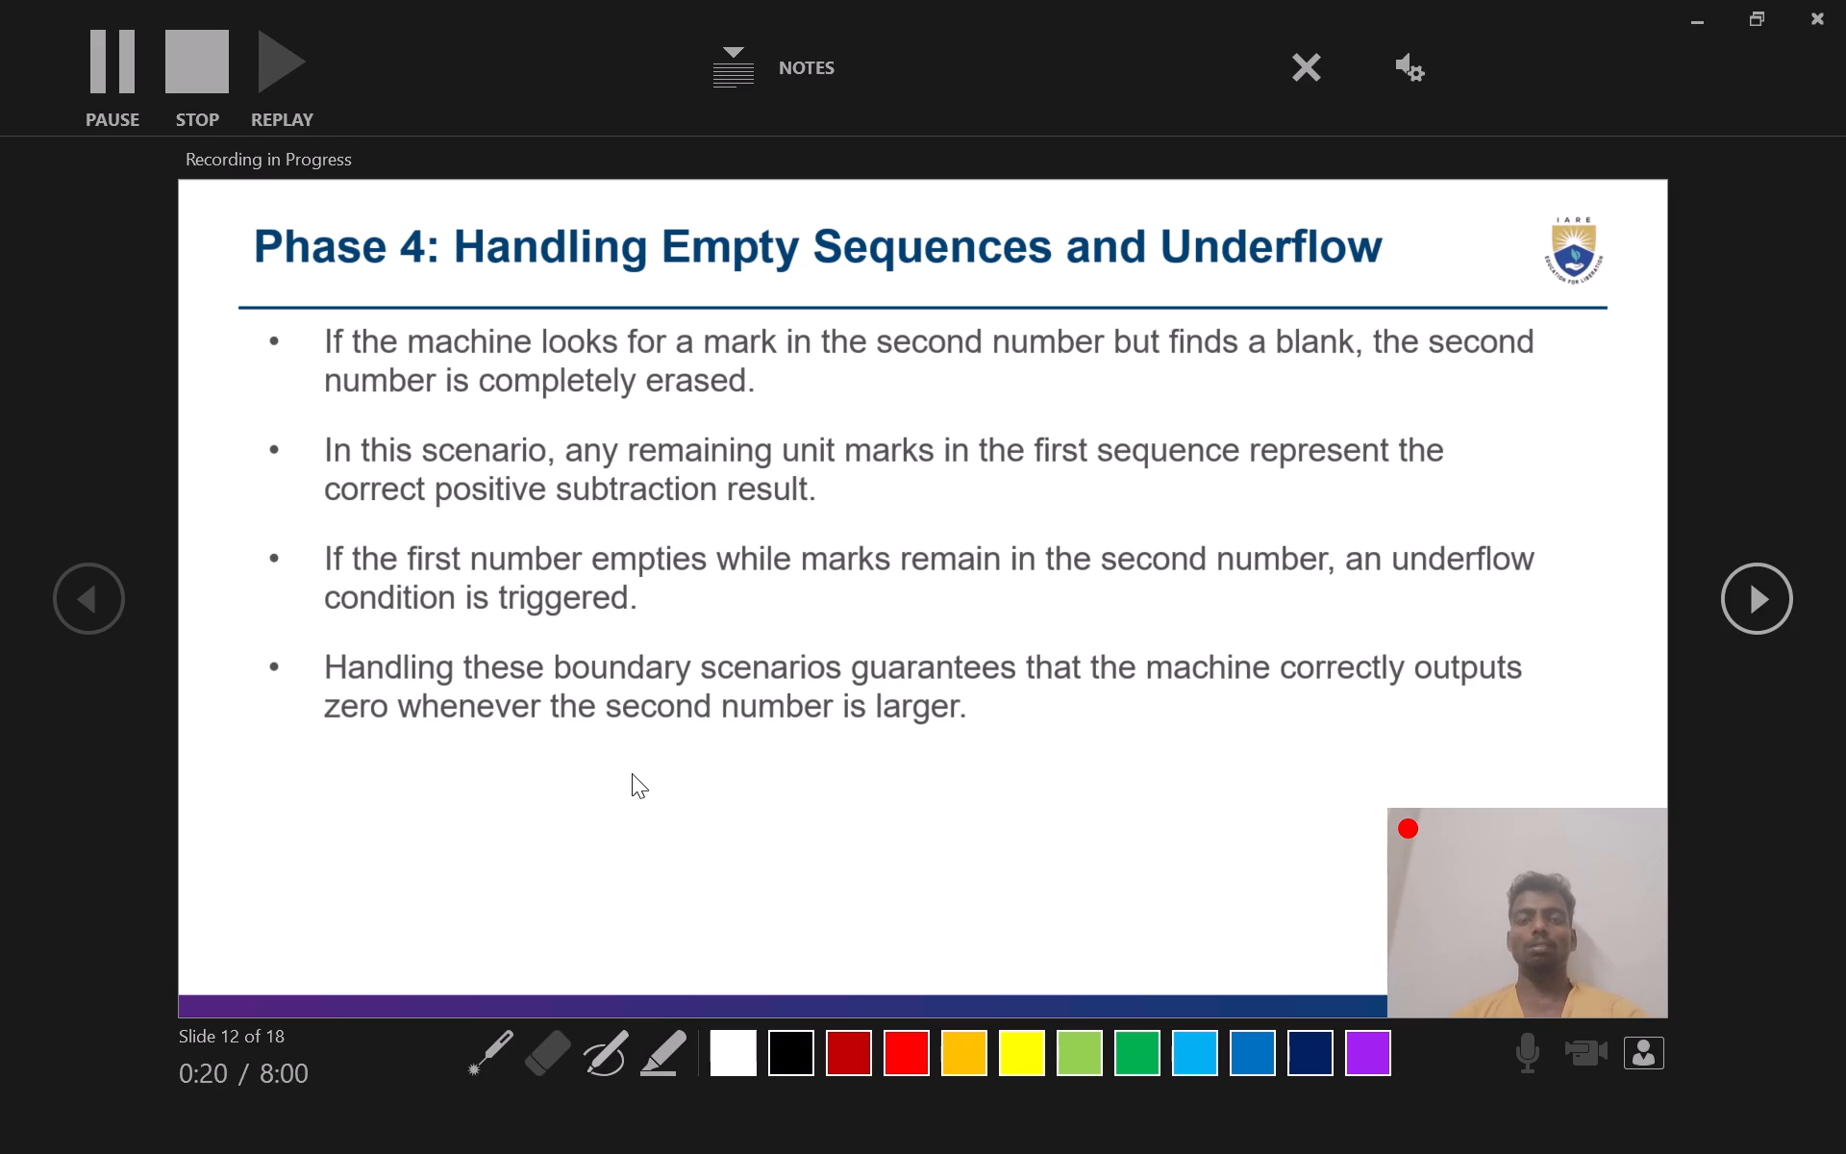
Continue recording narration through the Phase 4, Phase 5 and Formal State Transitions Summary slides, advancing to the Example Trace: Standard Case slide.
key(Right)
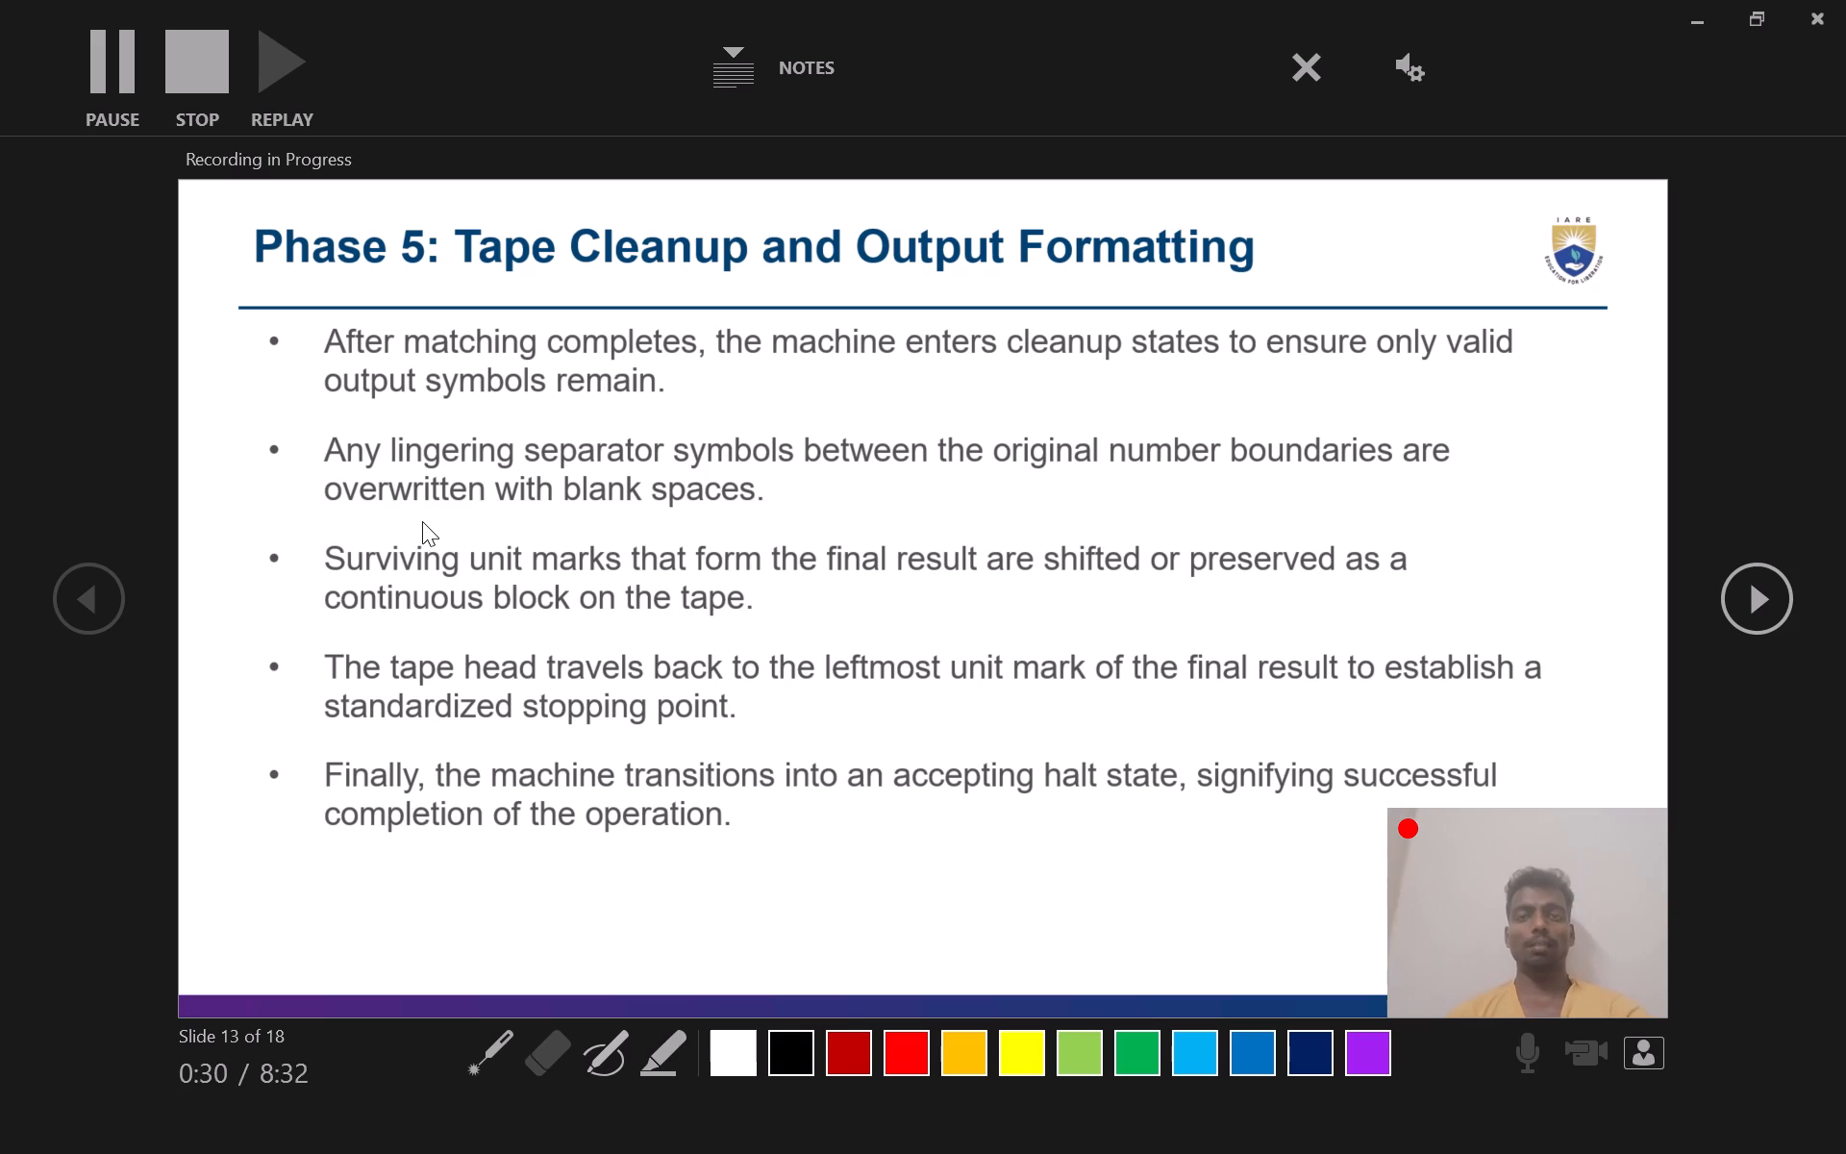
key(Right)
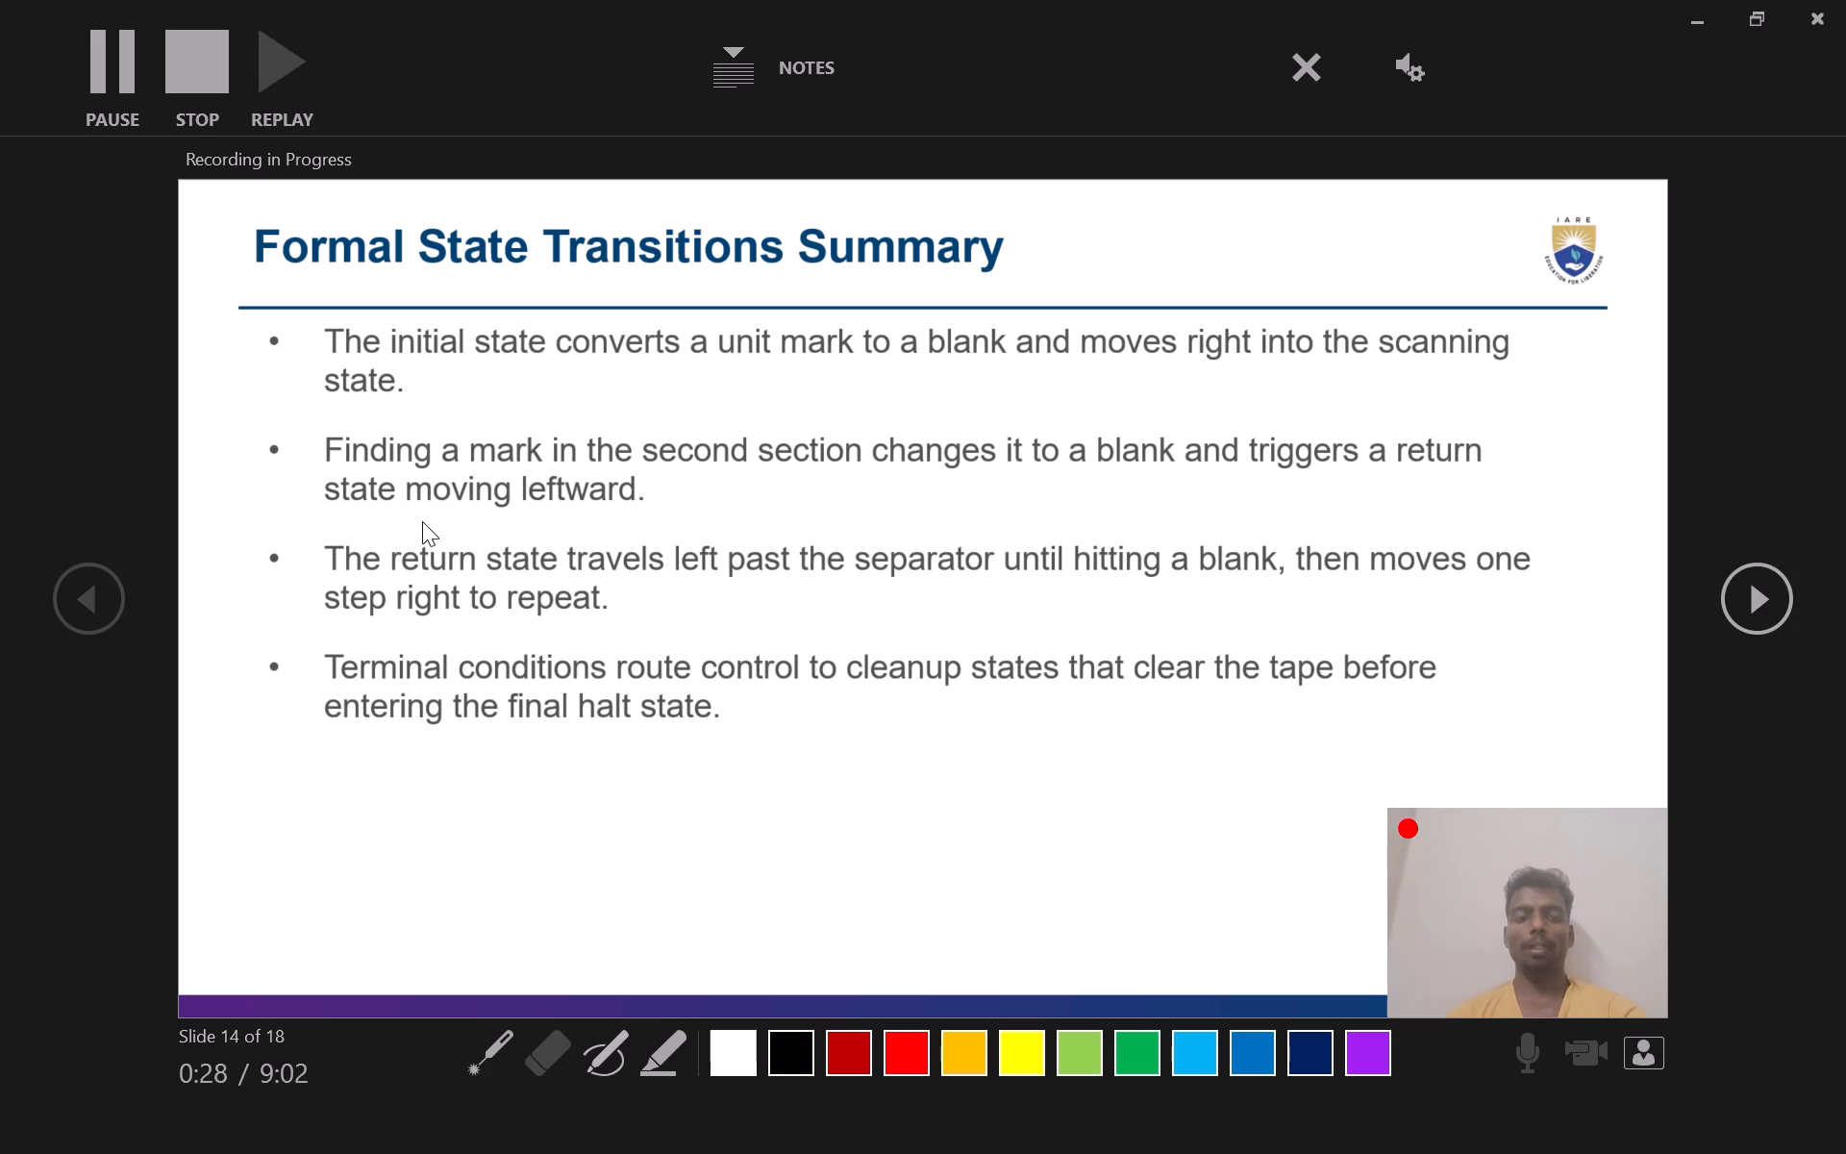
key(Right)
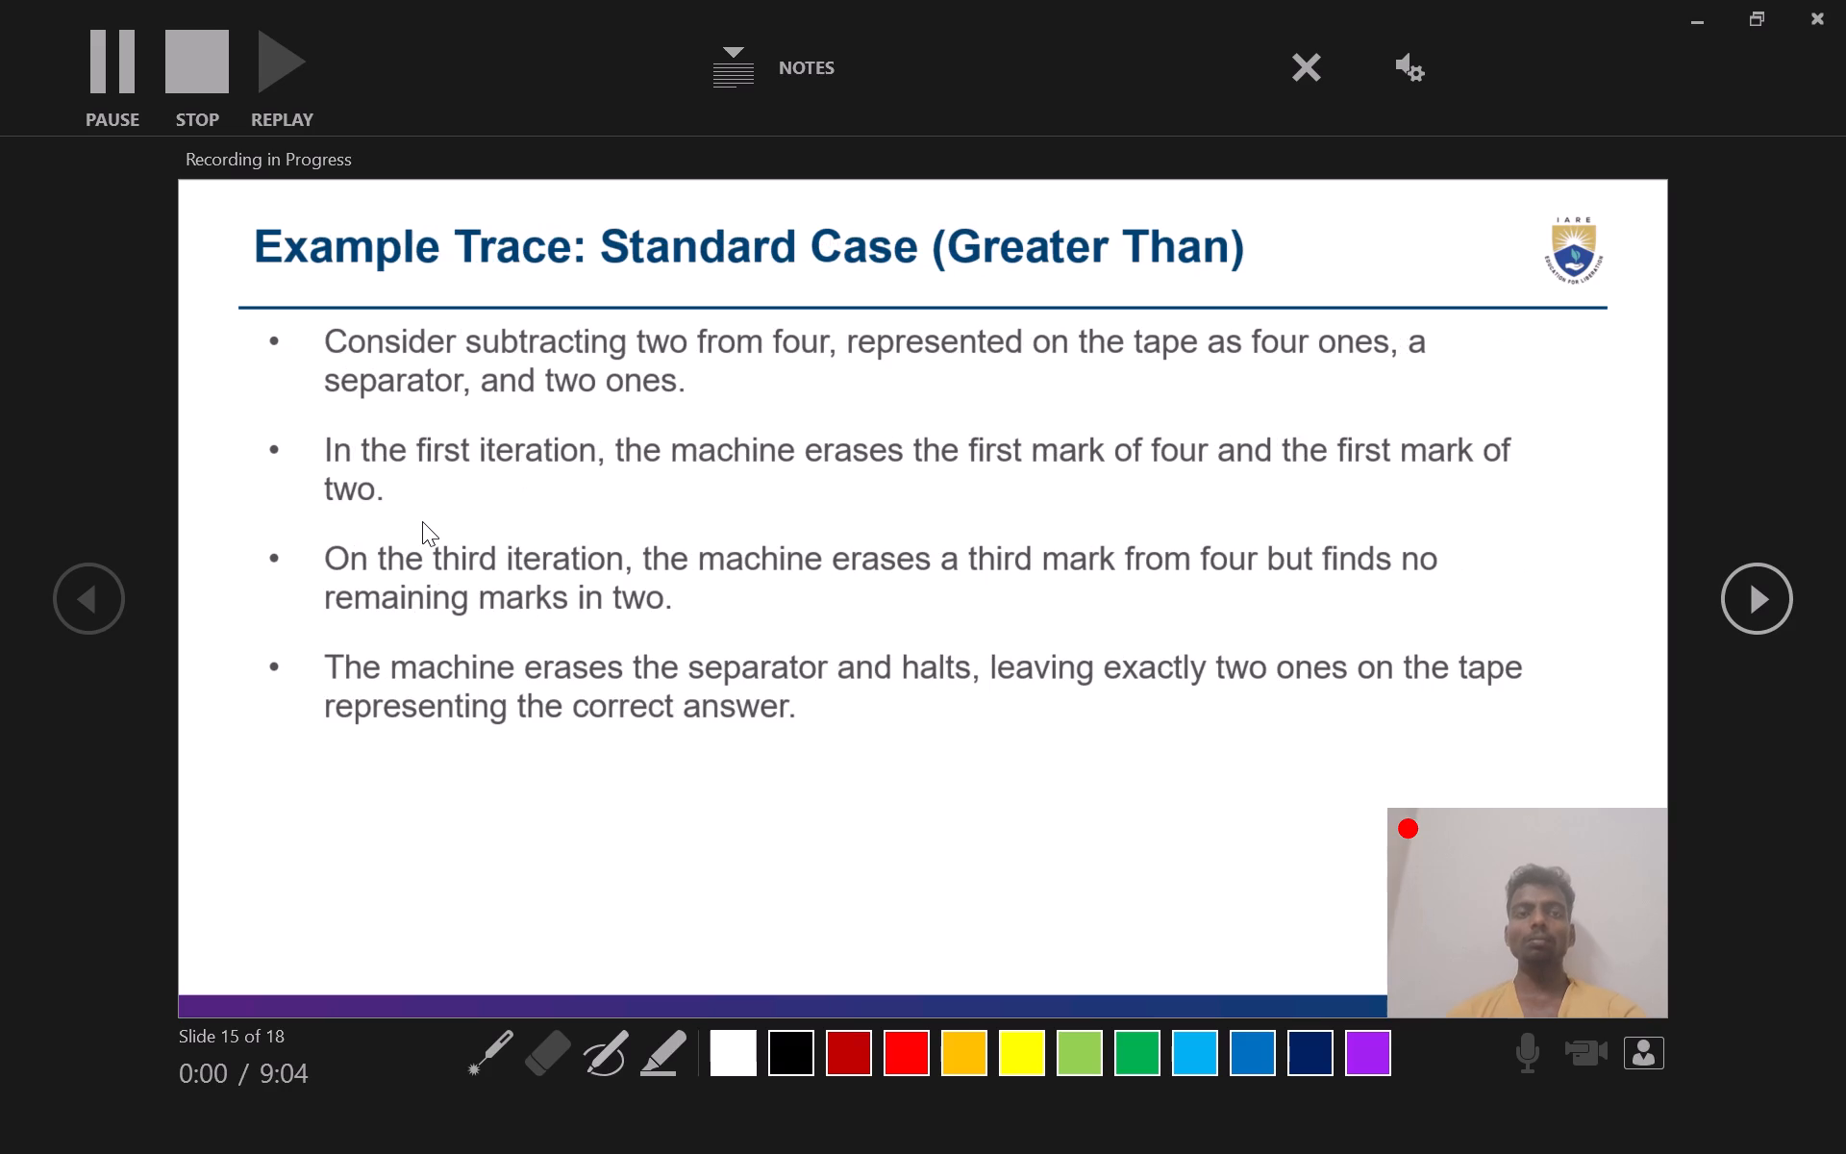
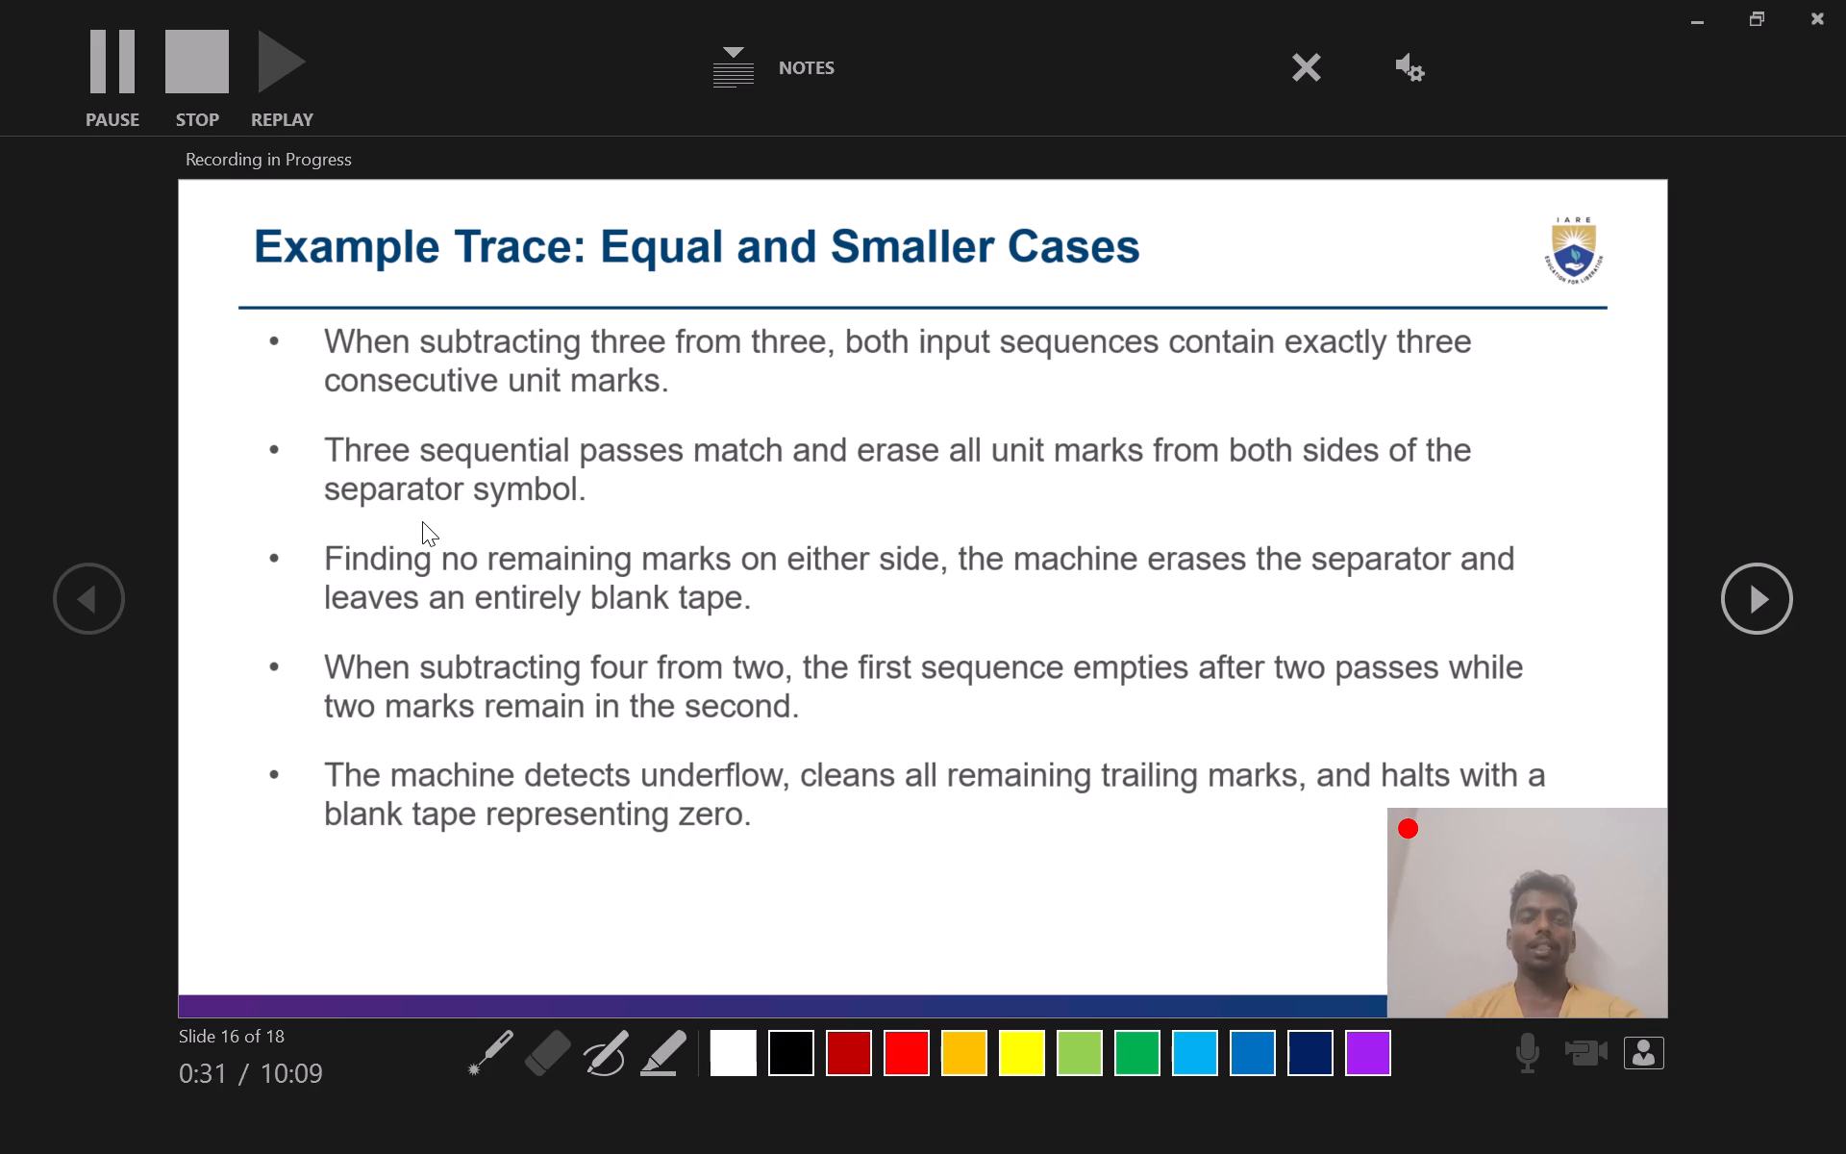
Finish recording narration through the Time and Space Complexity Analysis and Thank You slides, stop the recording and leave the recording view.
key(Right)
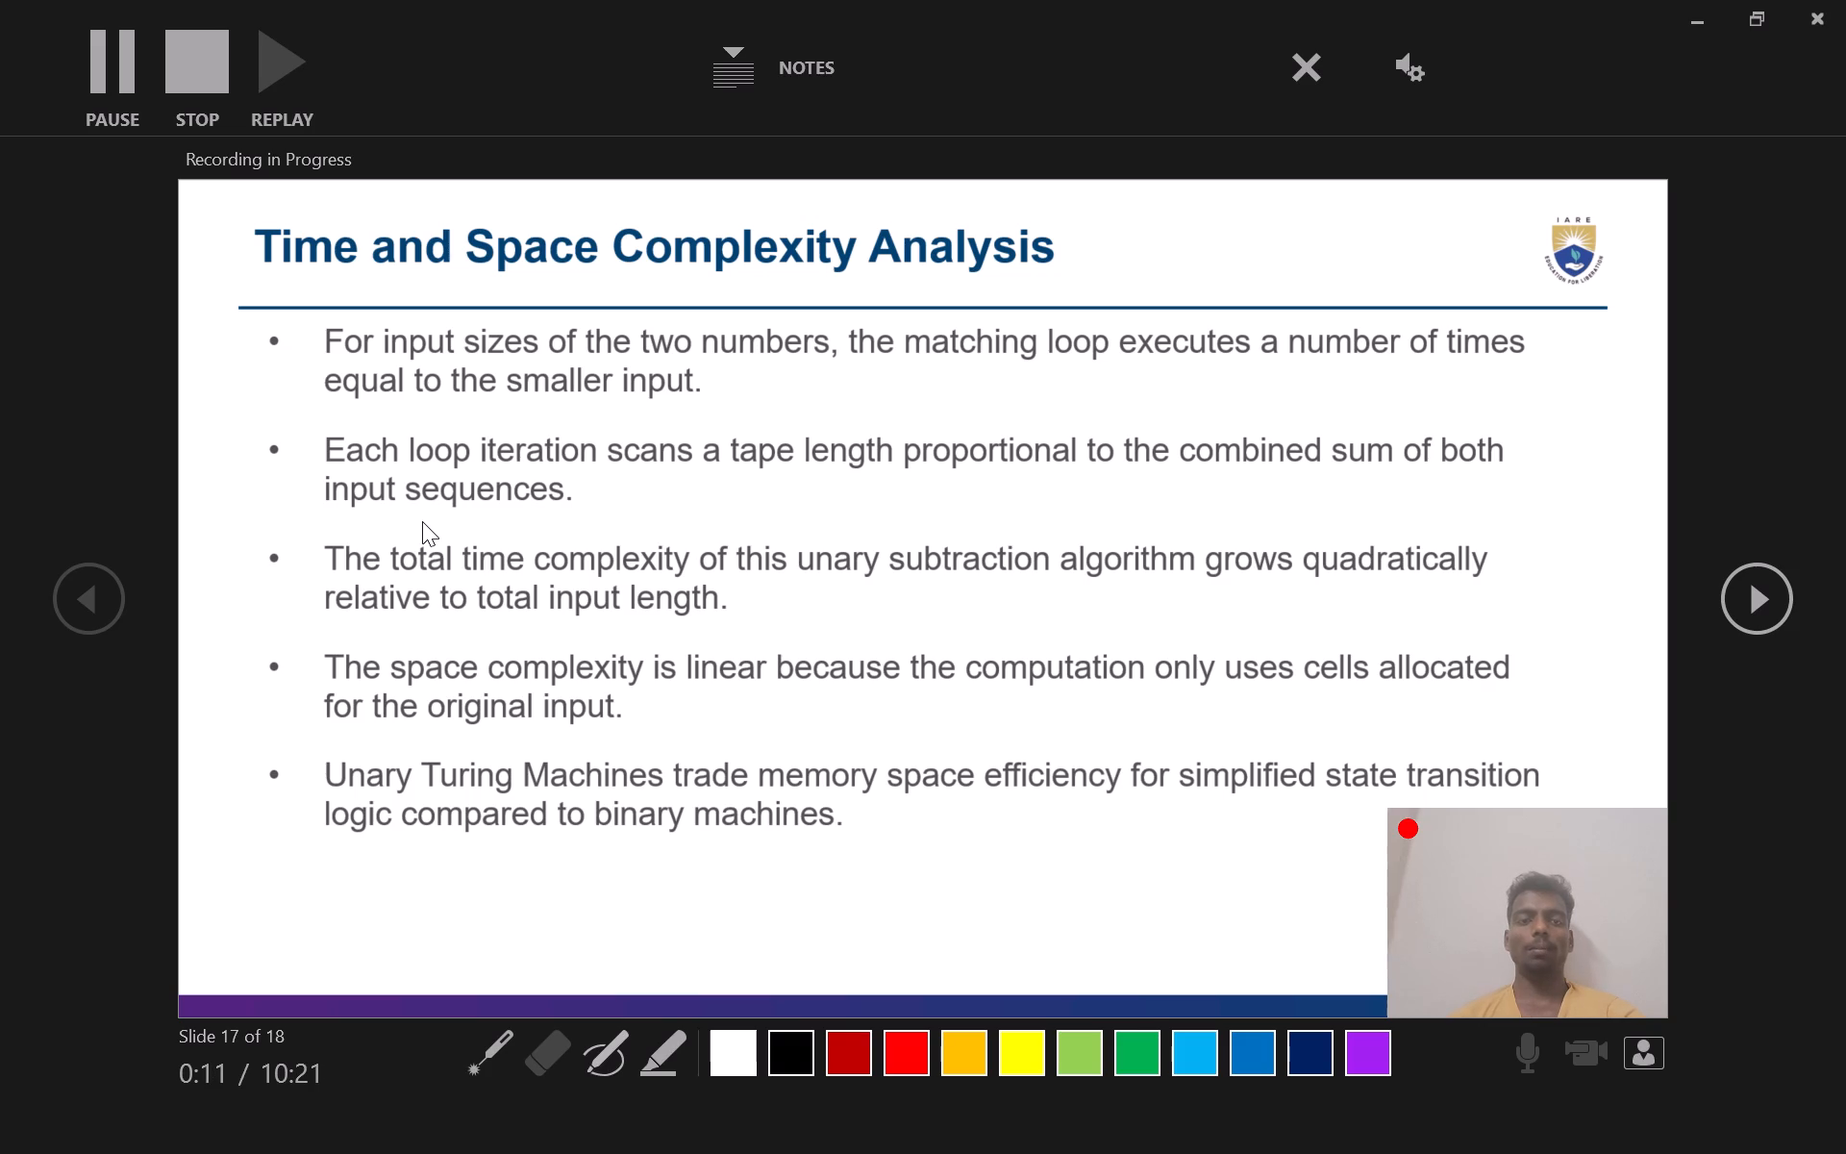
key(Right)
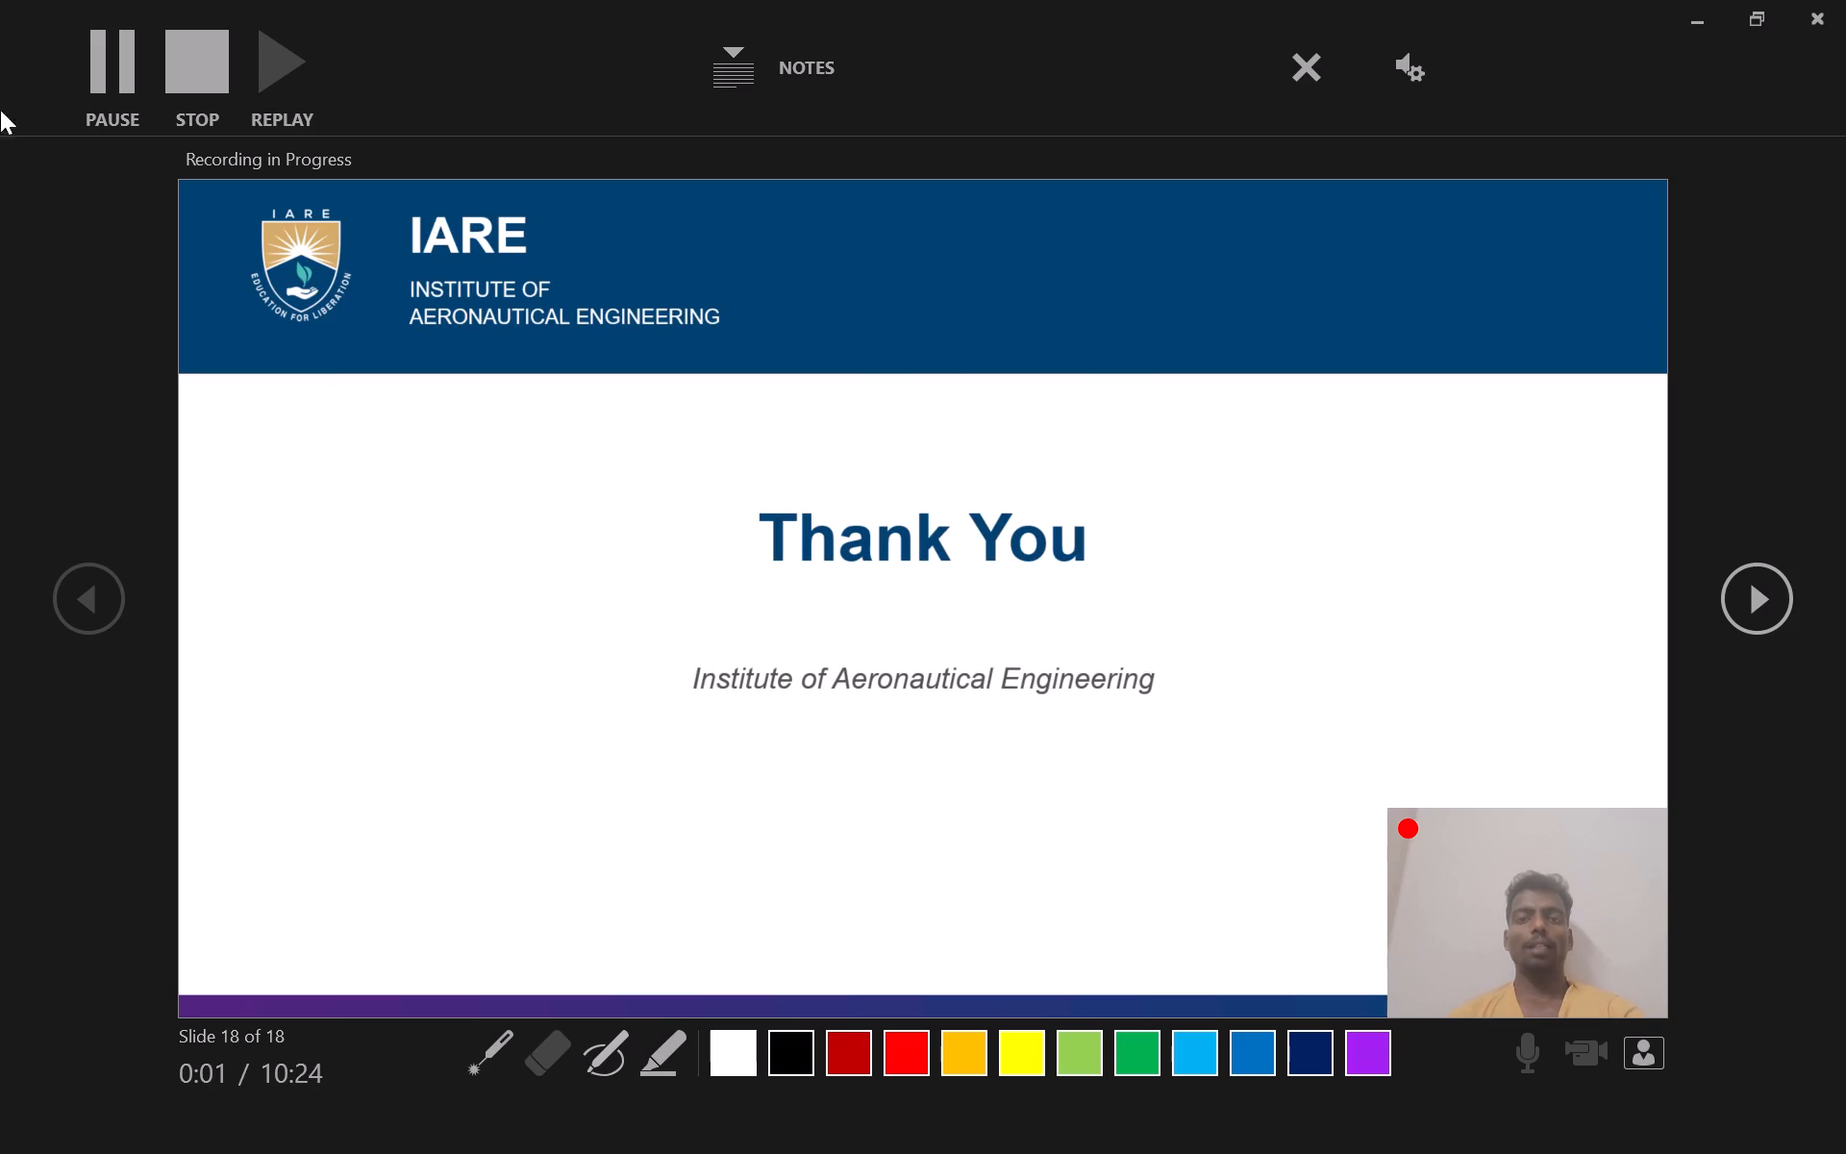
click(212, 59)
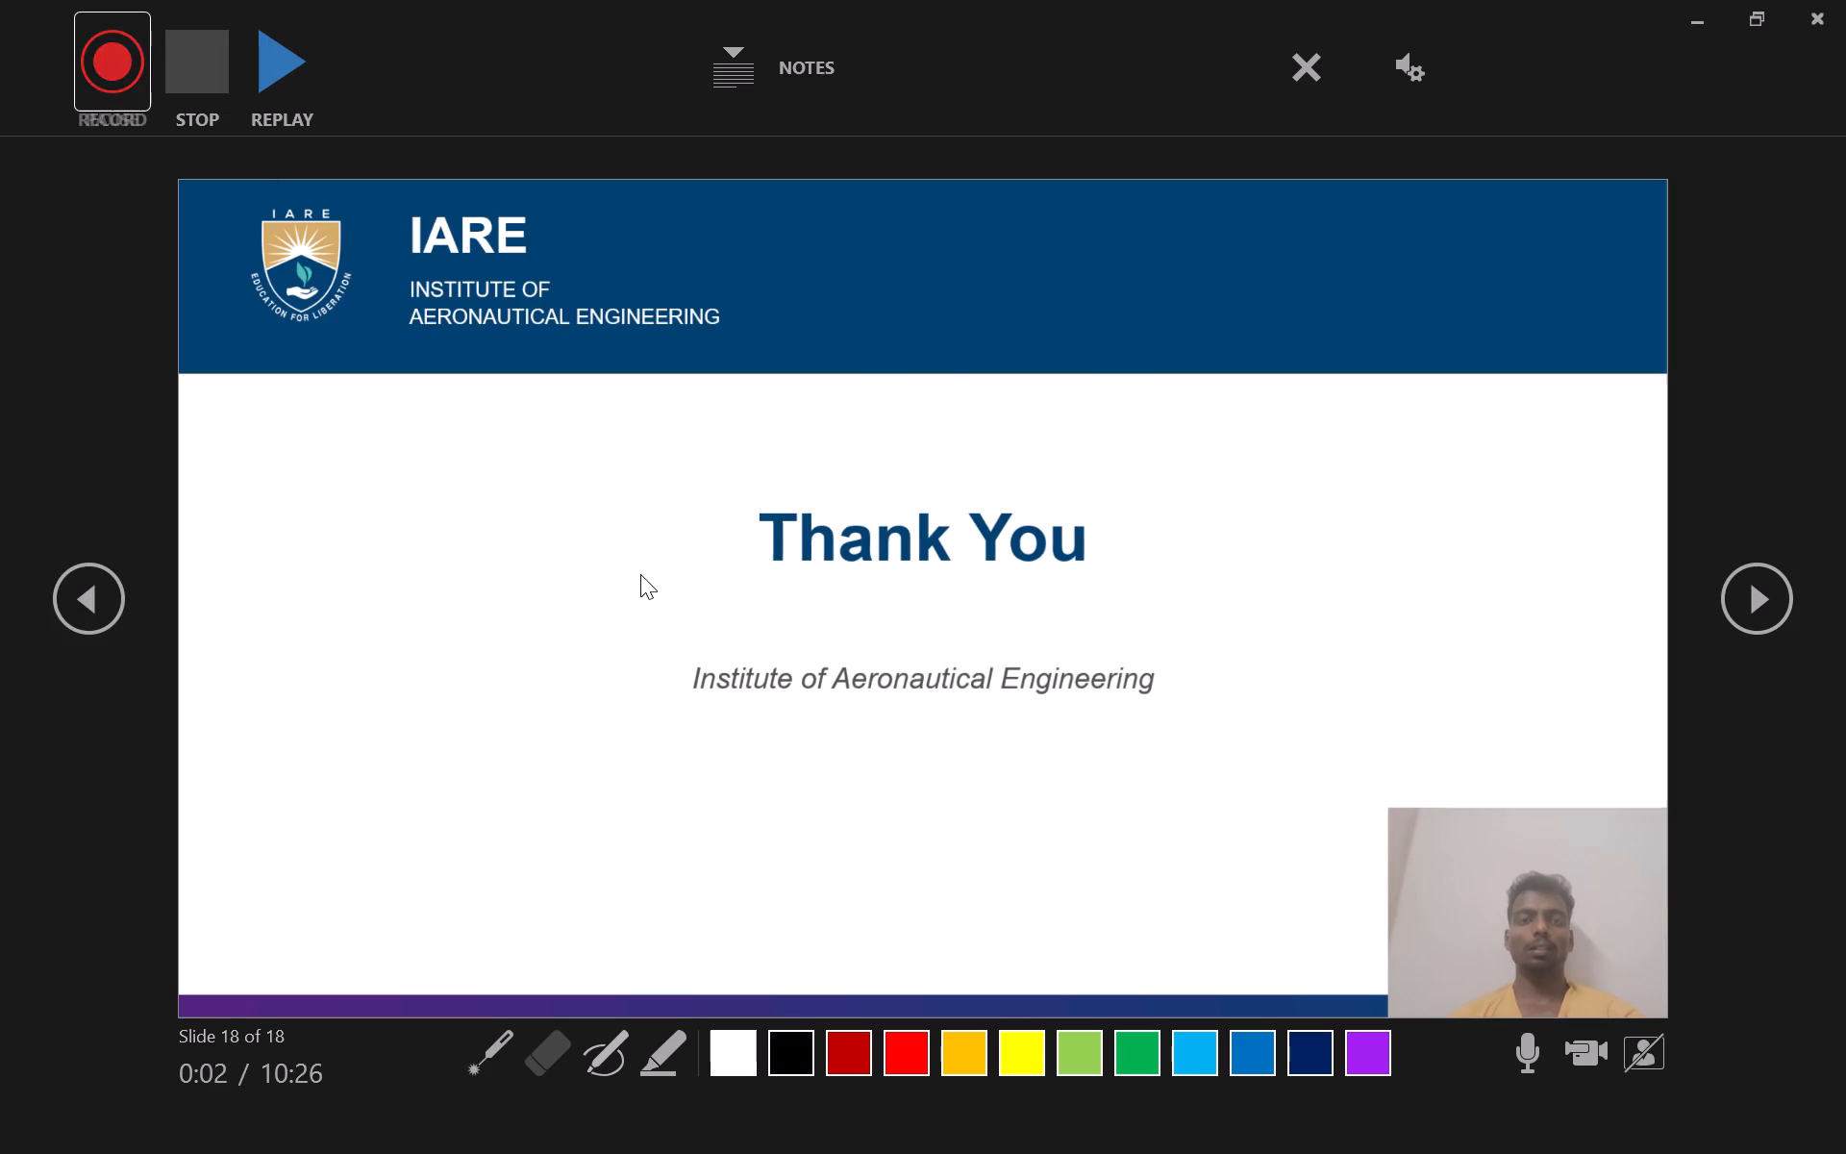
key(Escape)
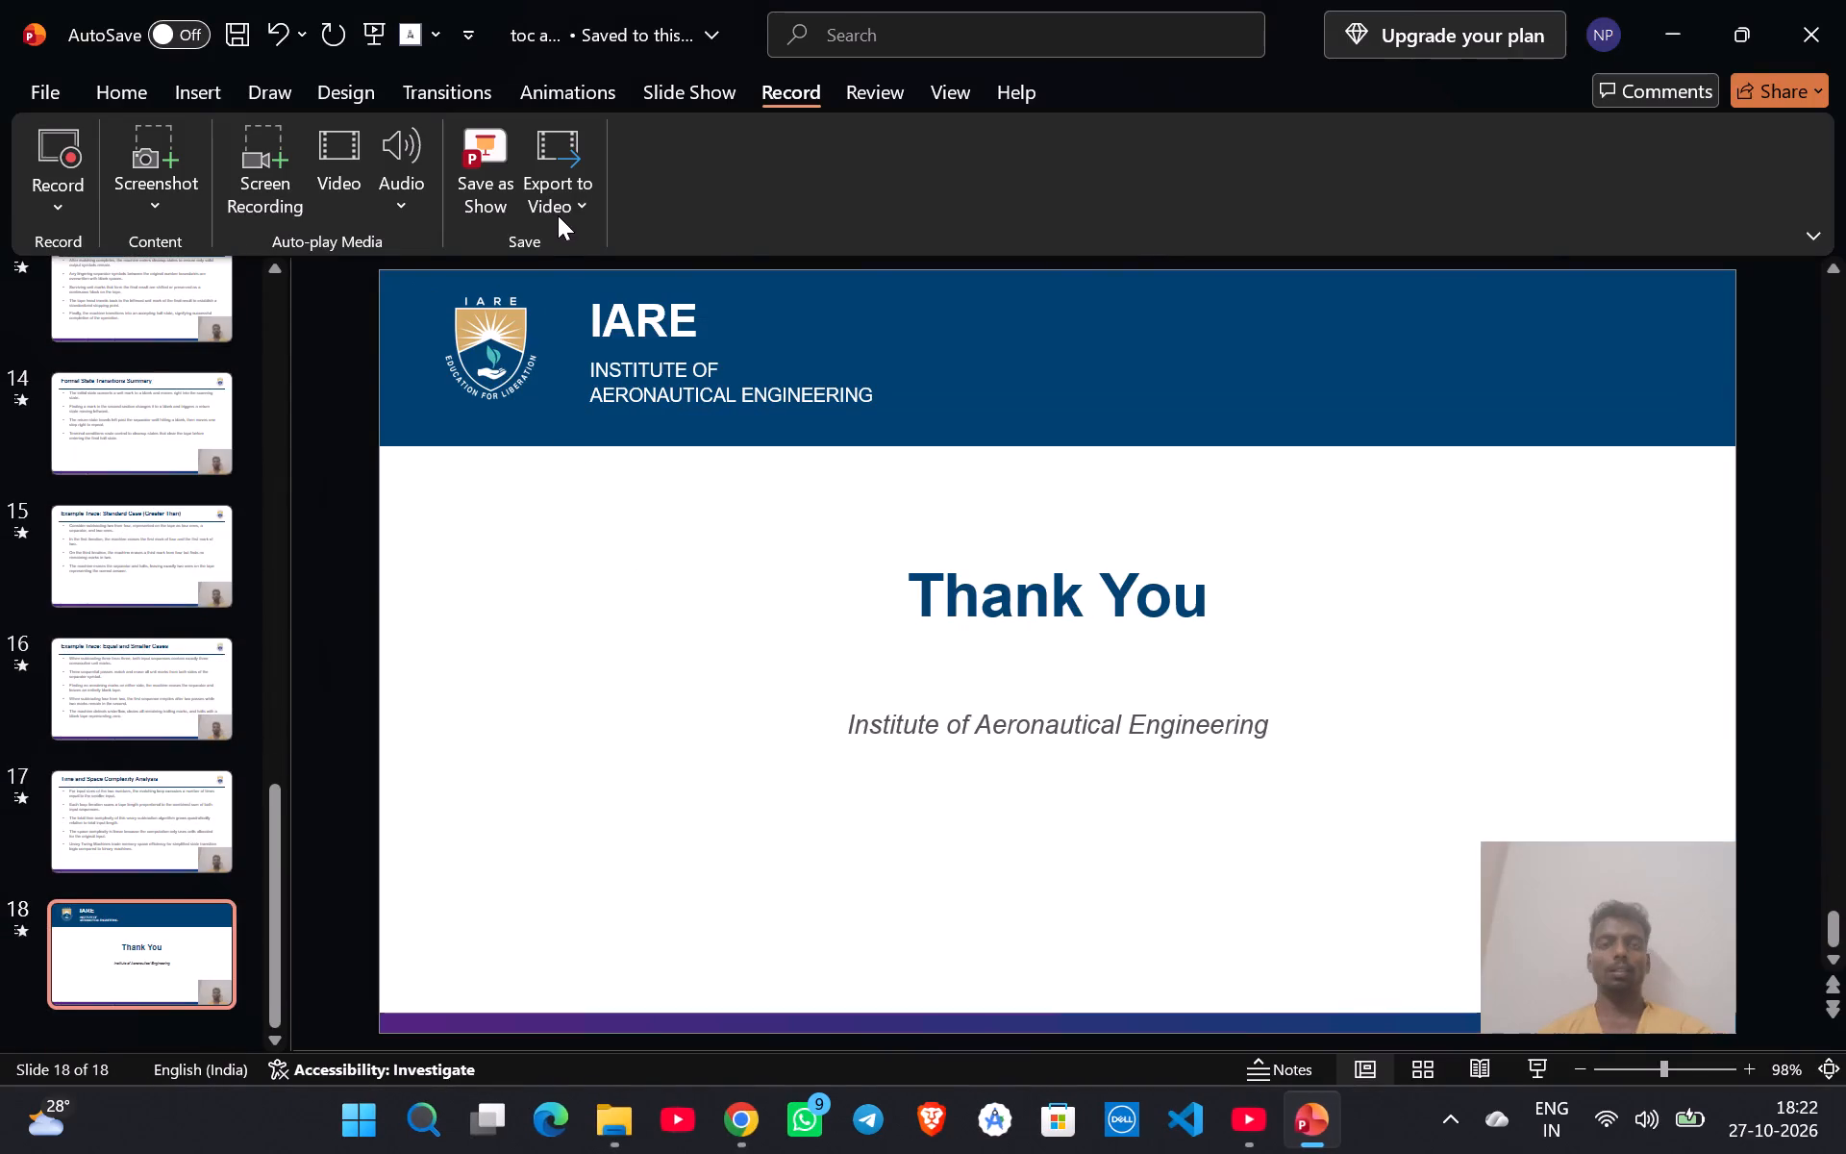
Export the deck as a Full HD (1080p) MPEG-4 video with recorded timings and narrations, saved in Downloads as "toc aat2 video".
click(558, 215)
click(592, 240)
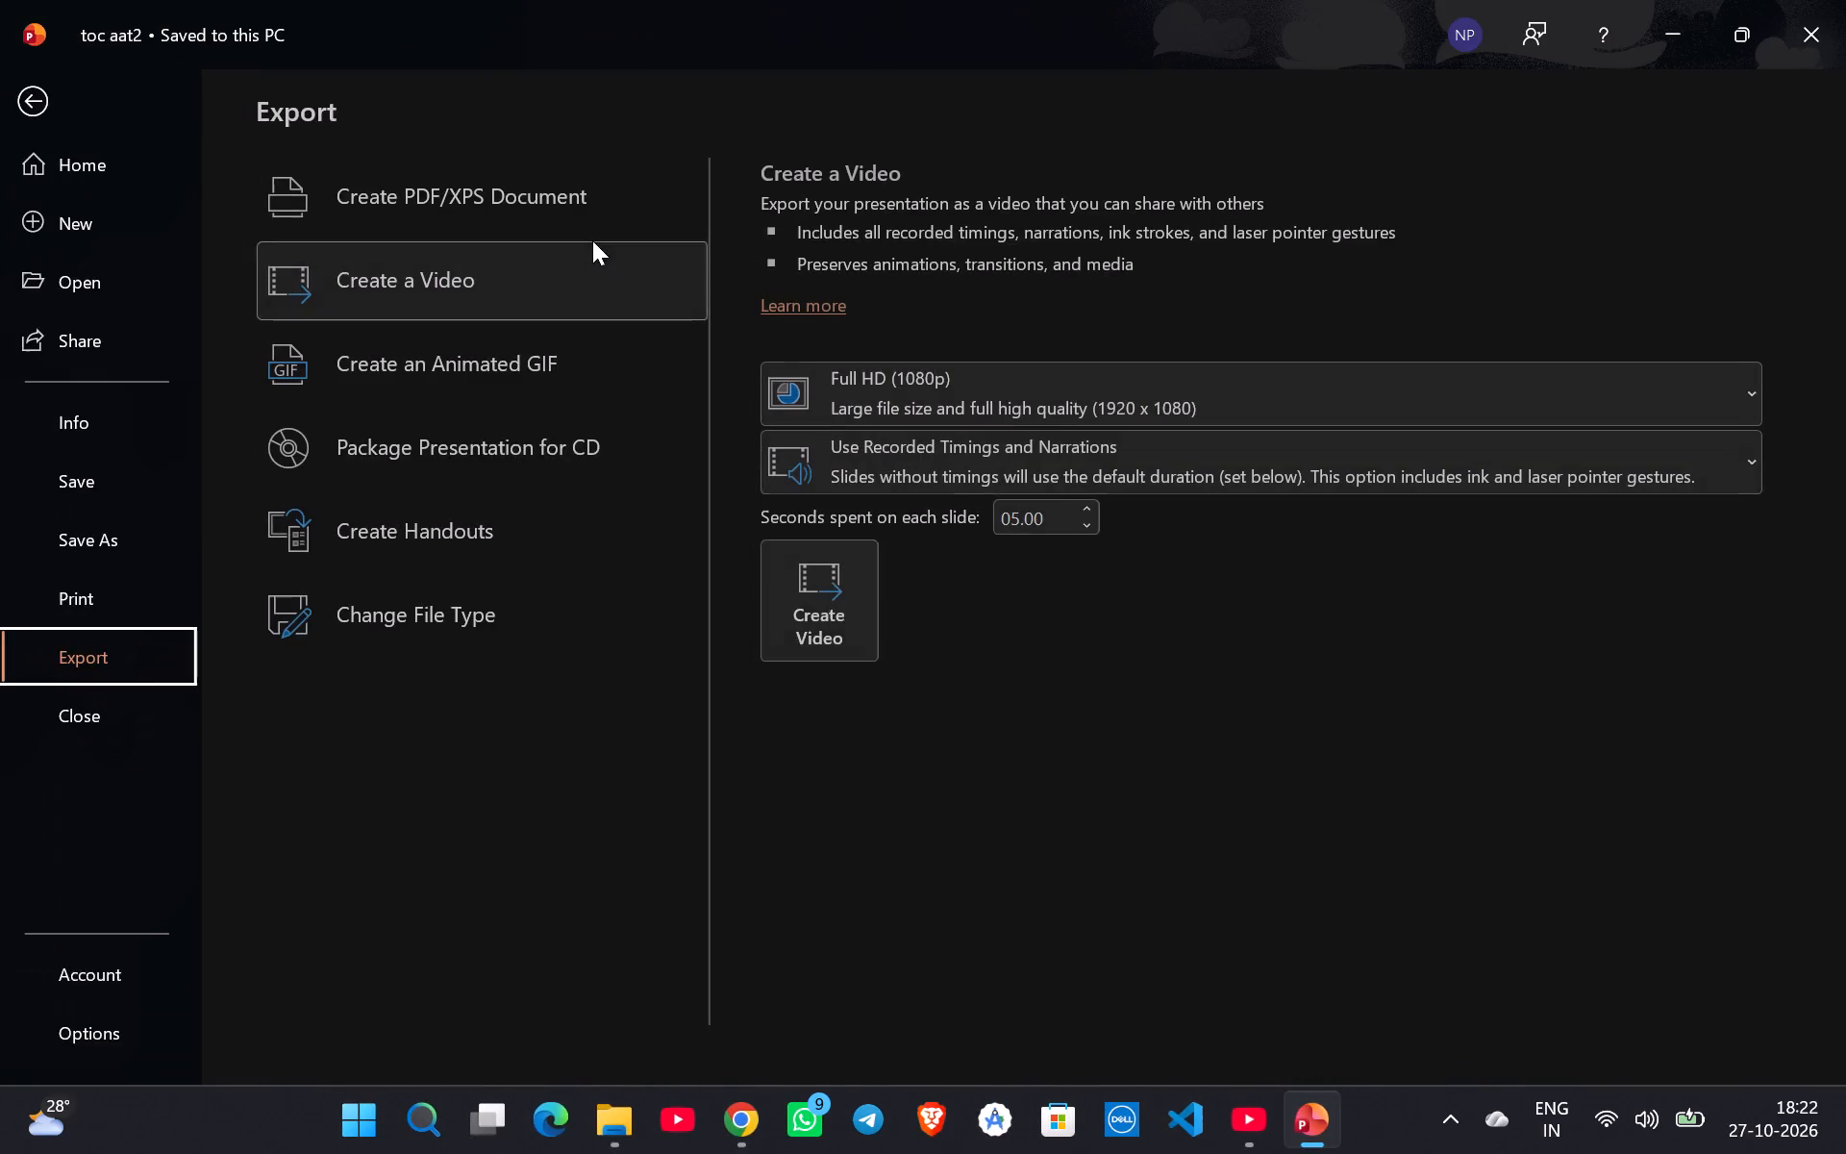
click(855, 607)
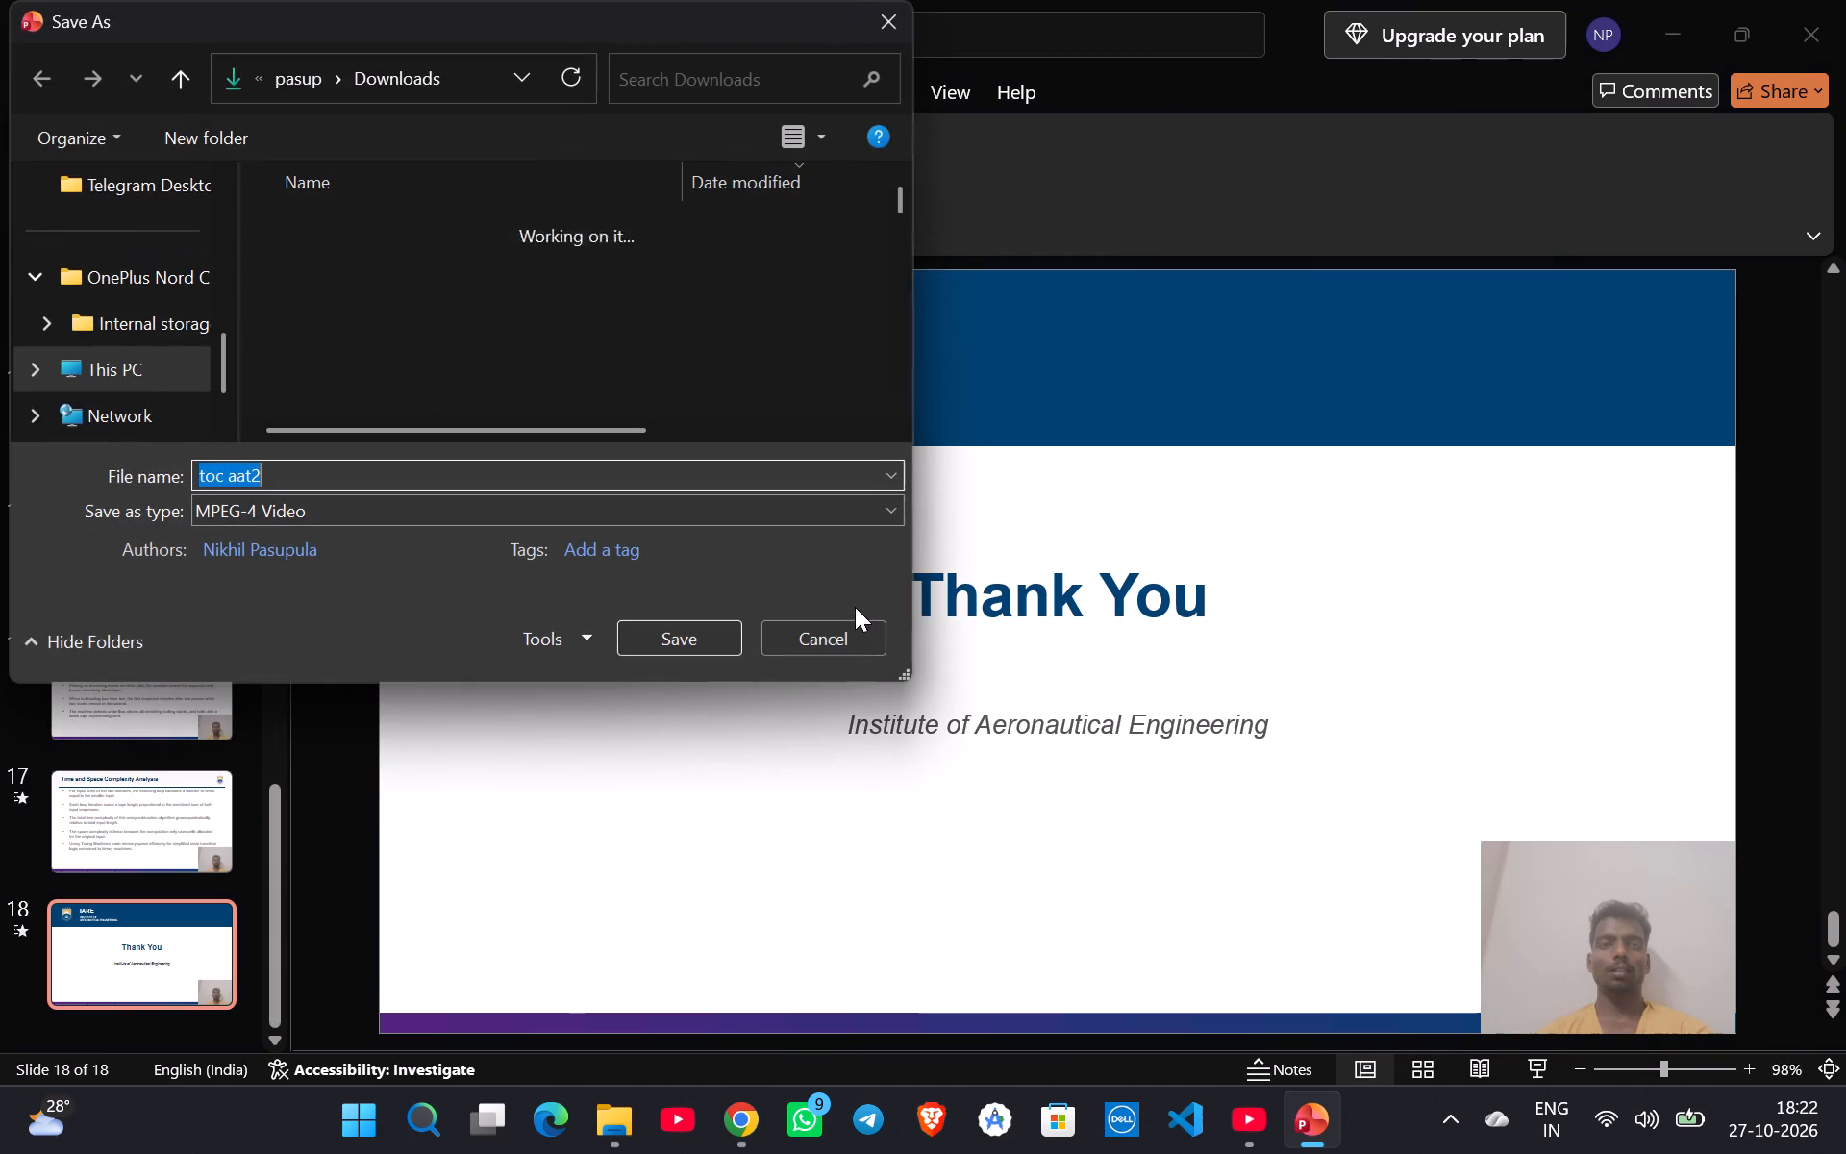
scroll(123, 313, up, 1)
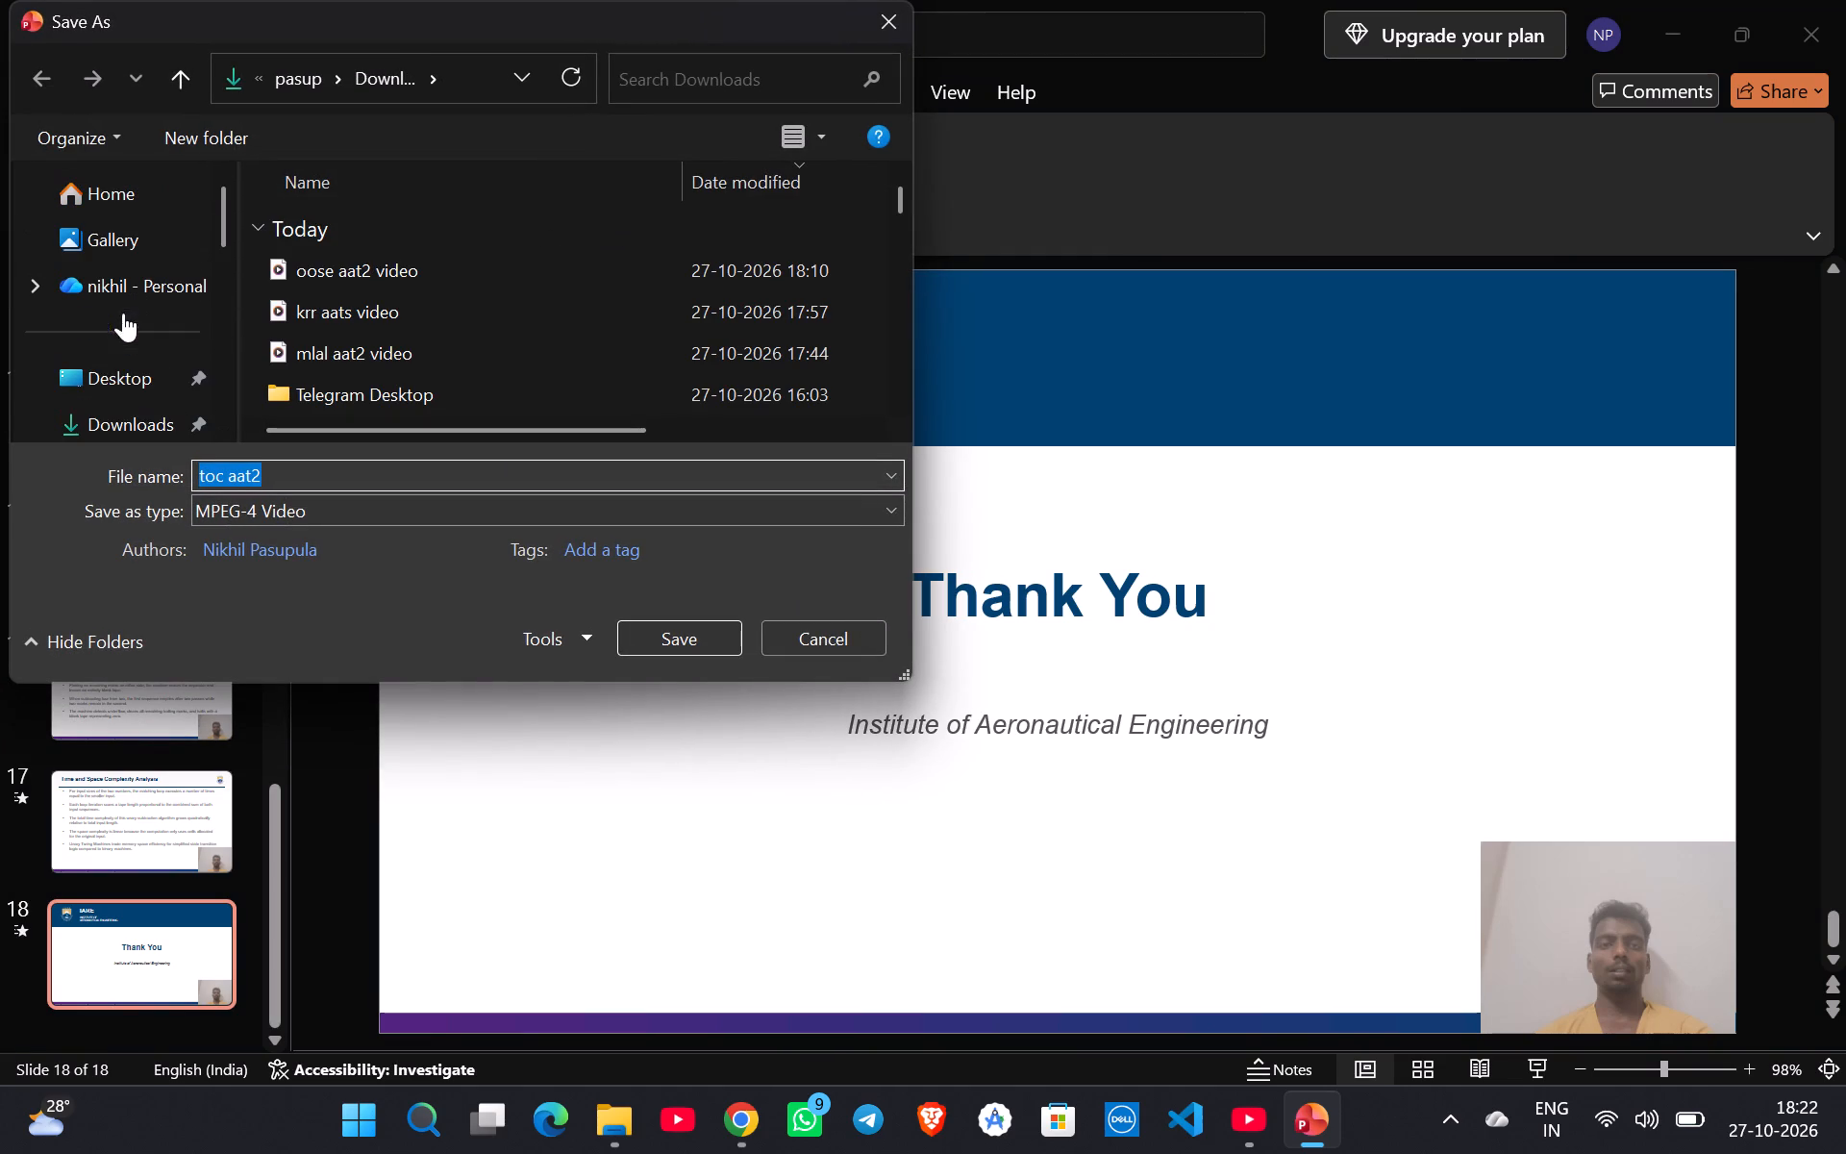
click(125, 401)
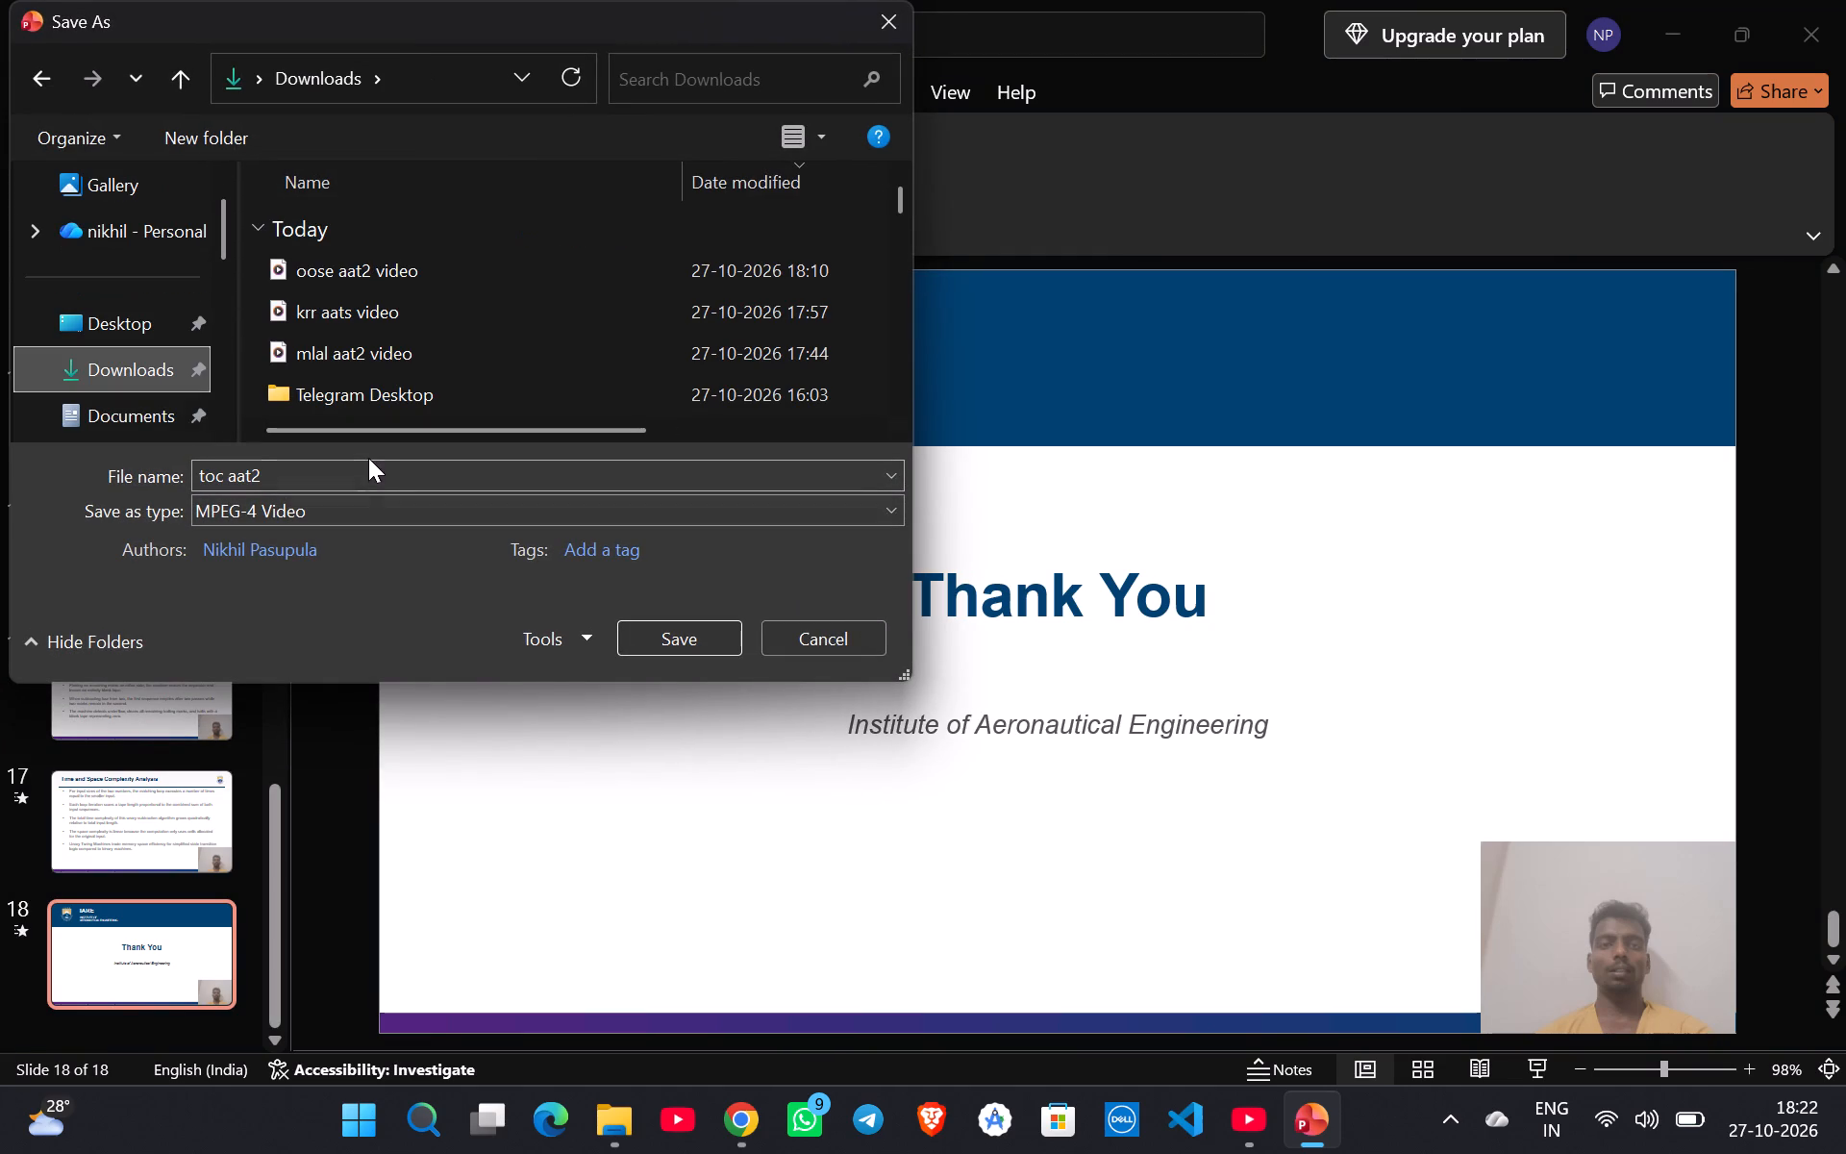
click(368, 468)
click(368, 468)
click(368, 468)
key(space)
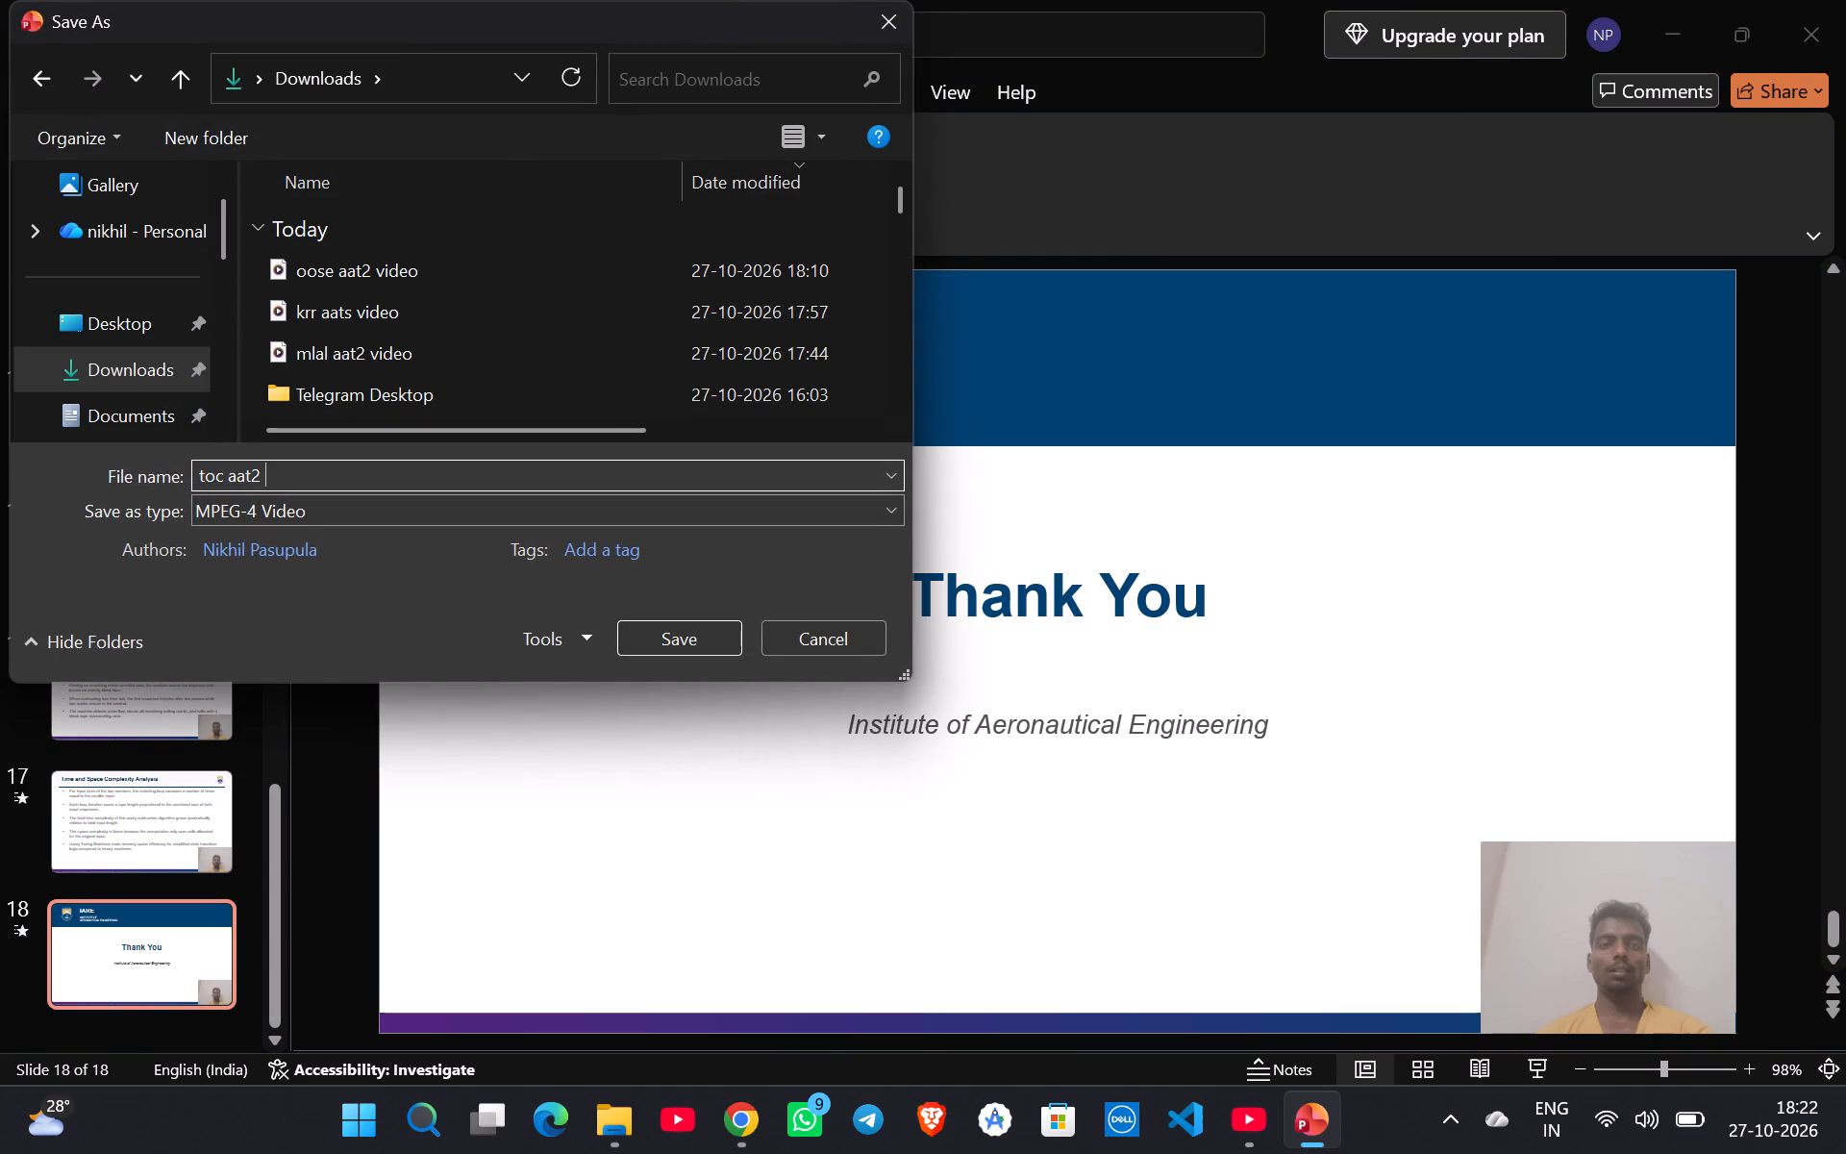
text(video)
key(Return)
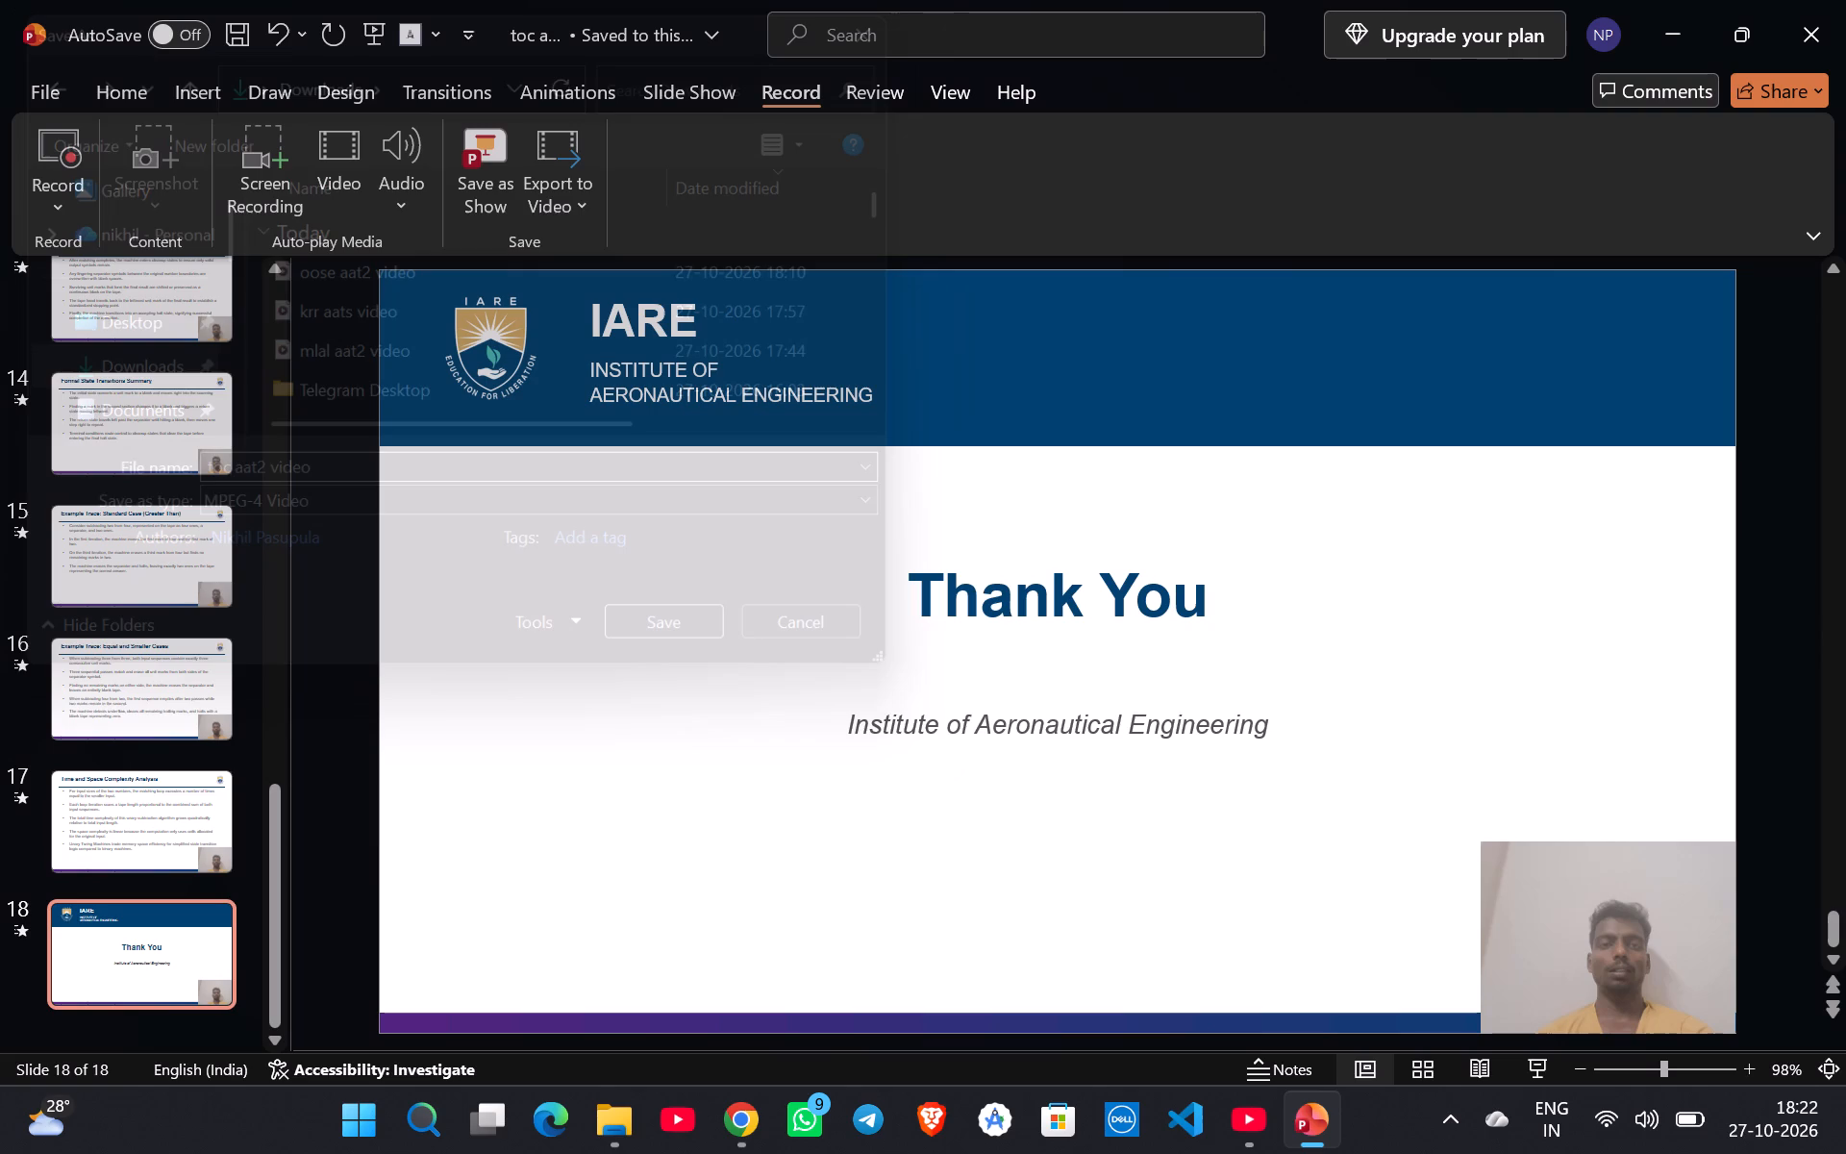
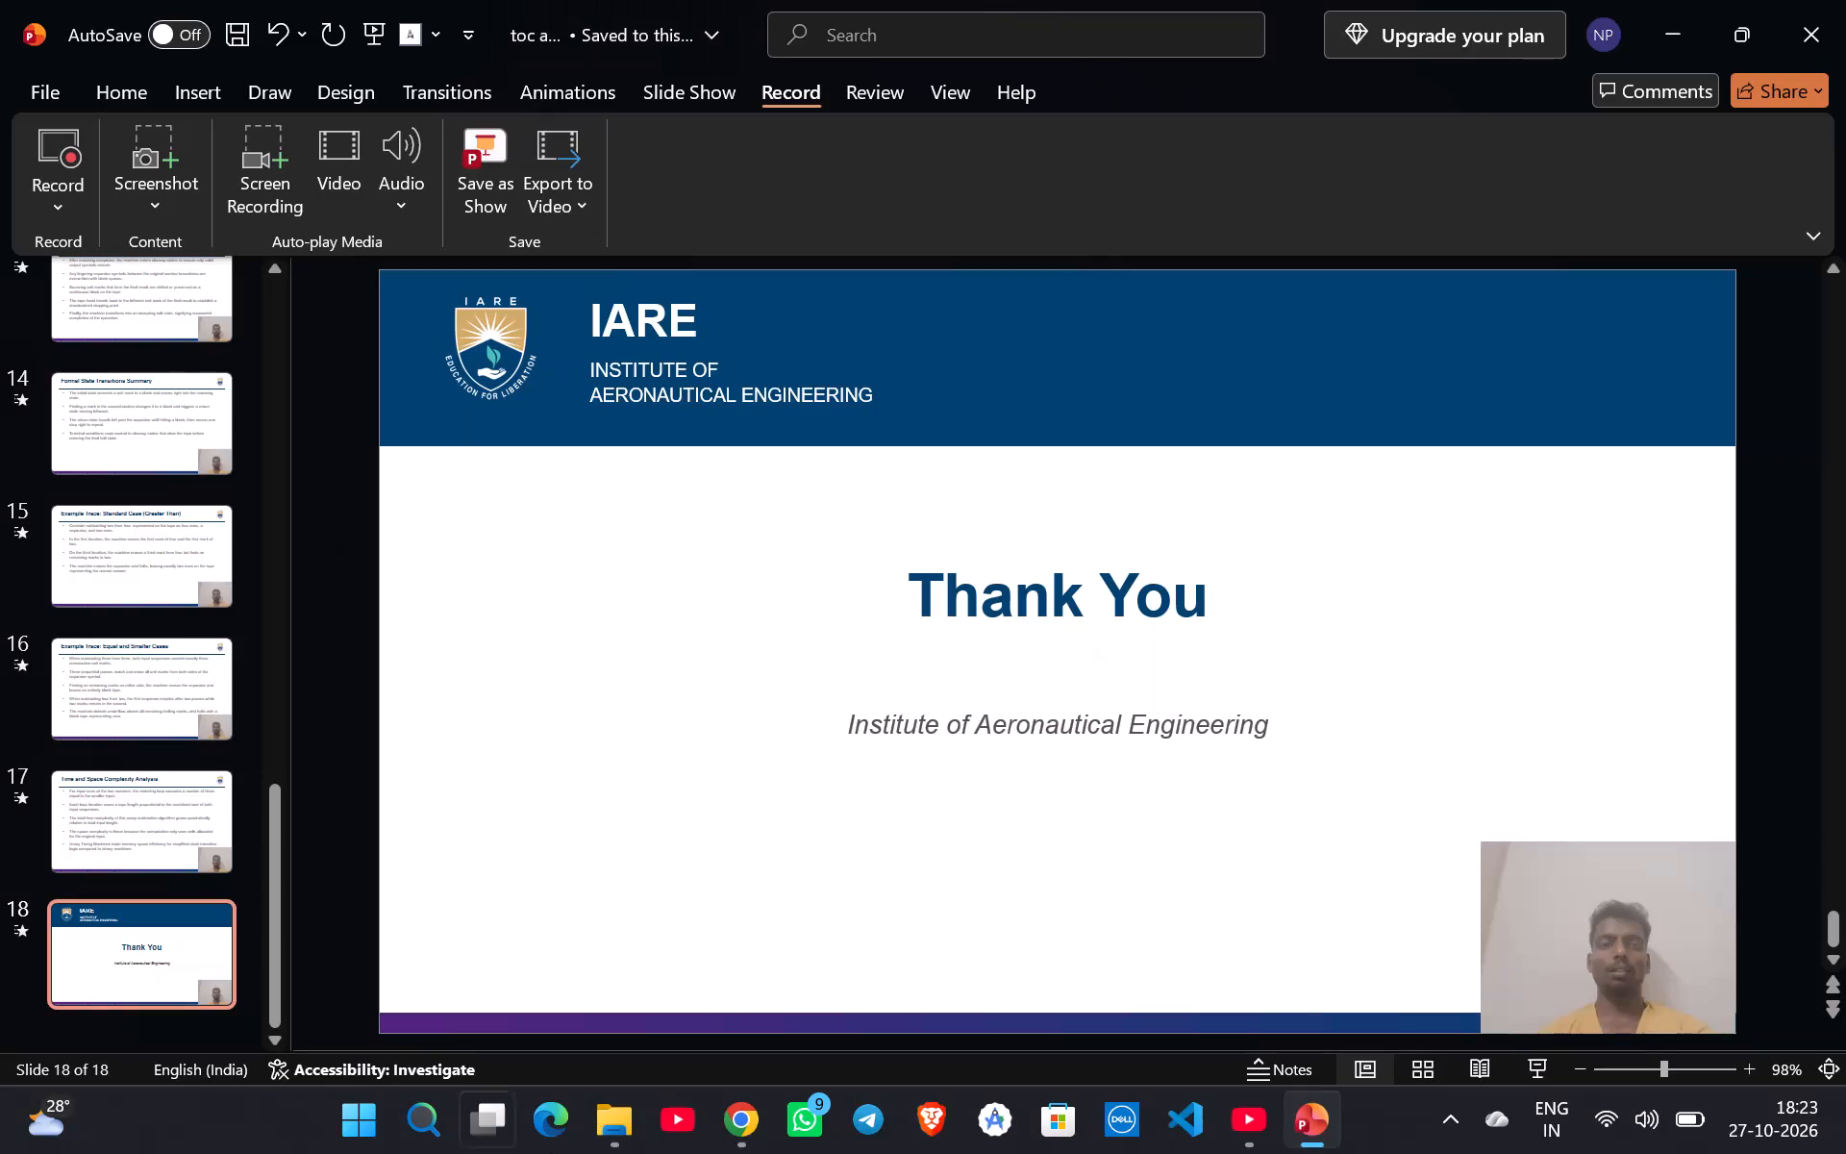
Save the changes to the toc aat2 presentation and close it.
click(612, 1118)
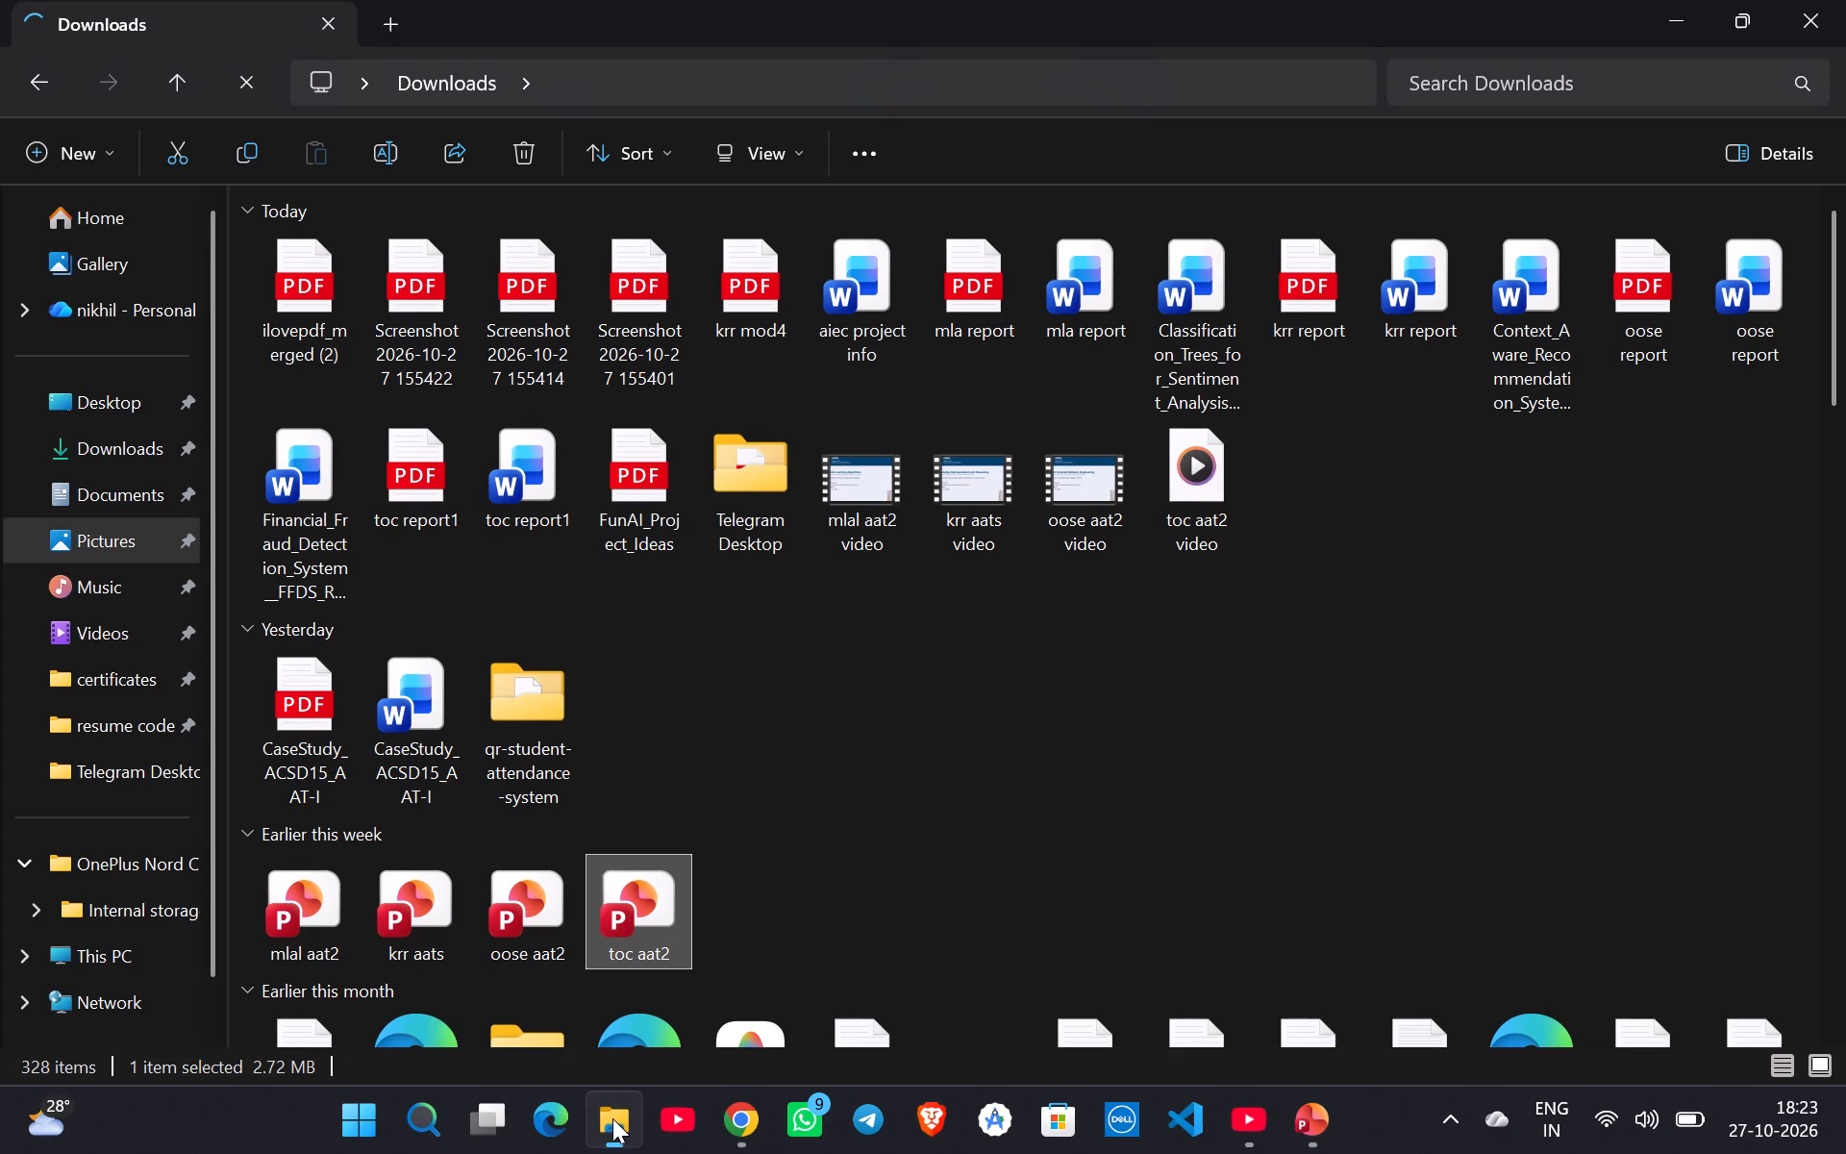
click(612, 1118)
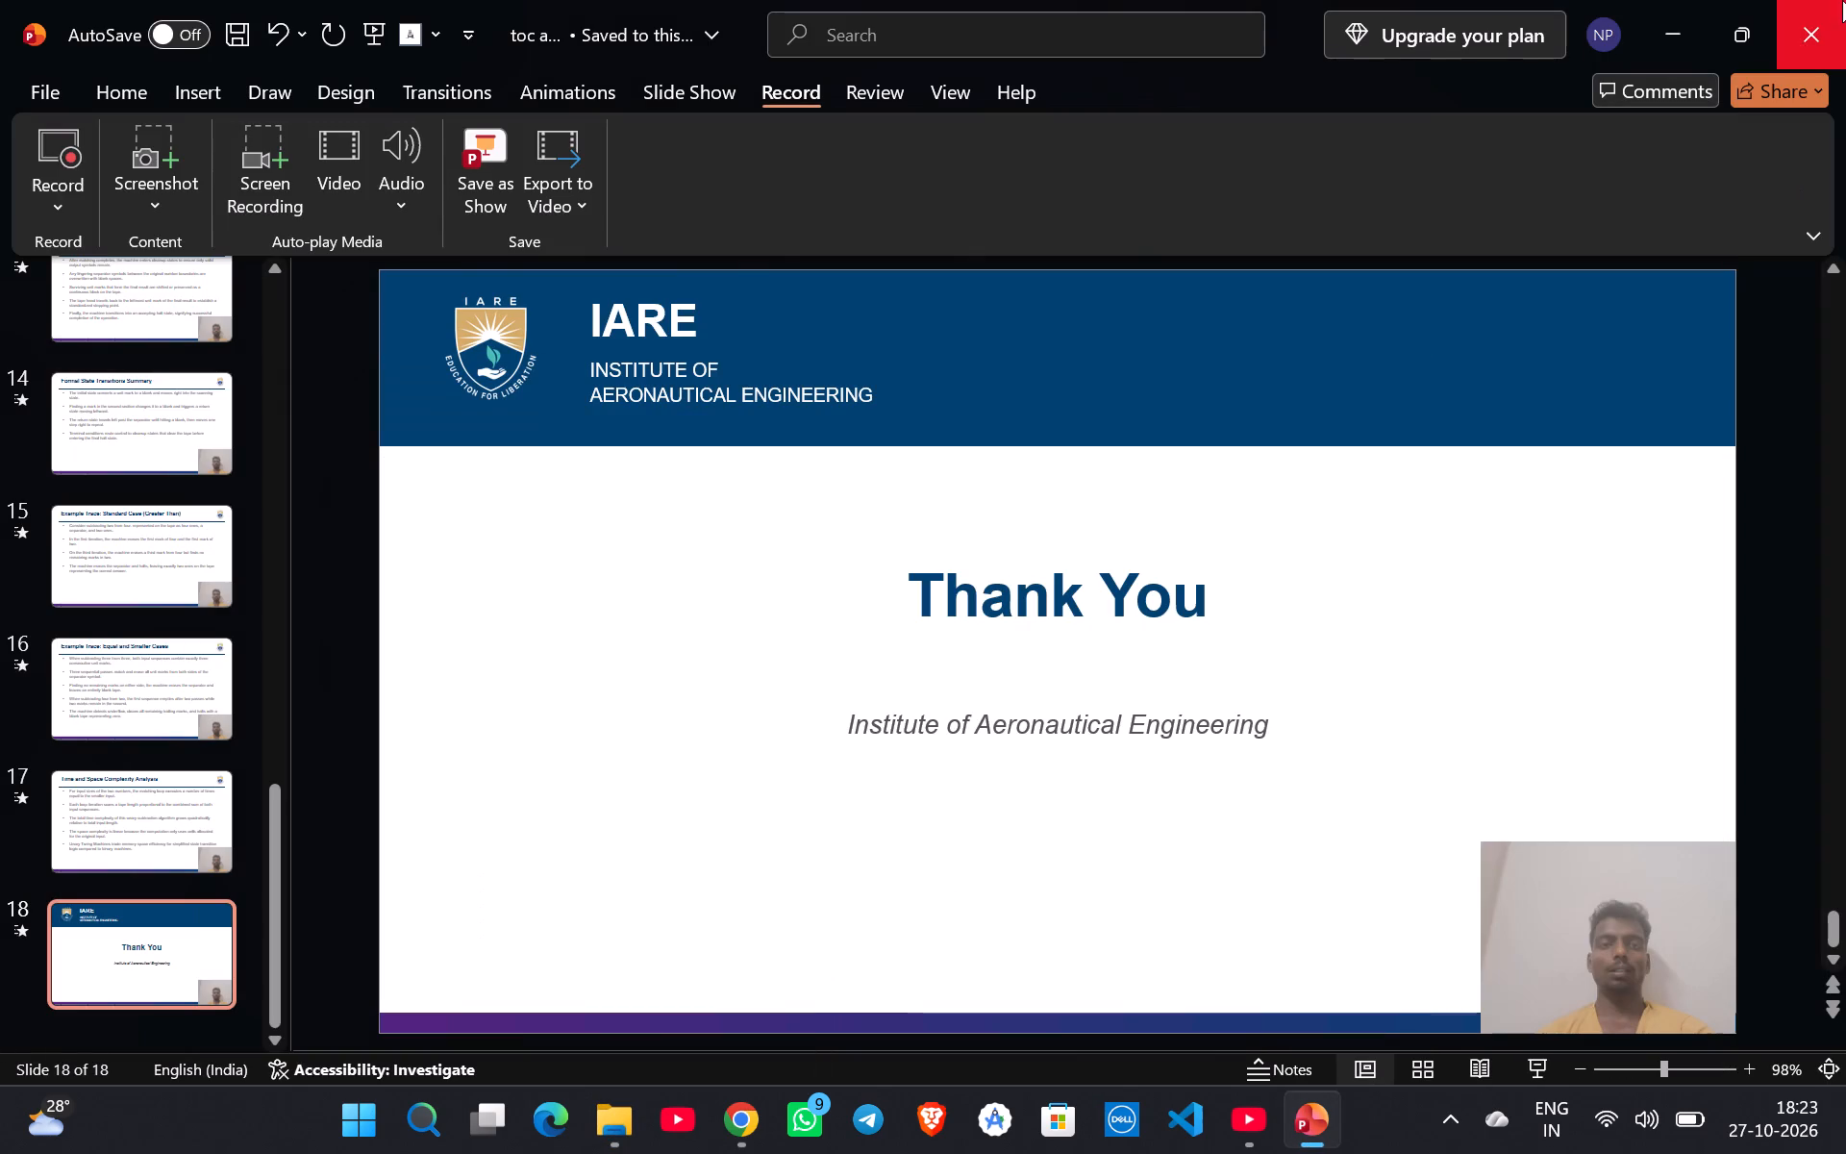
click(1841, 0)
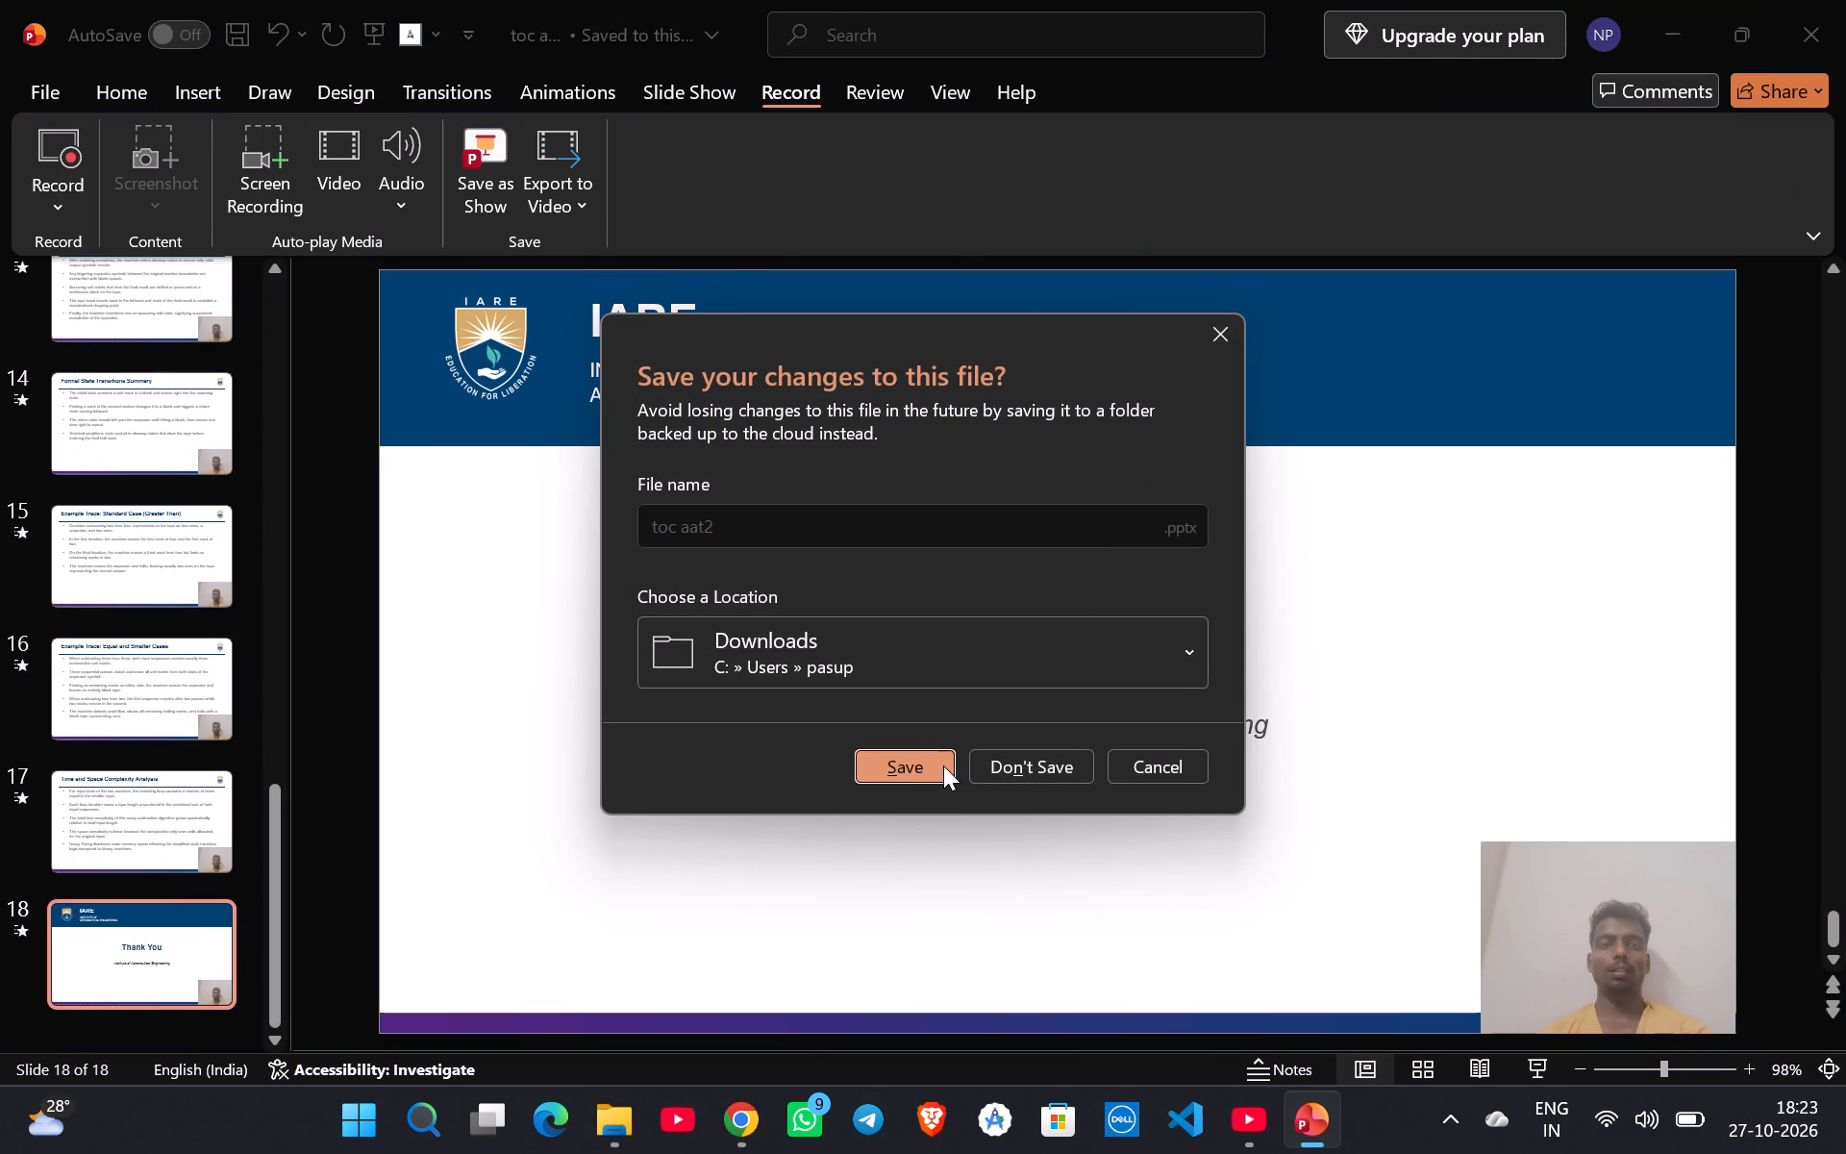
click(941, 765)
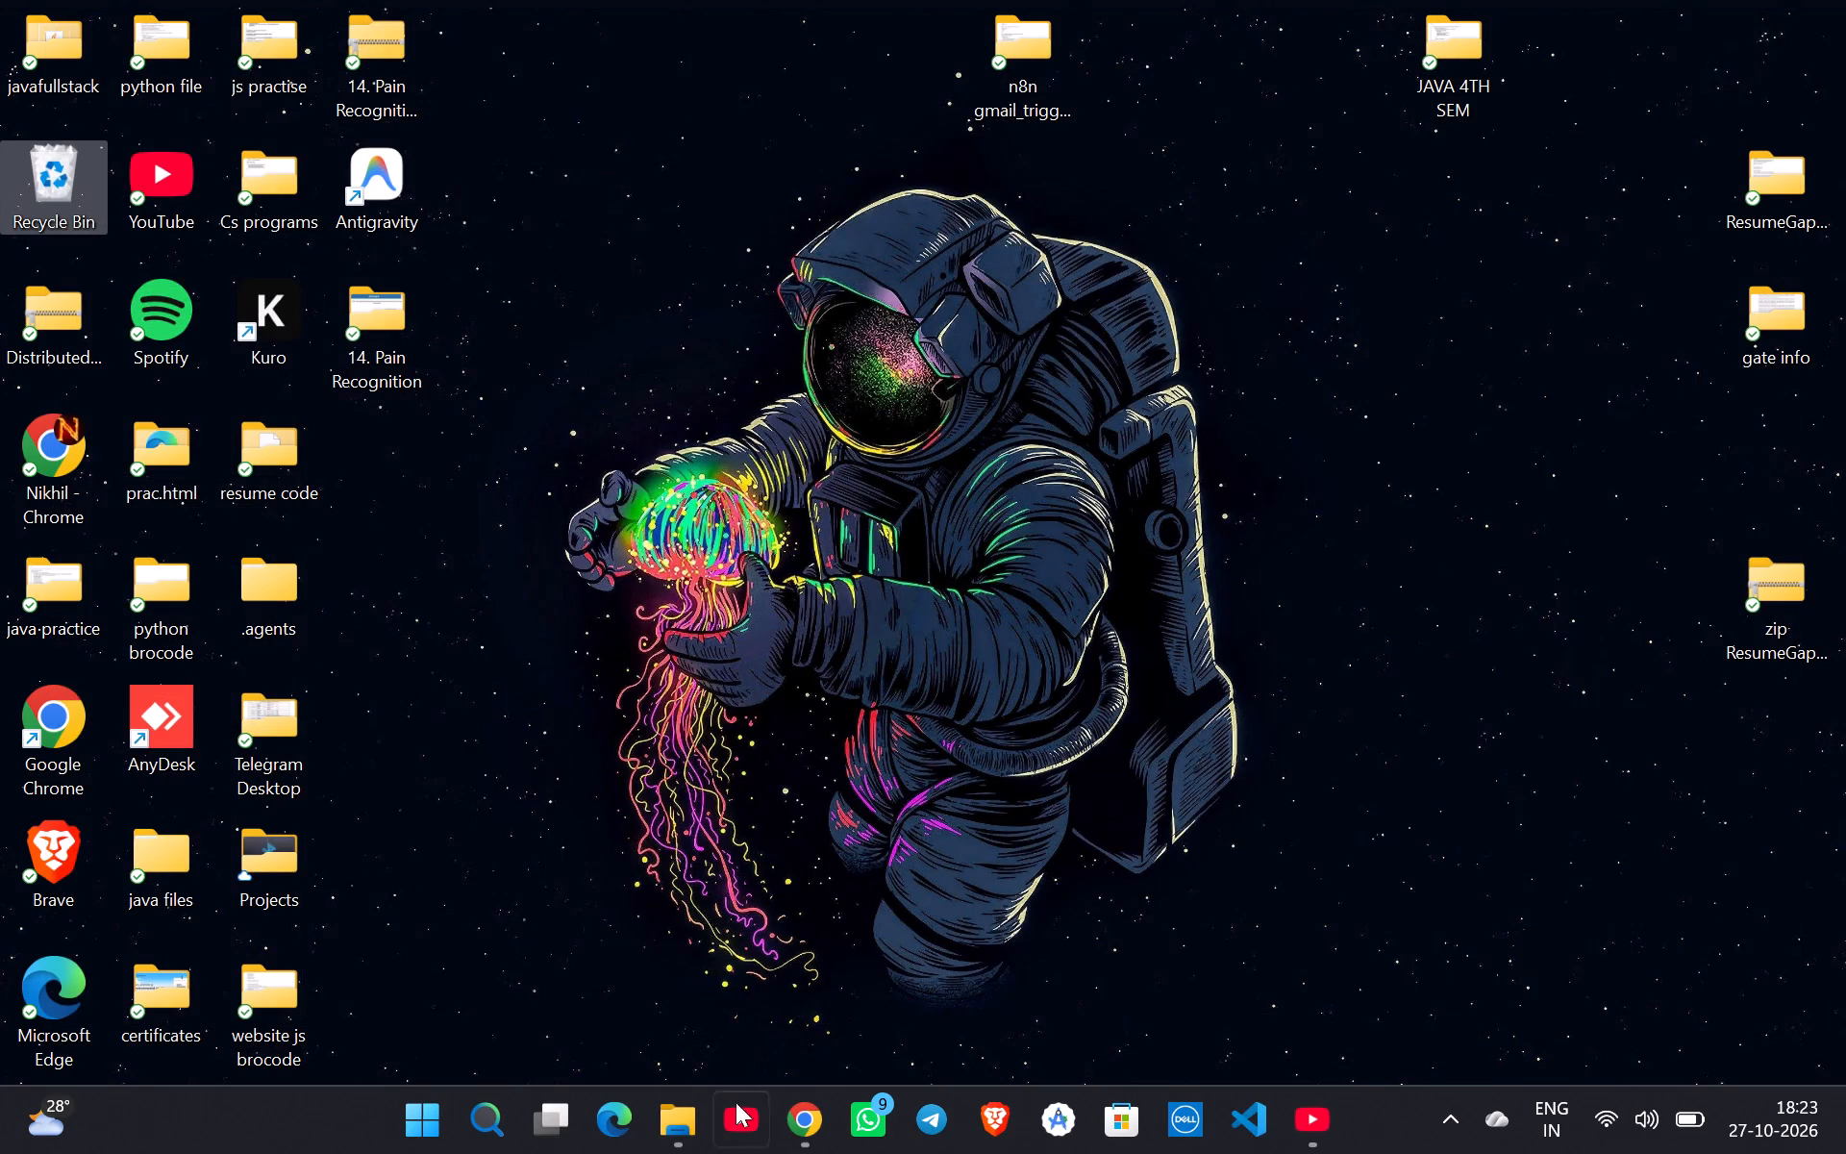
Switch to Google Drive in Chrome and upload "toc aat2 video" from the Downloads folder.
click(811, 1116)
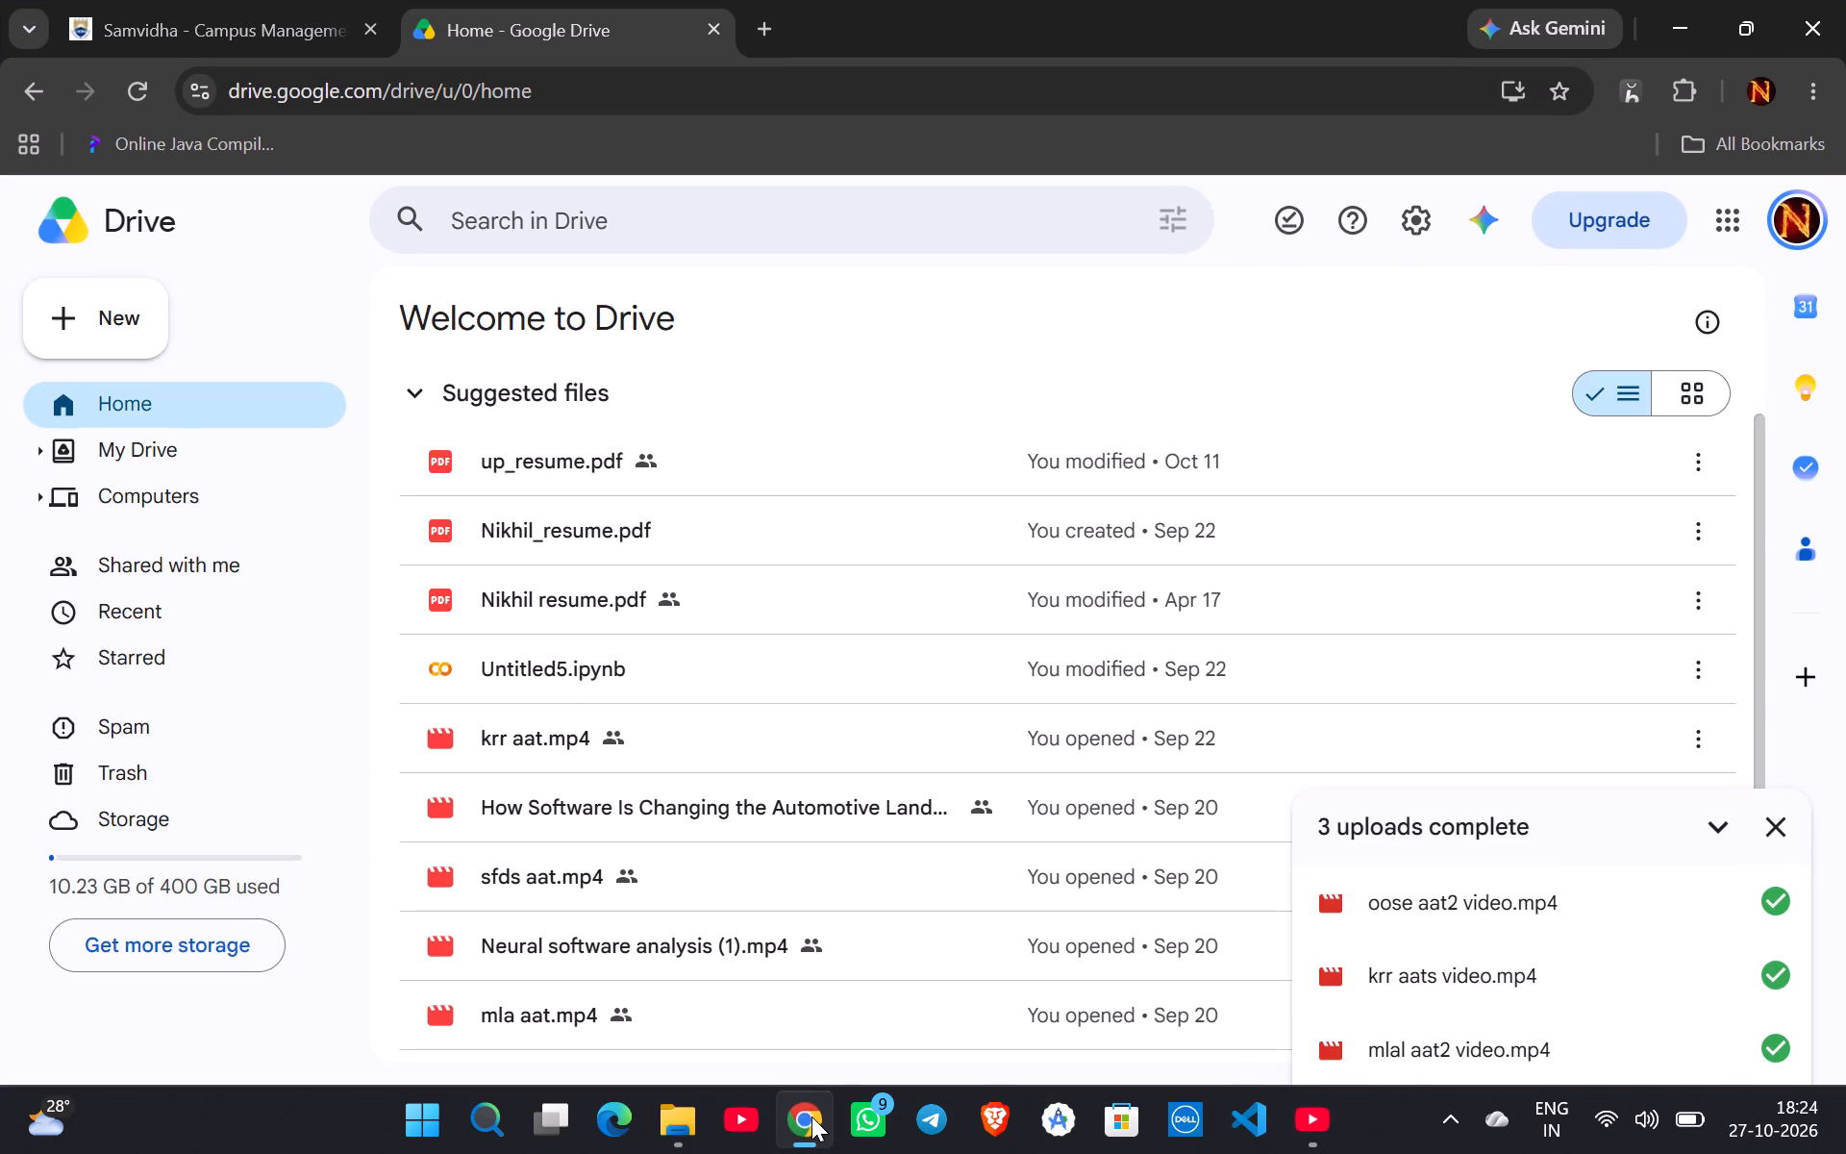
click(132, 410)
click(102, 336)
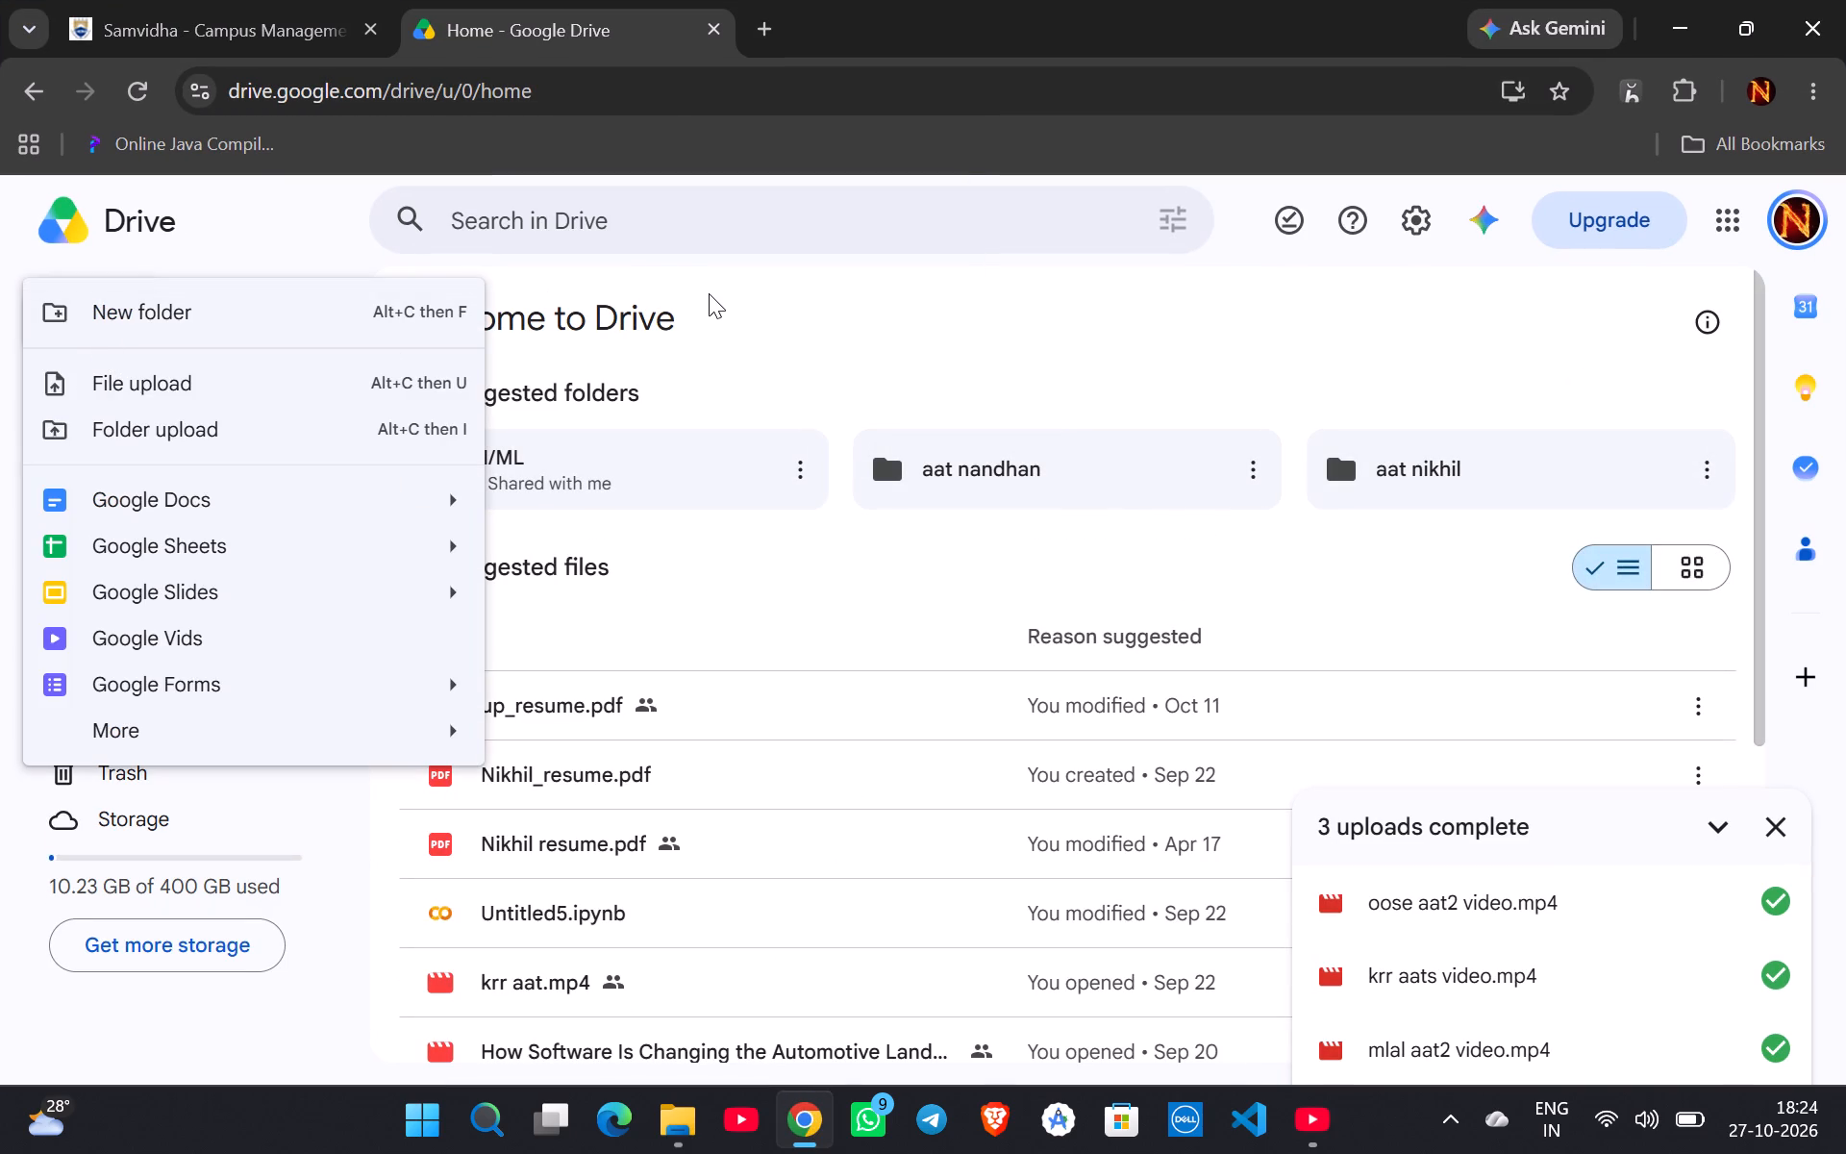
click(709, 293)
click(78, 297)
click(165, 387)
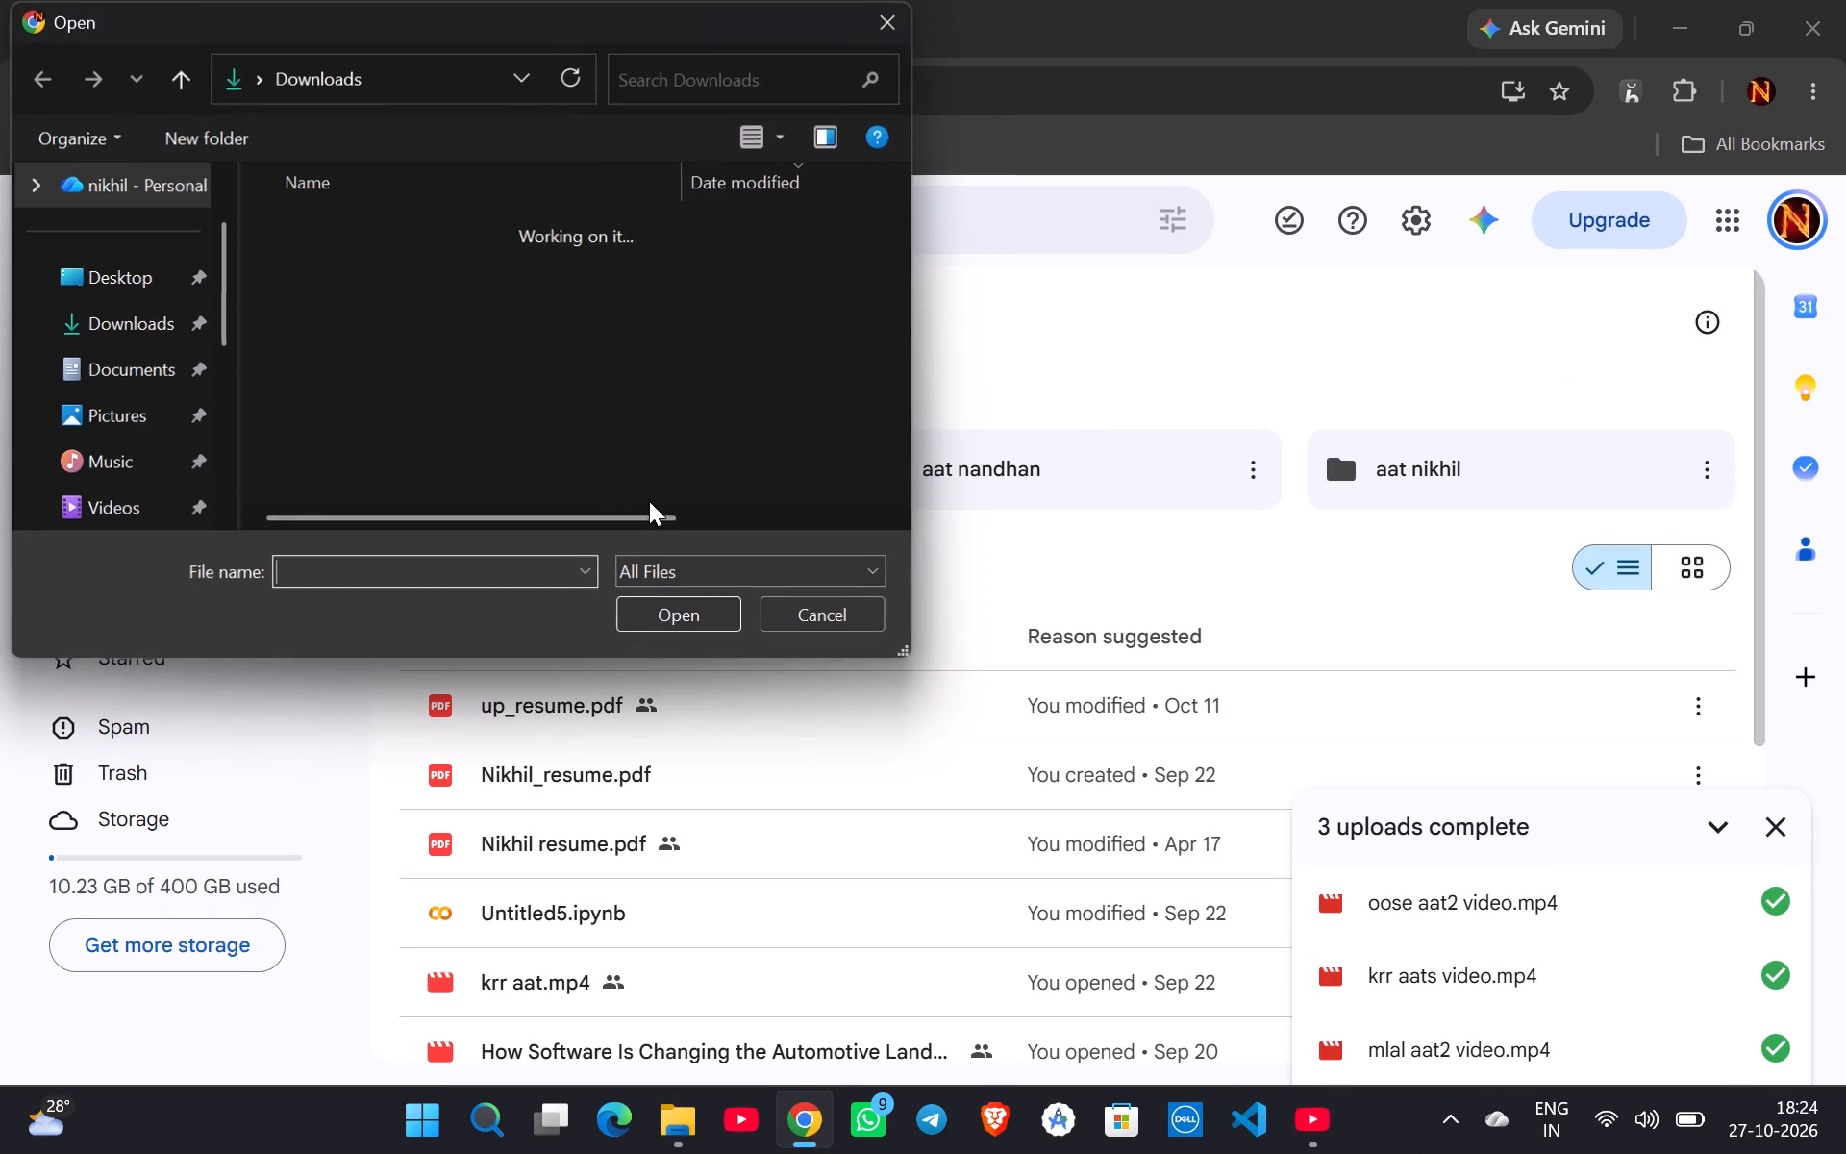
click(407, 308)
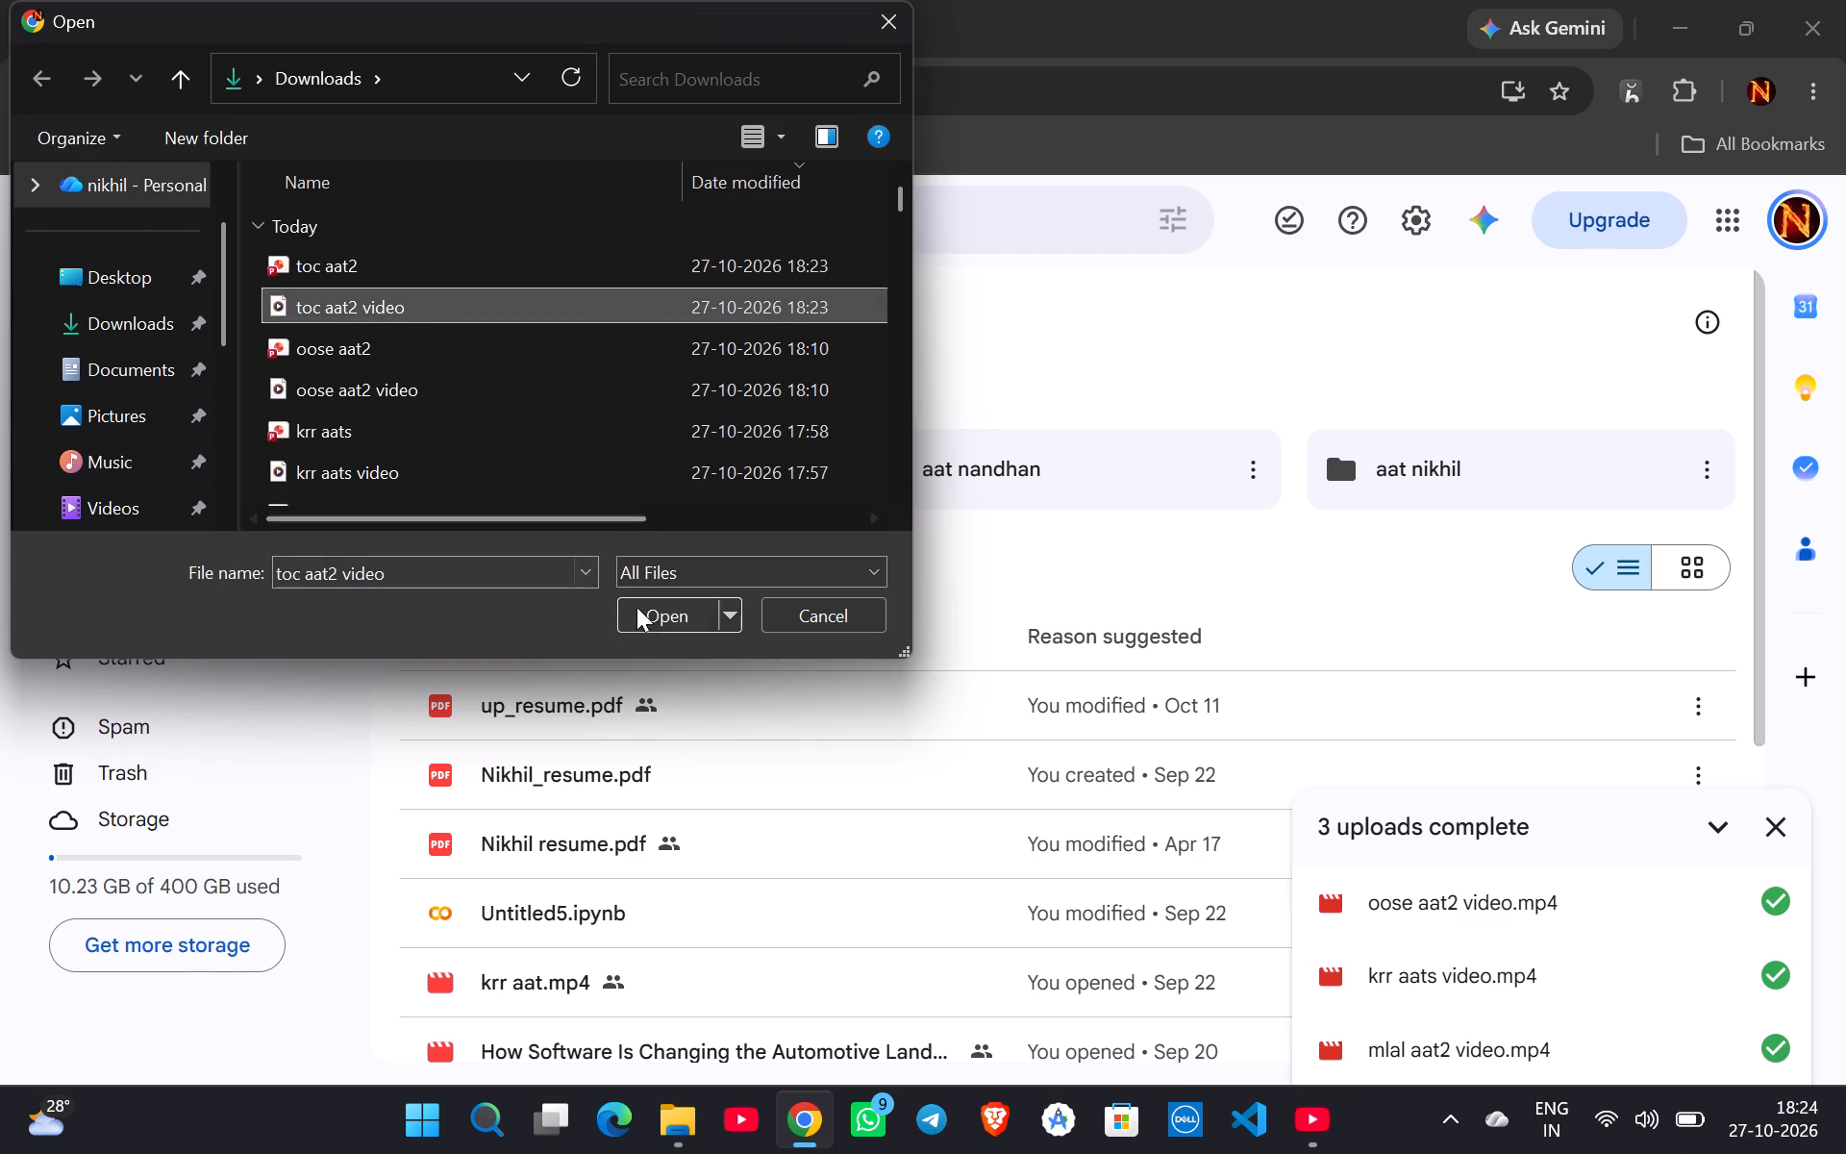
click(641, 614)
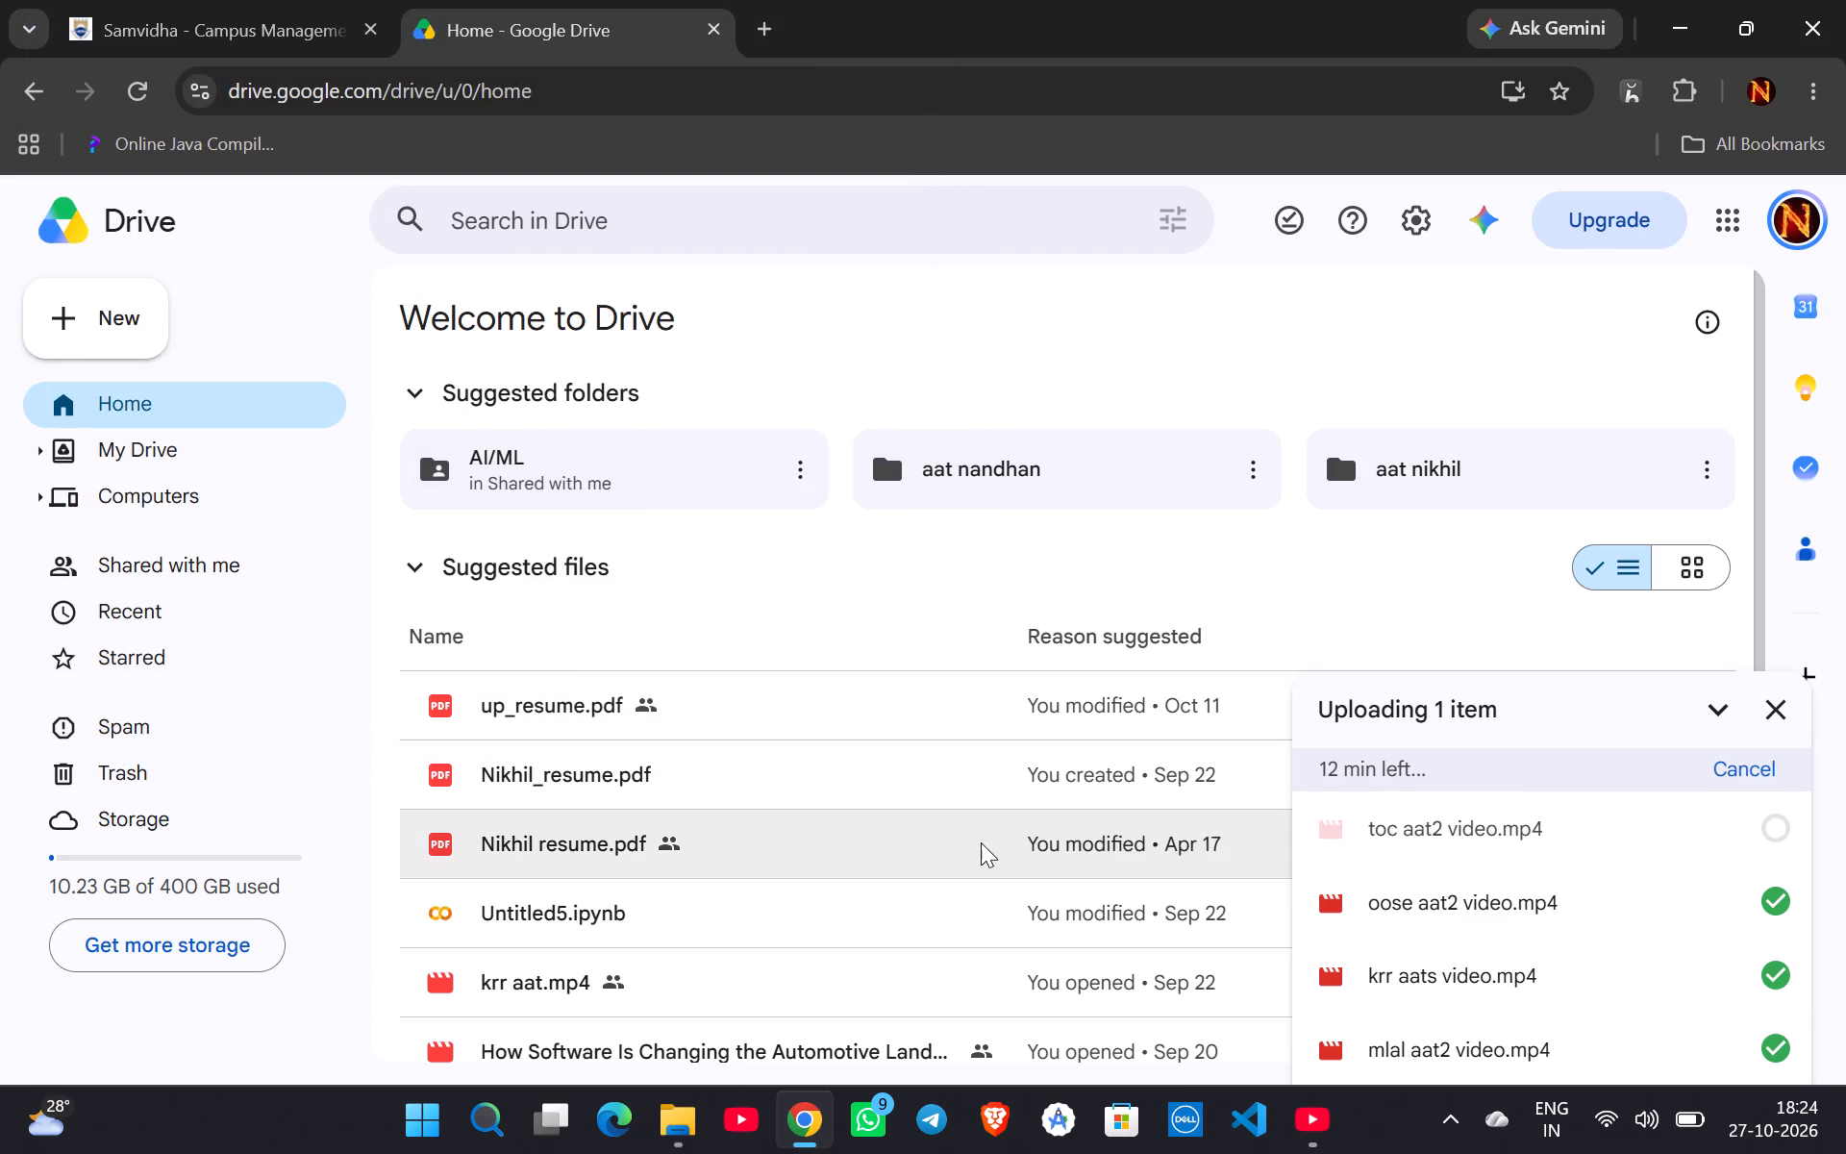
Look through the full list of suggested files on Drive's home page for the uploaded course videos.
scroll(938, 798, down, 3)
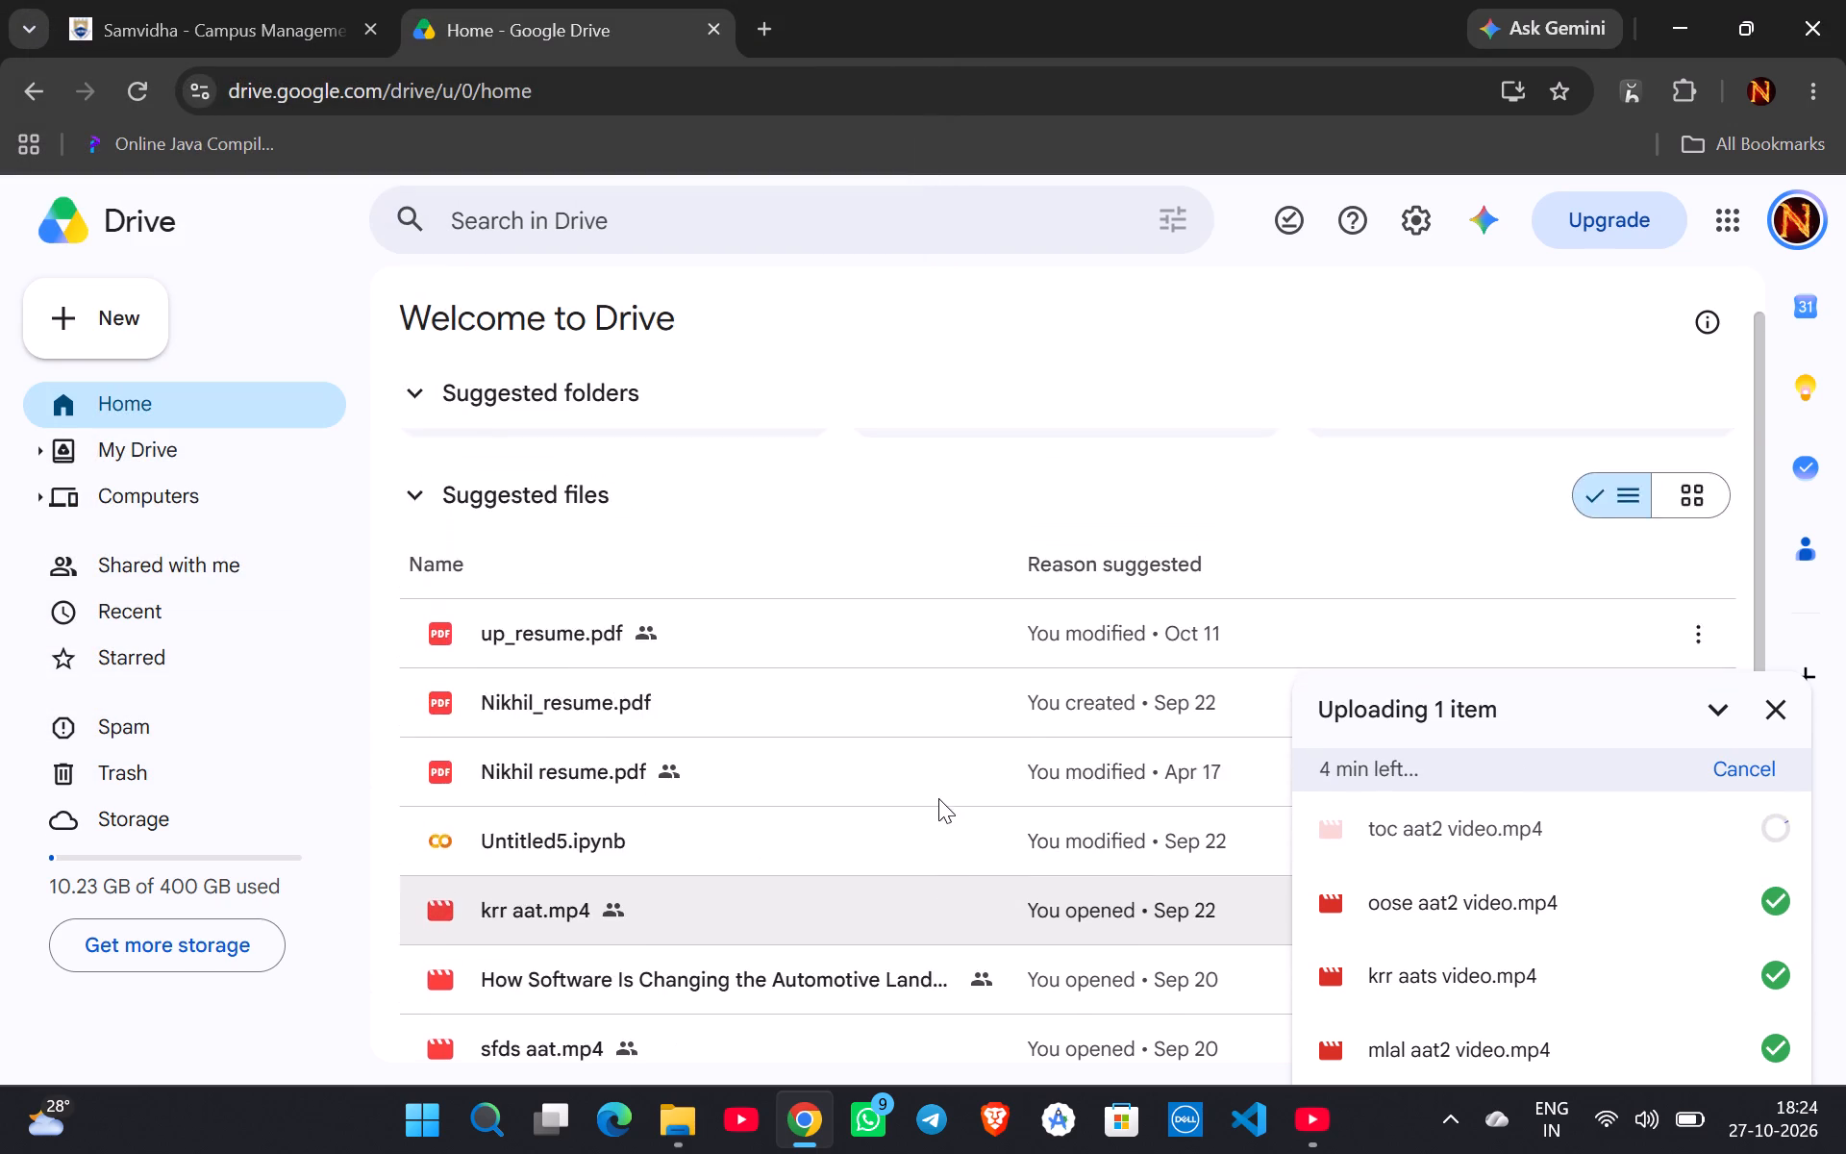
scroll(938, 798, down, 3)
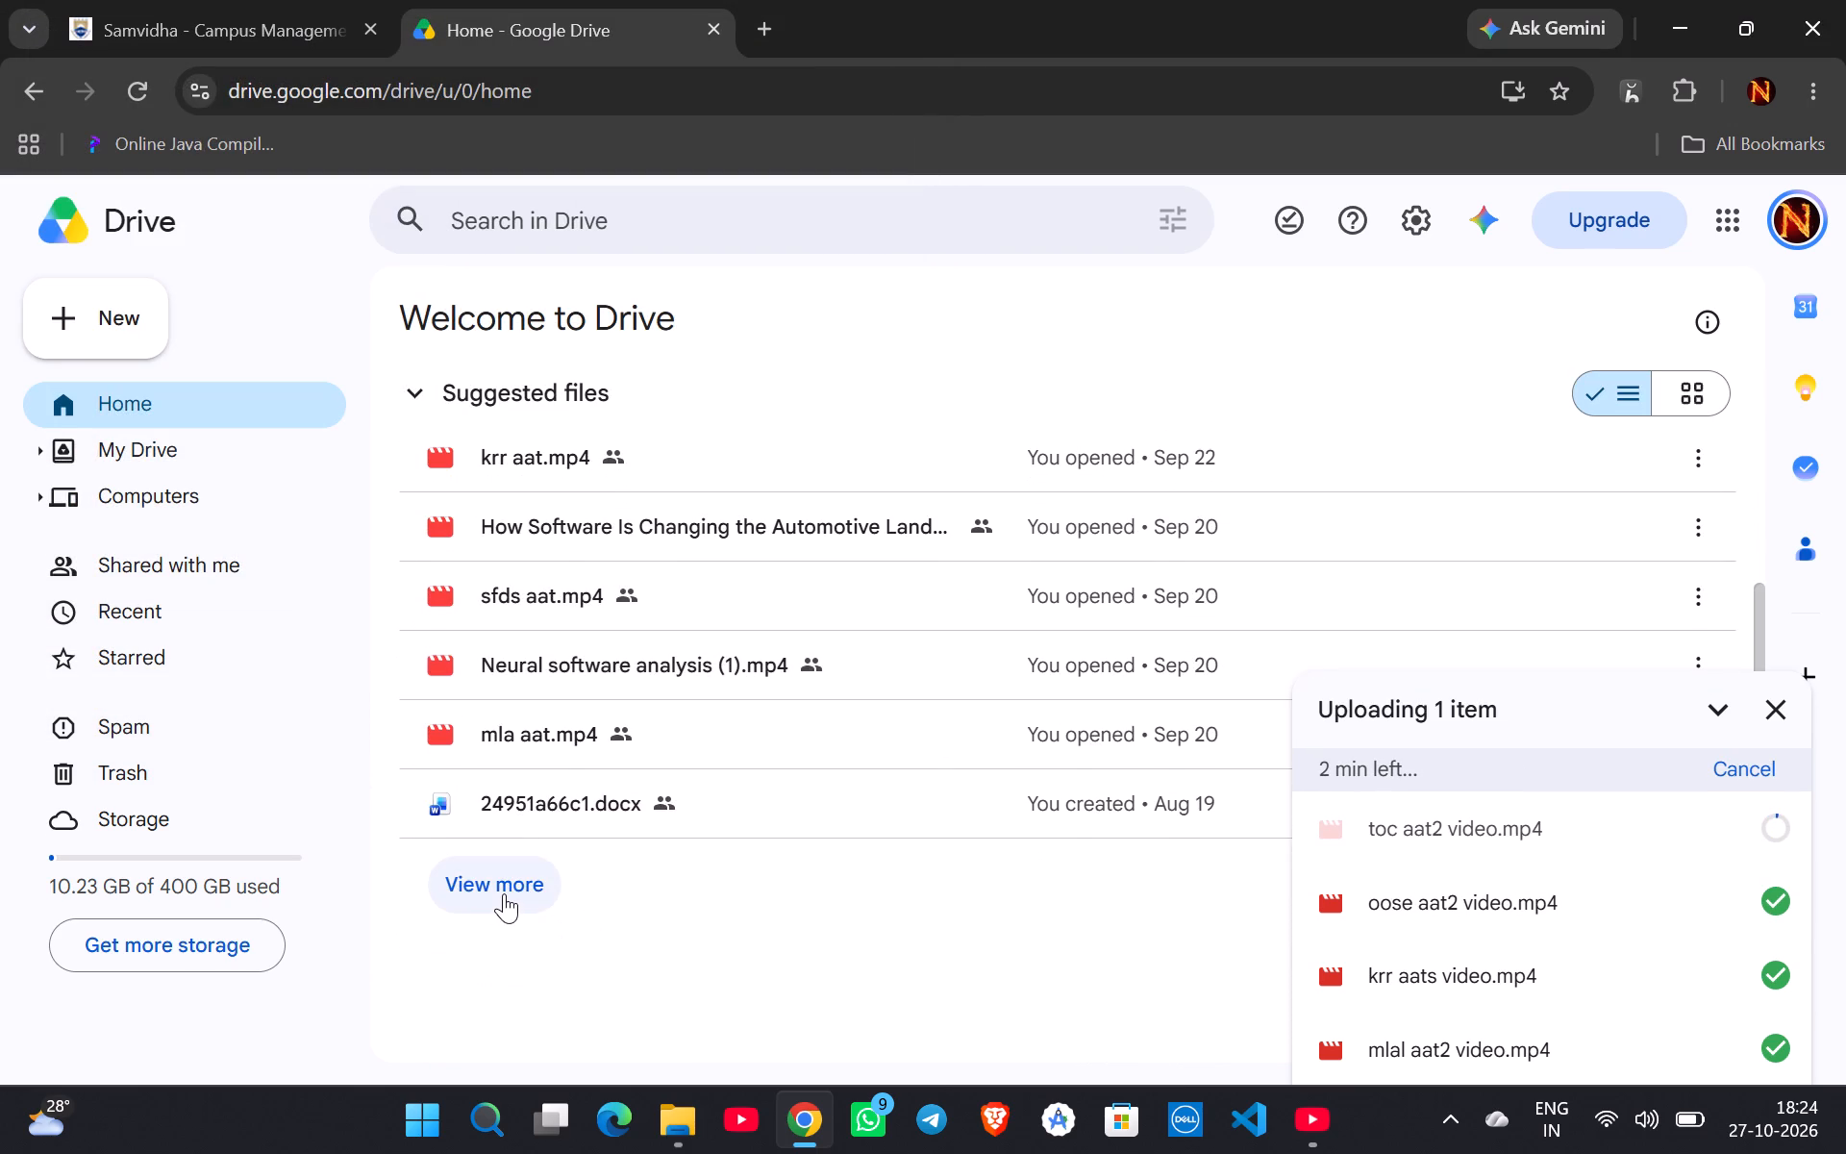
click(504, 893)
scroll(816, 781, down, 10)
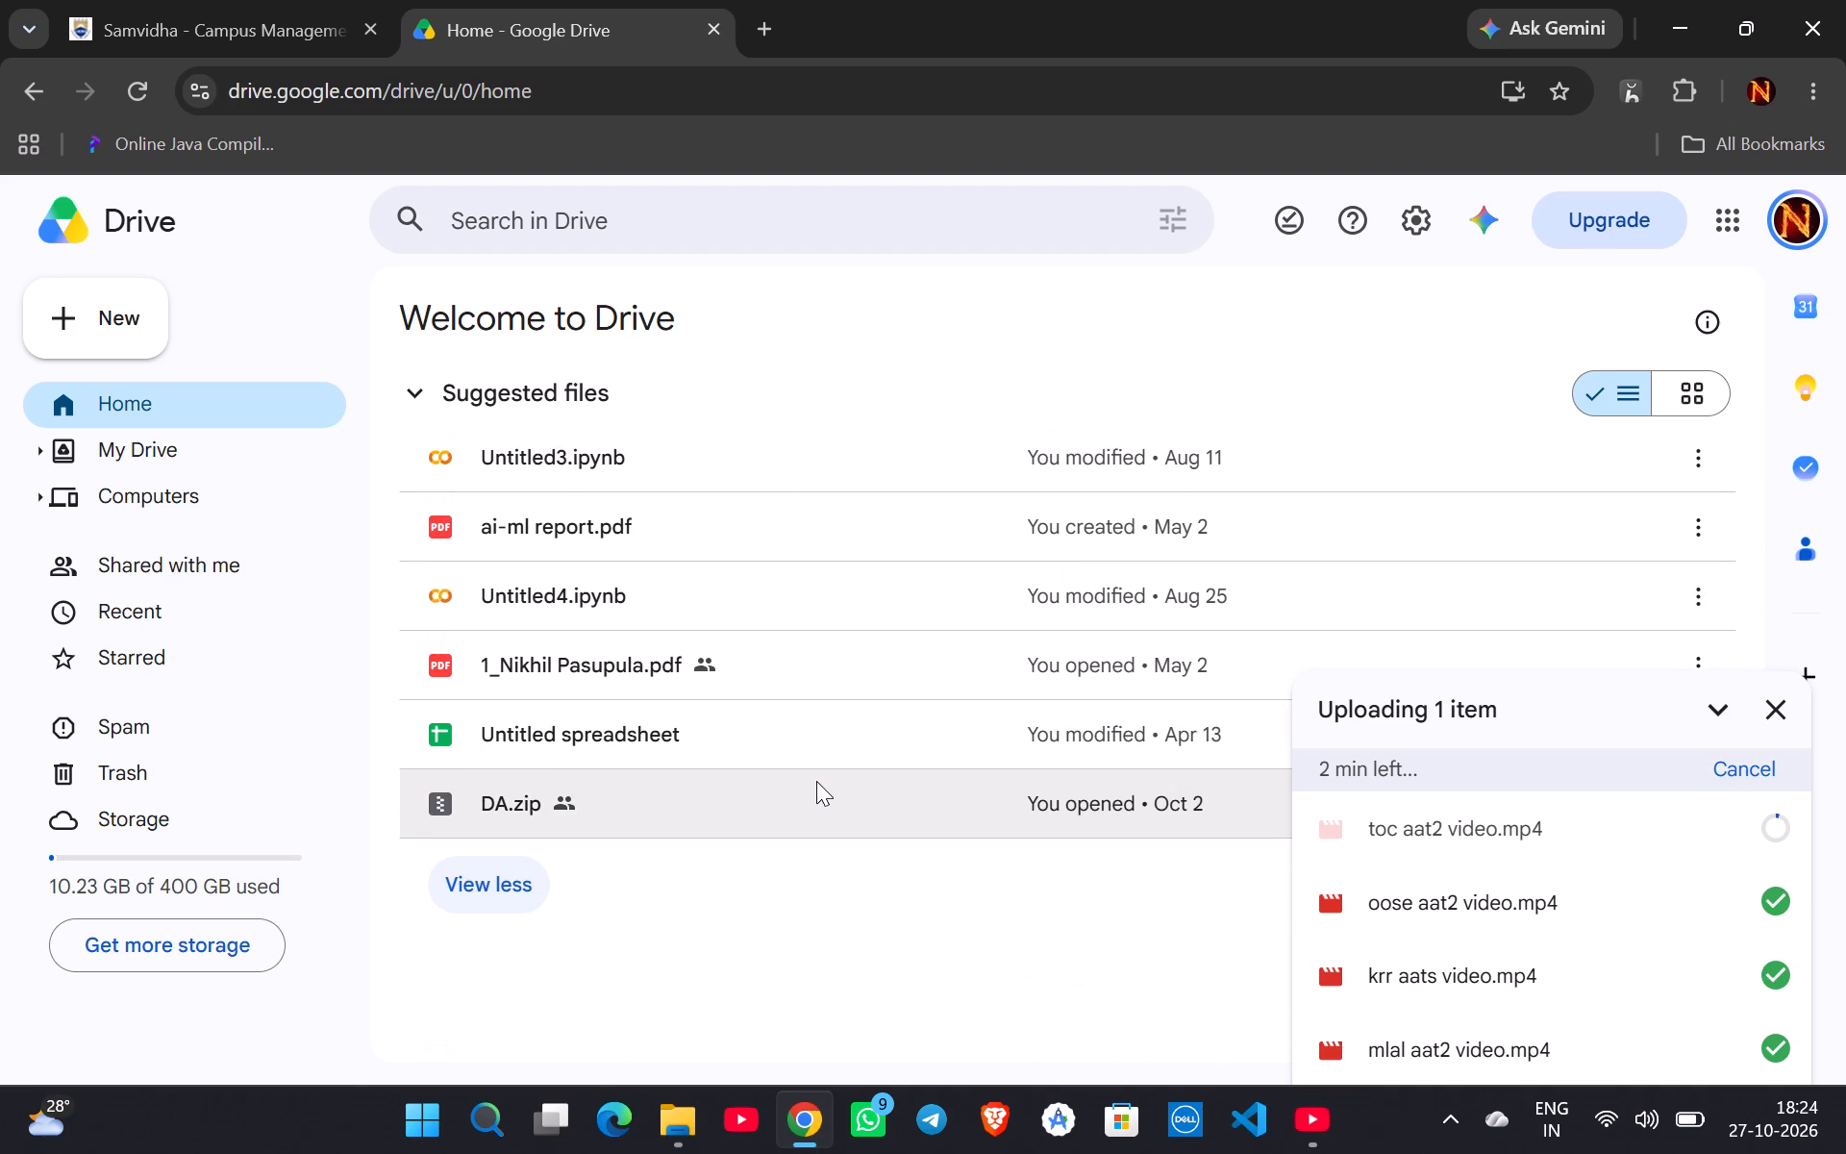
In My Drive, share "mlal aat2 video.mp4" by setting its general access to Anyone with the link as Viewer.
click(151, 466)
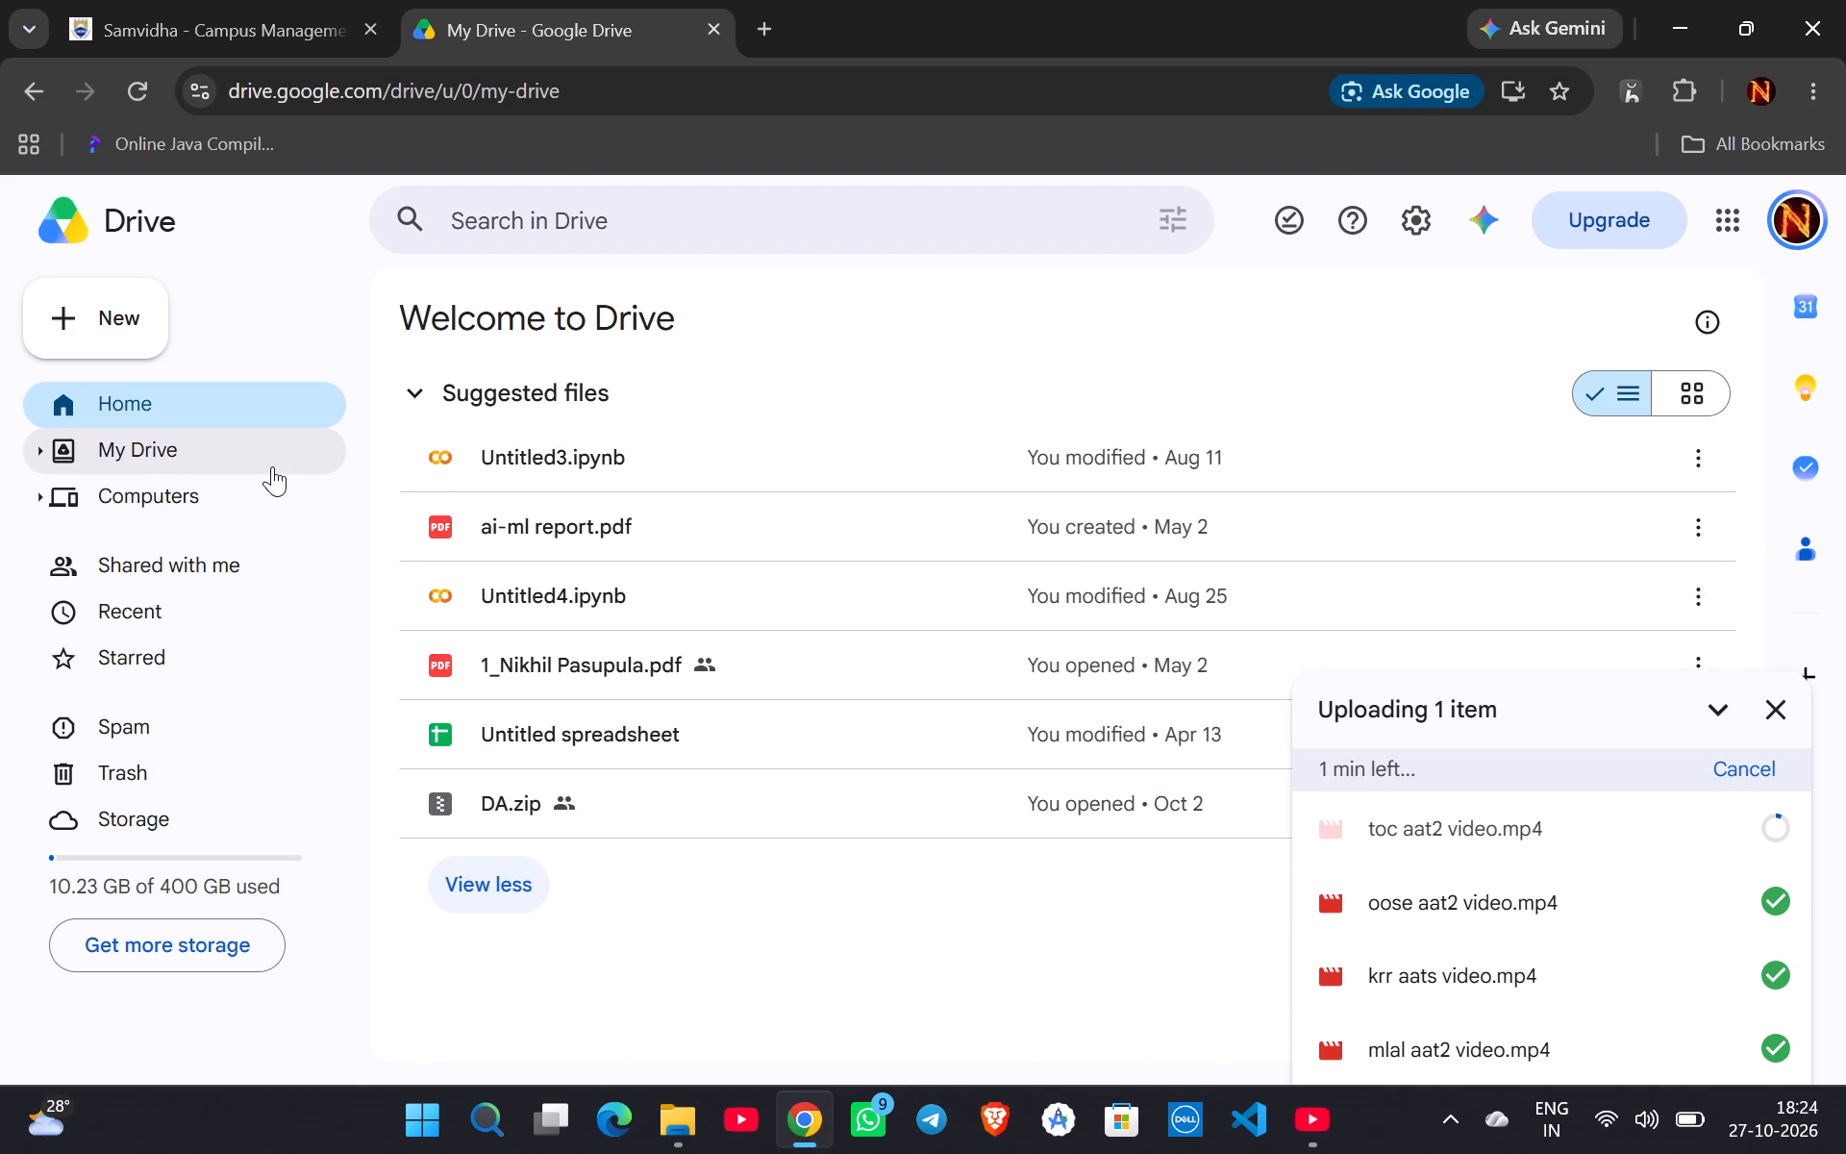
scroll(732, 696, down, 5)
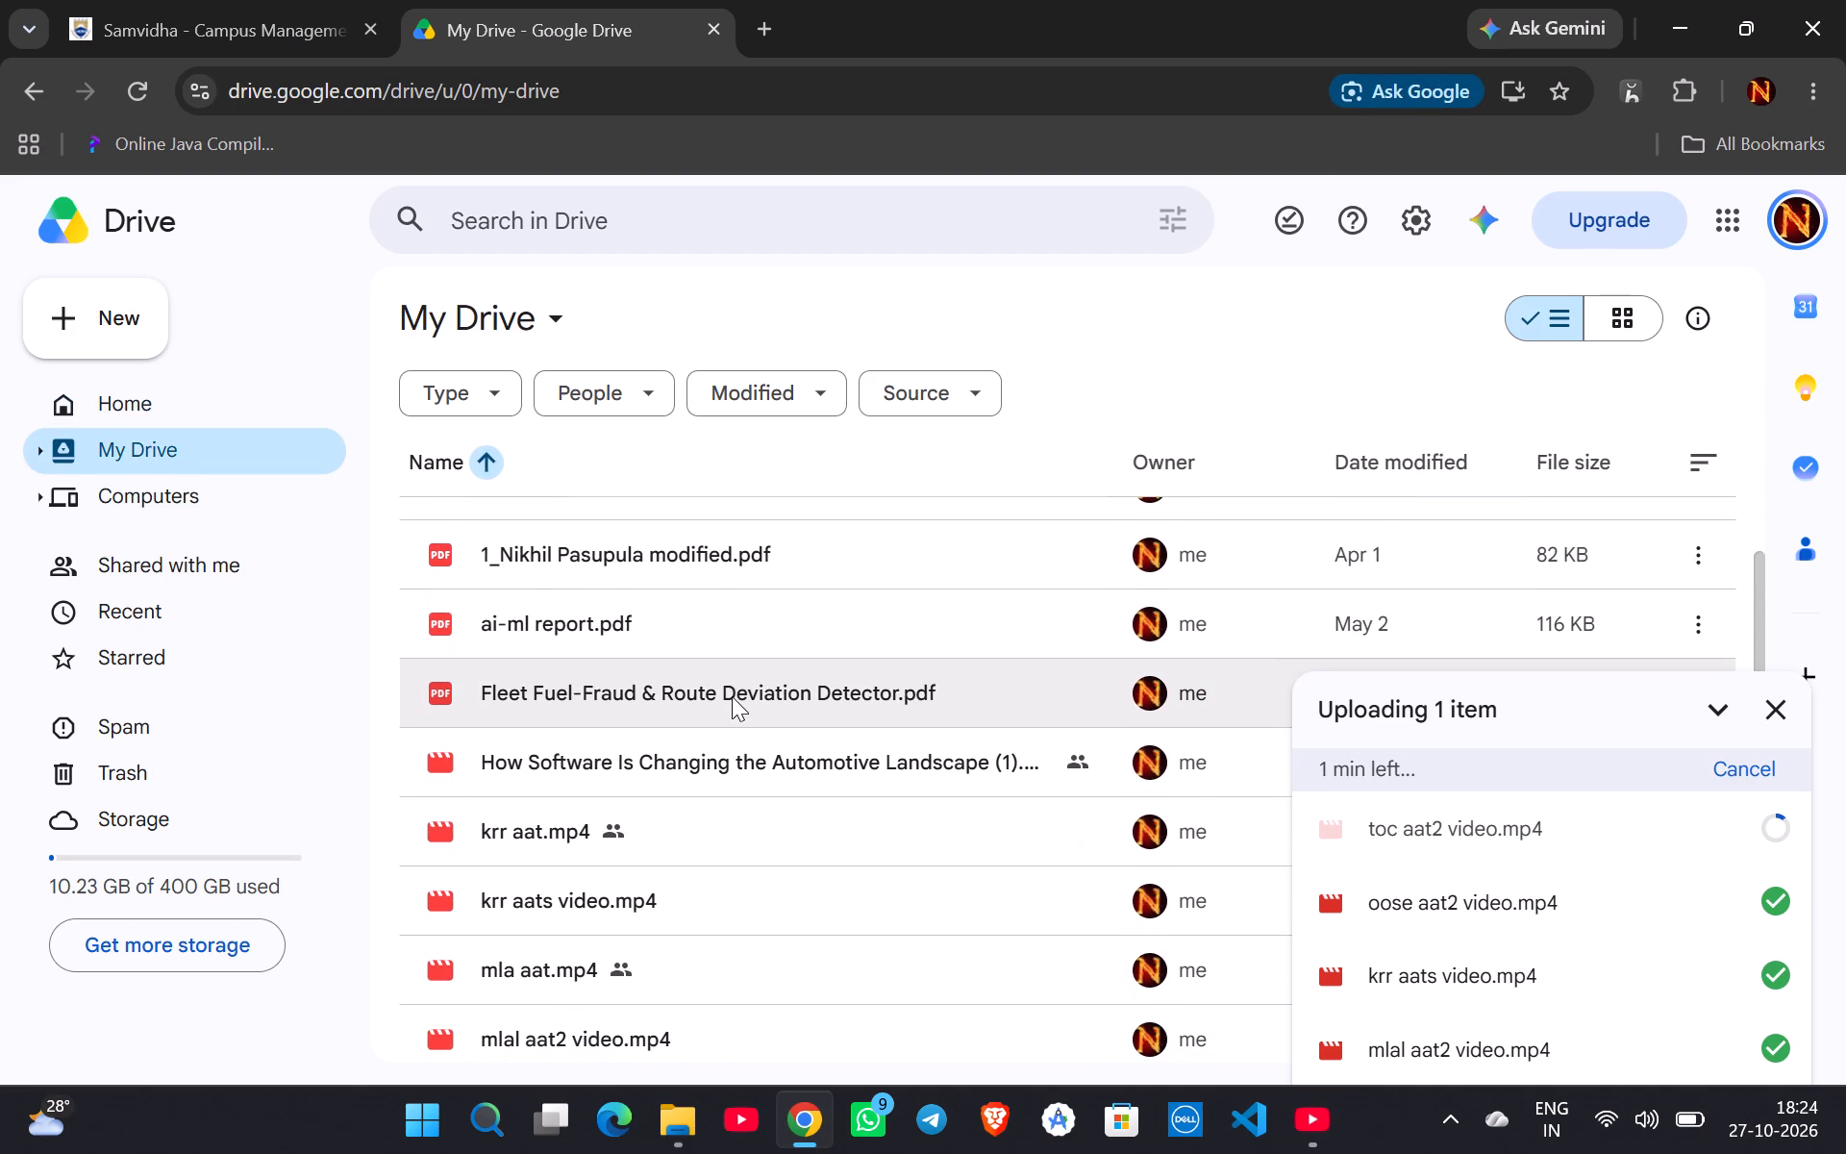
scroll(732, 696, down, 2)
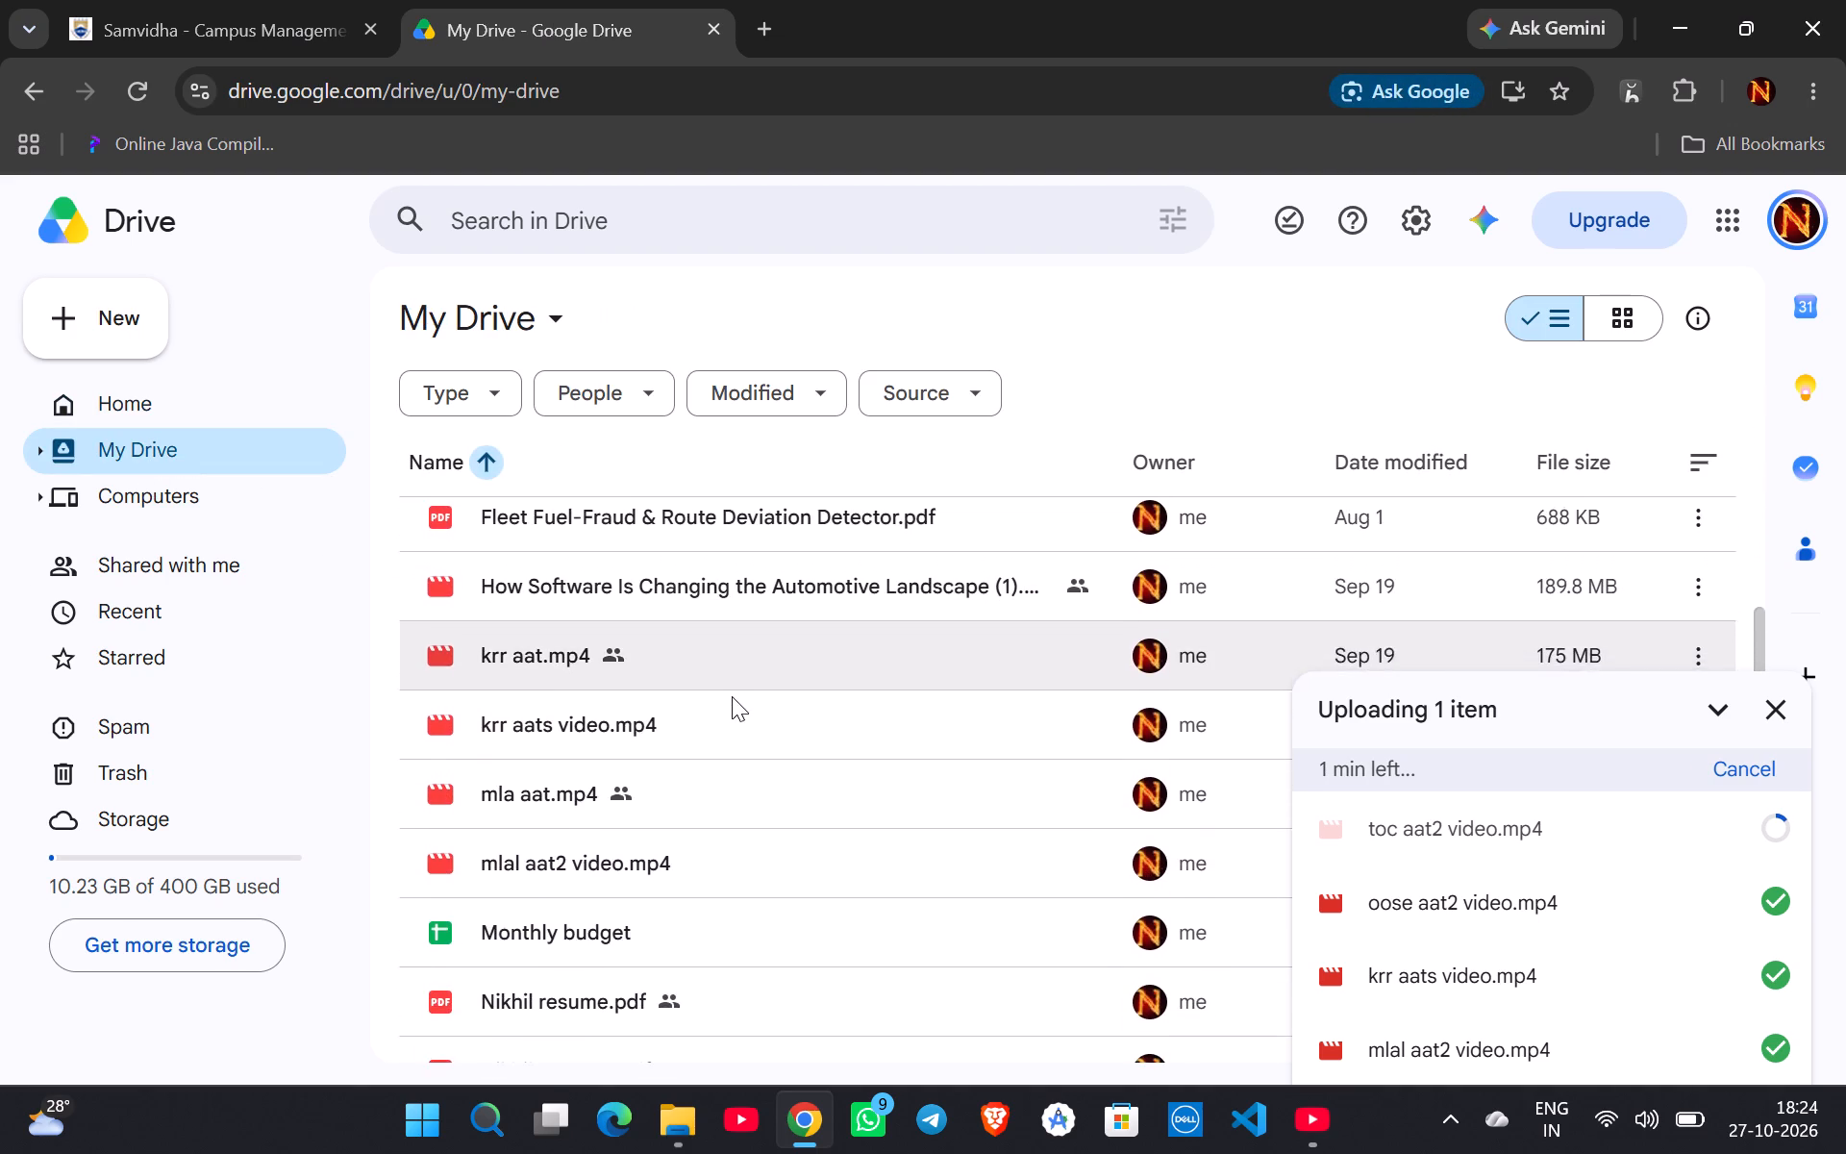
scroll(732, 696, down, 1)
scroll(732, 696, right, 1)
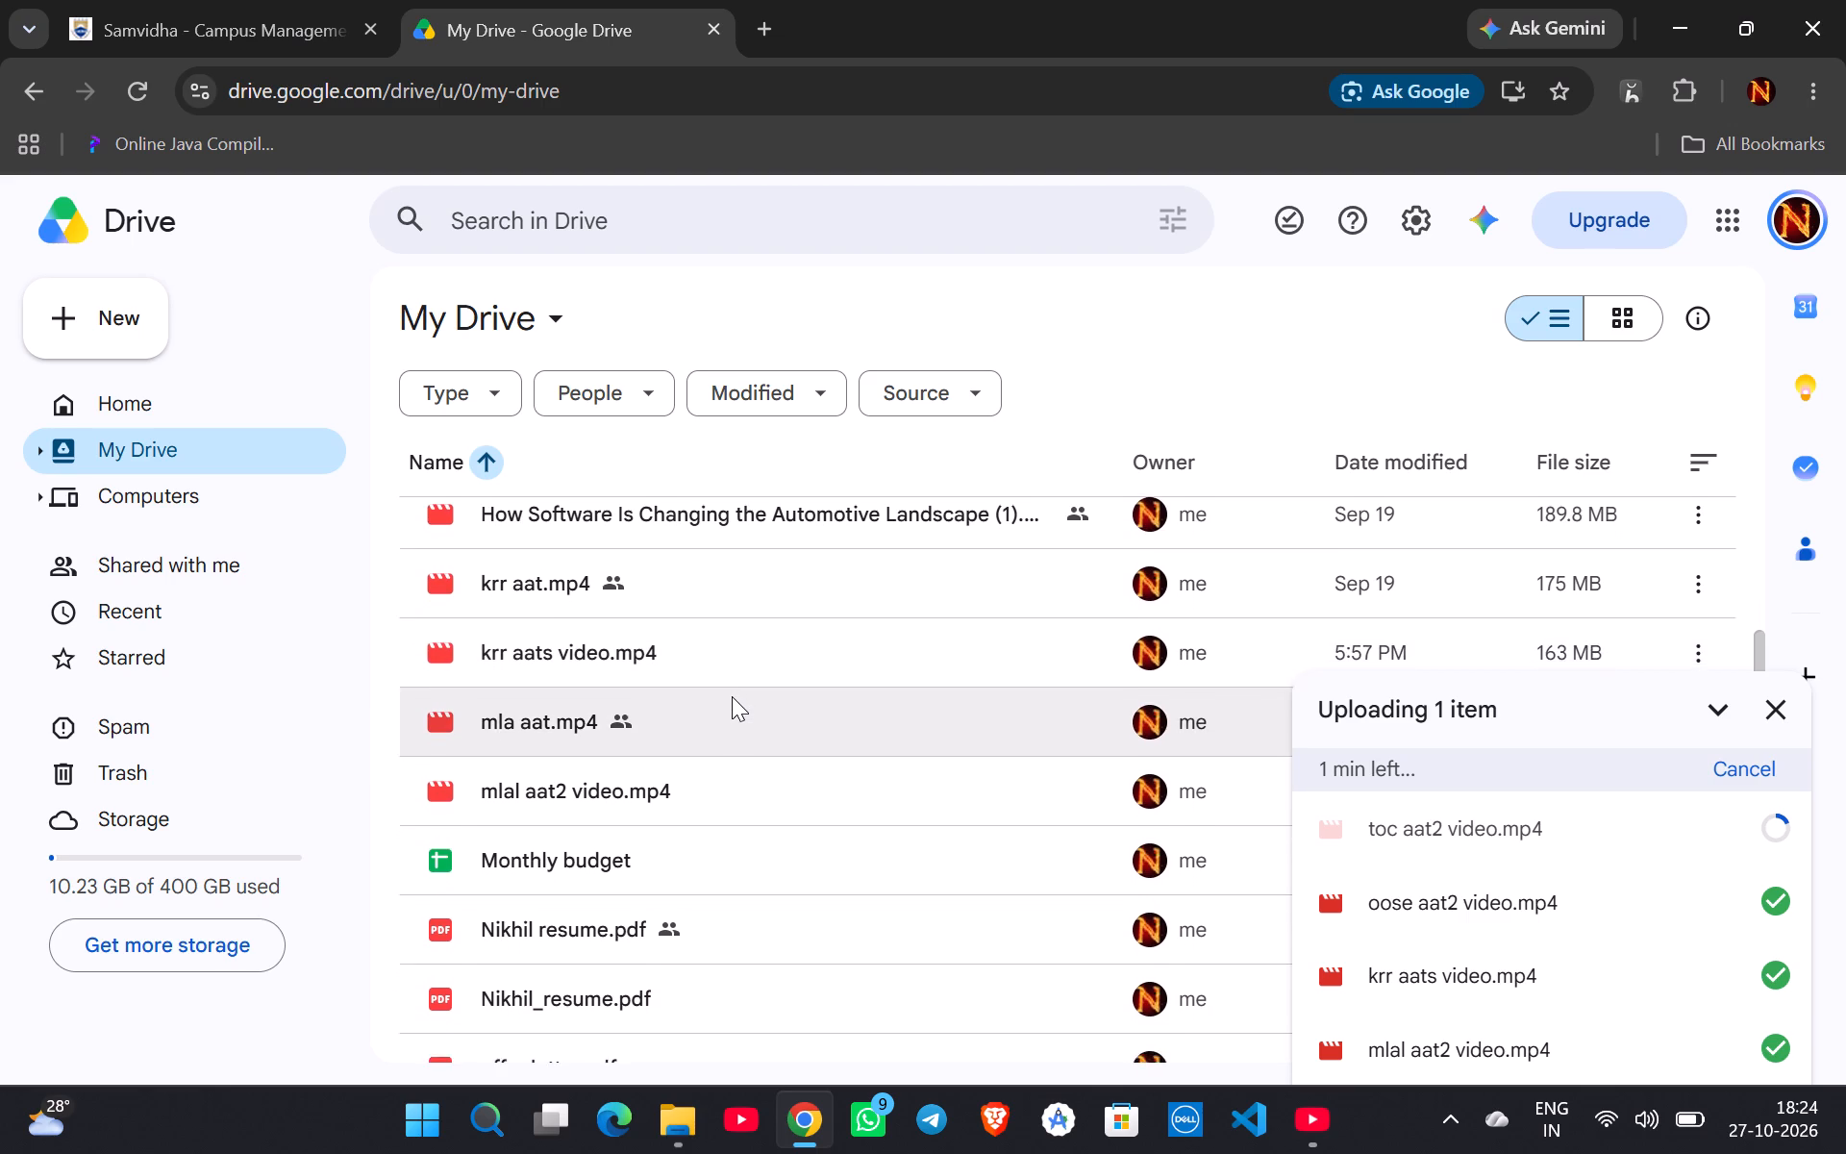
scroll(732, 696, right, 1)
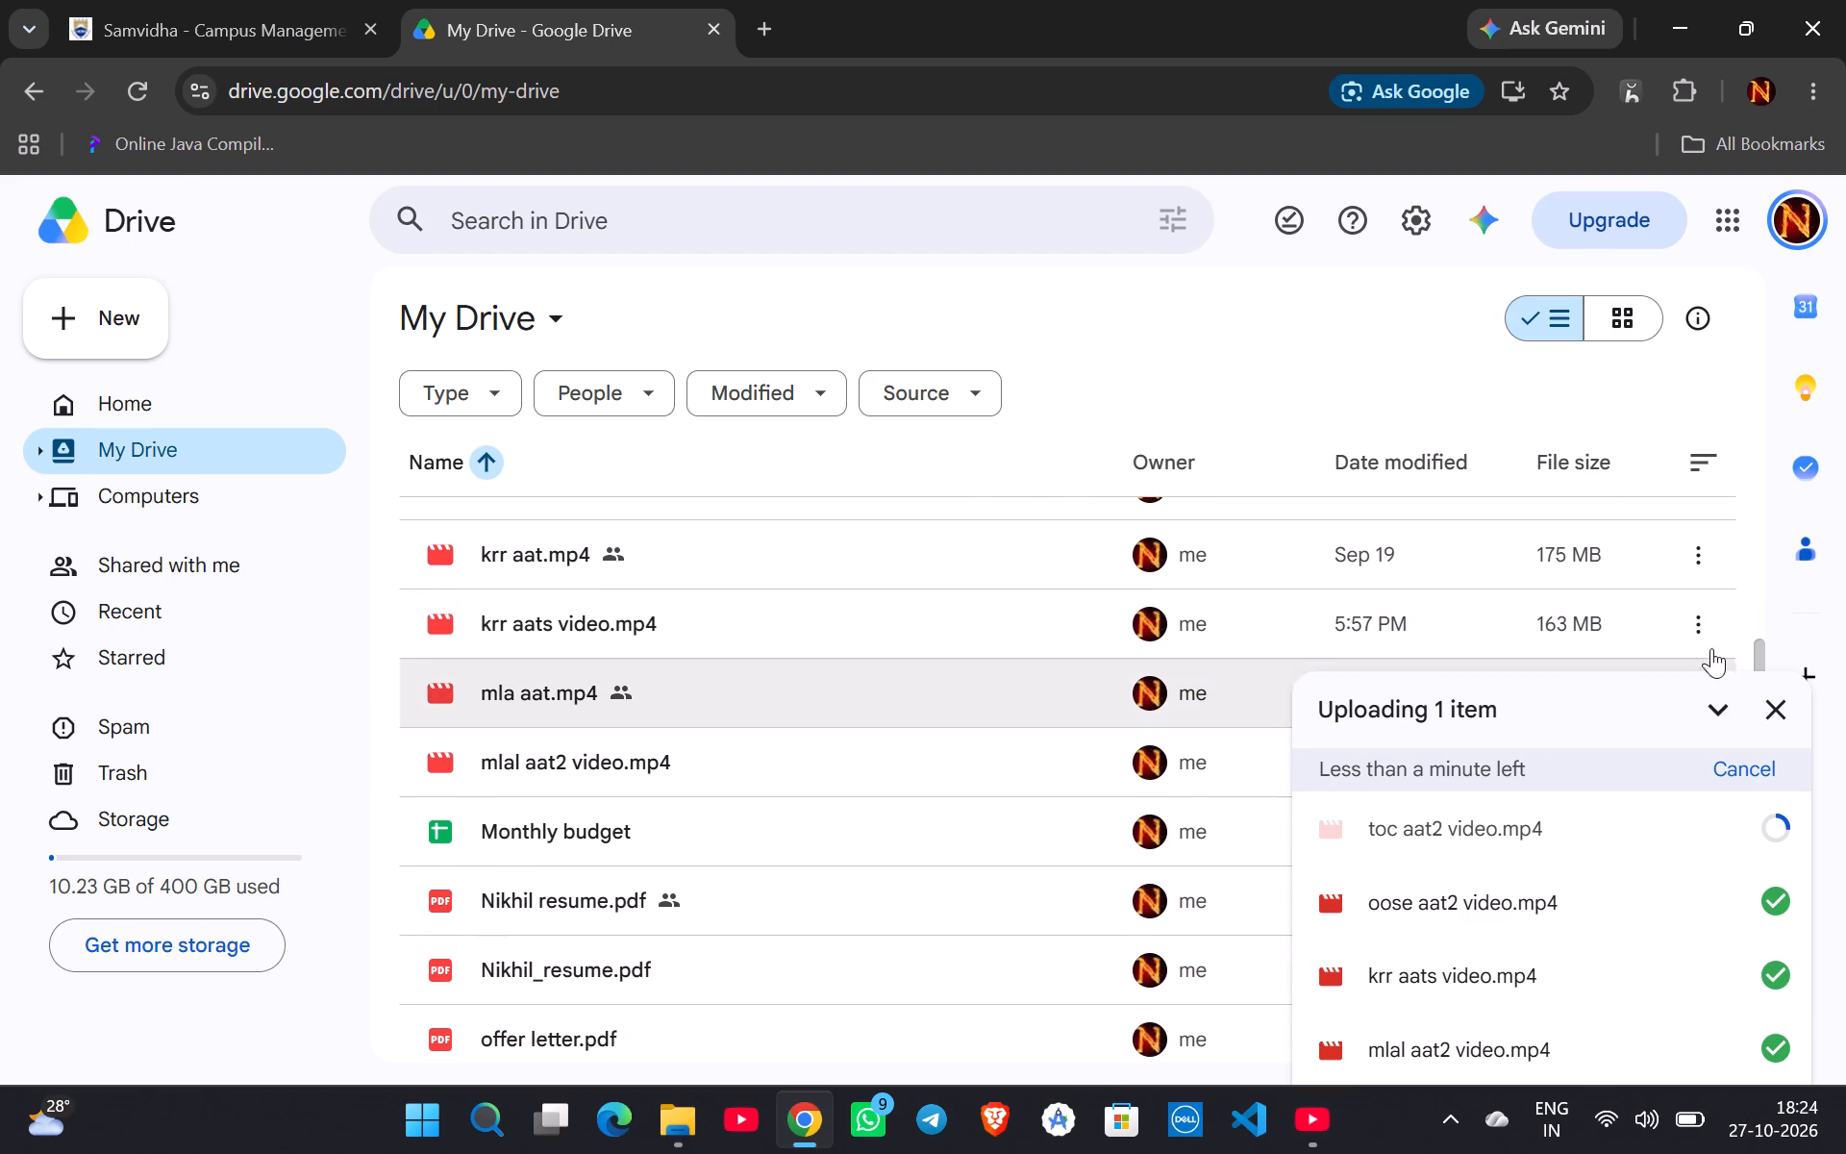
click(1727, 715)
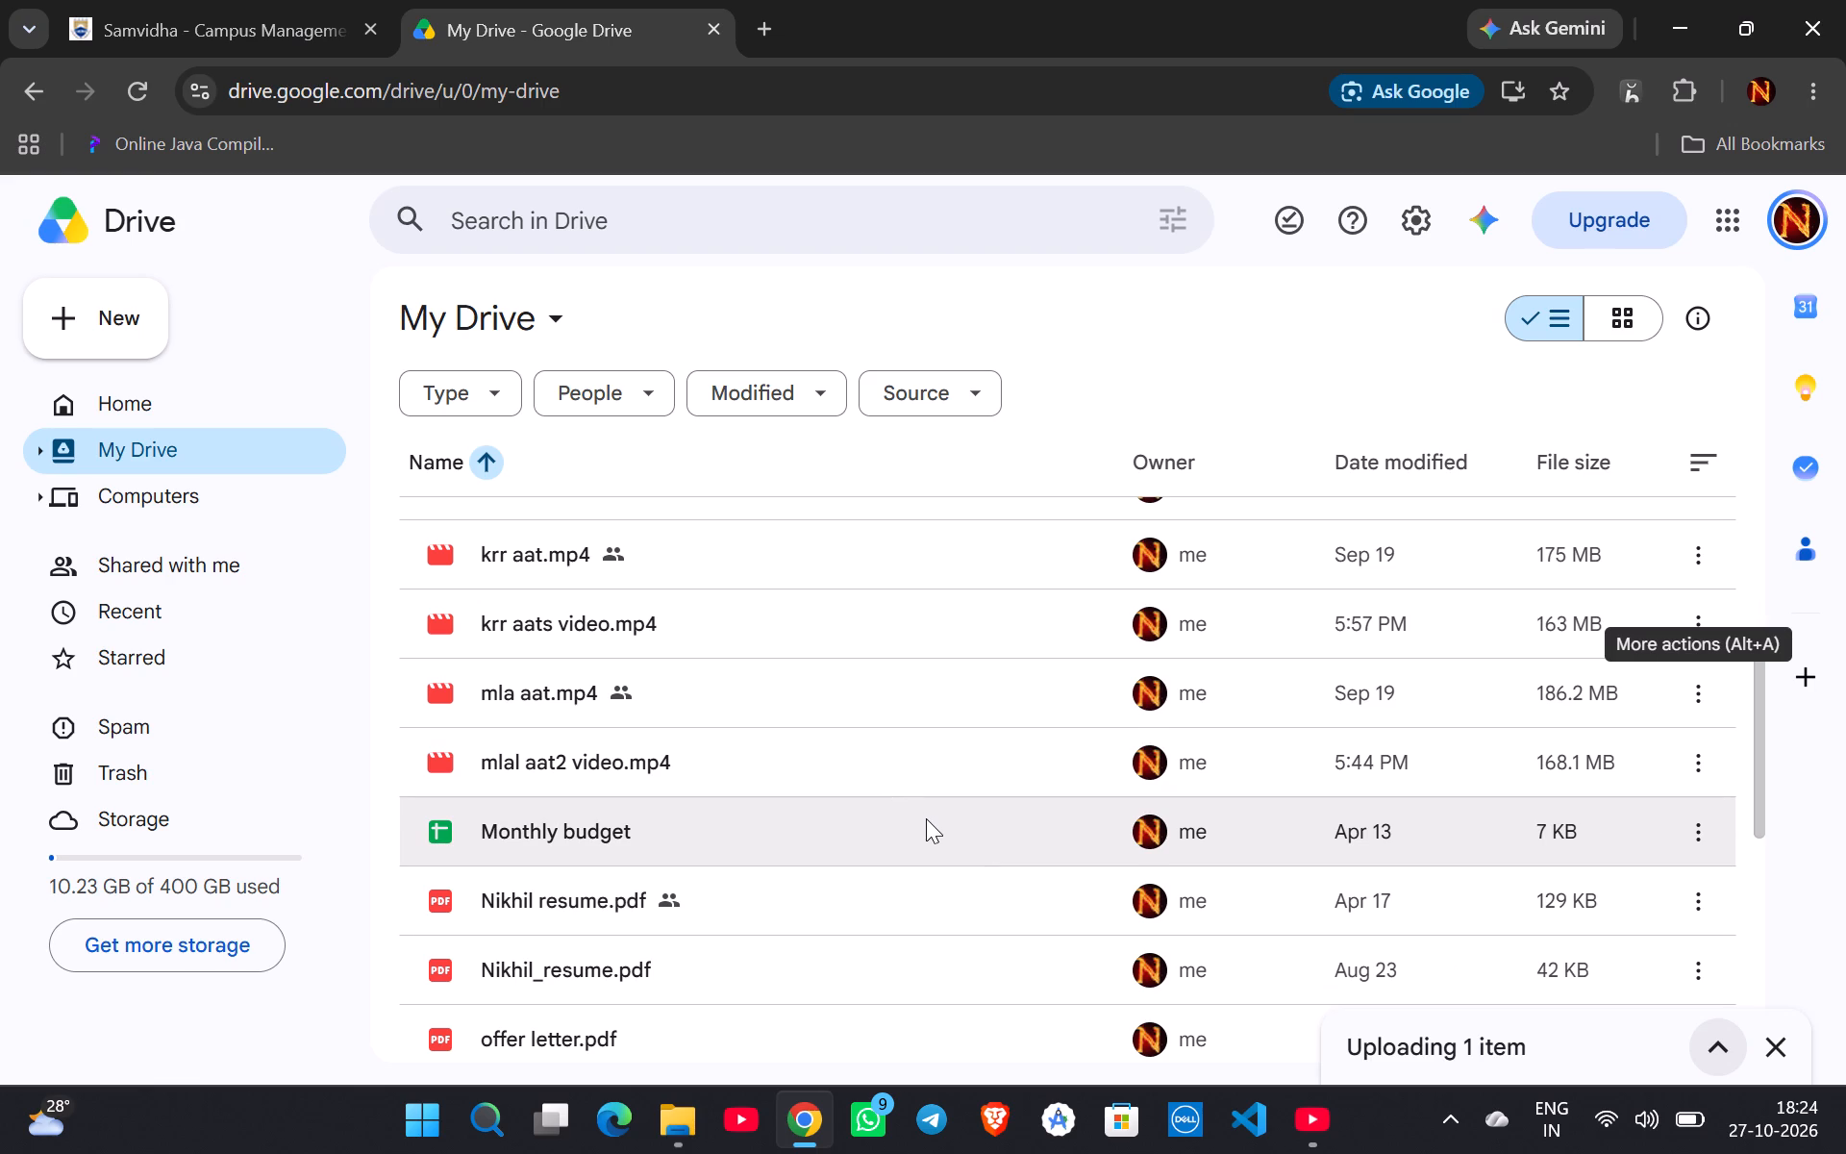
scroll(926, 818, up, 1)
scroll(926, 818, right, 2)
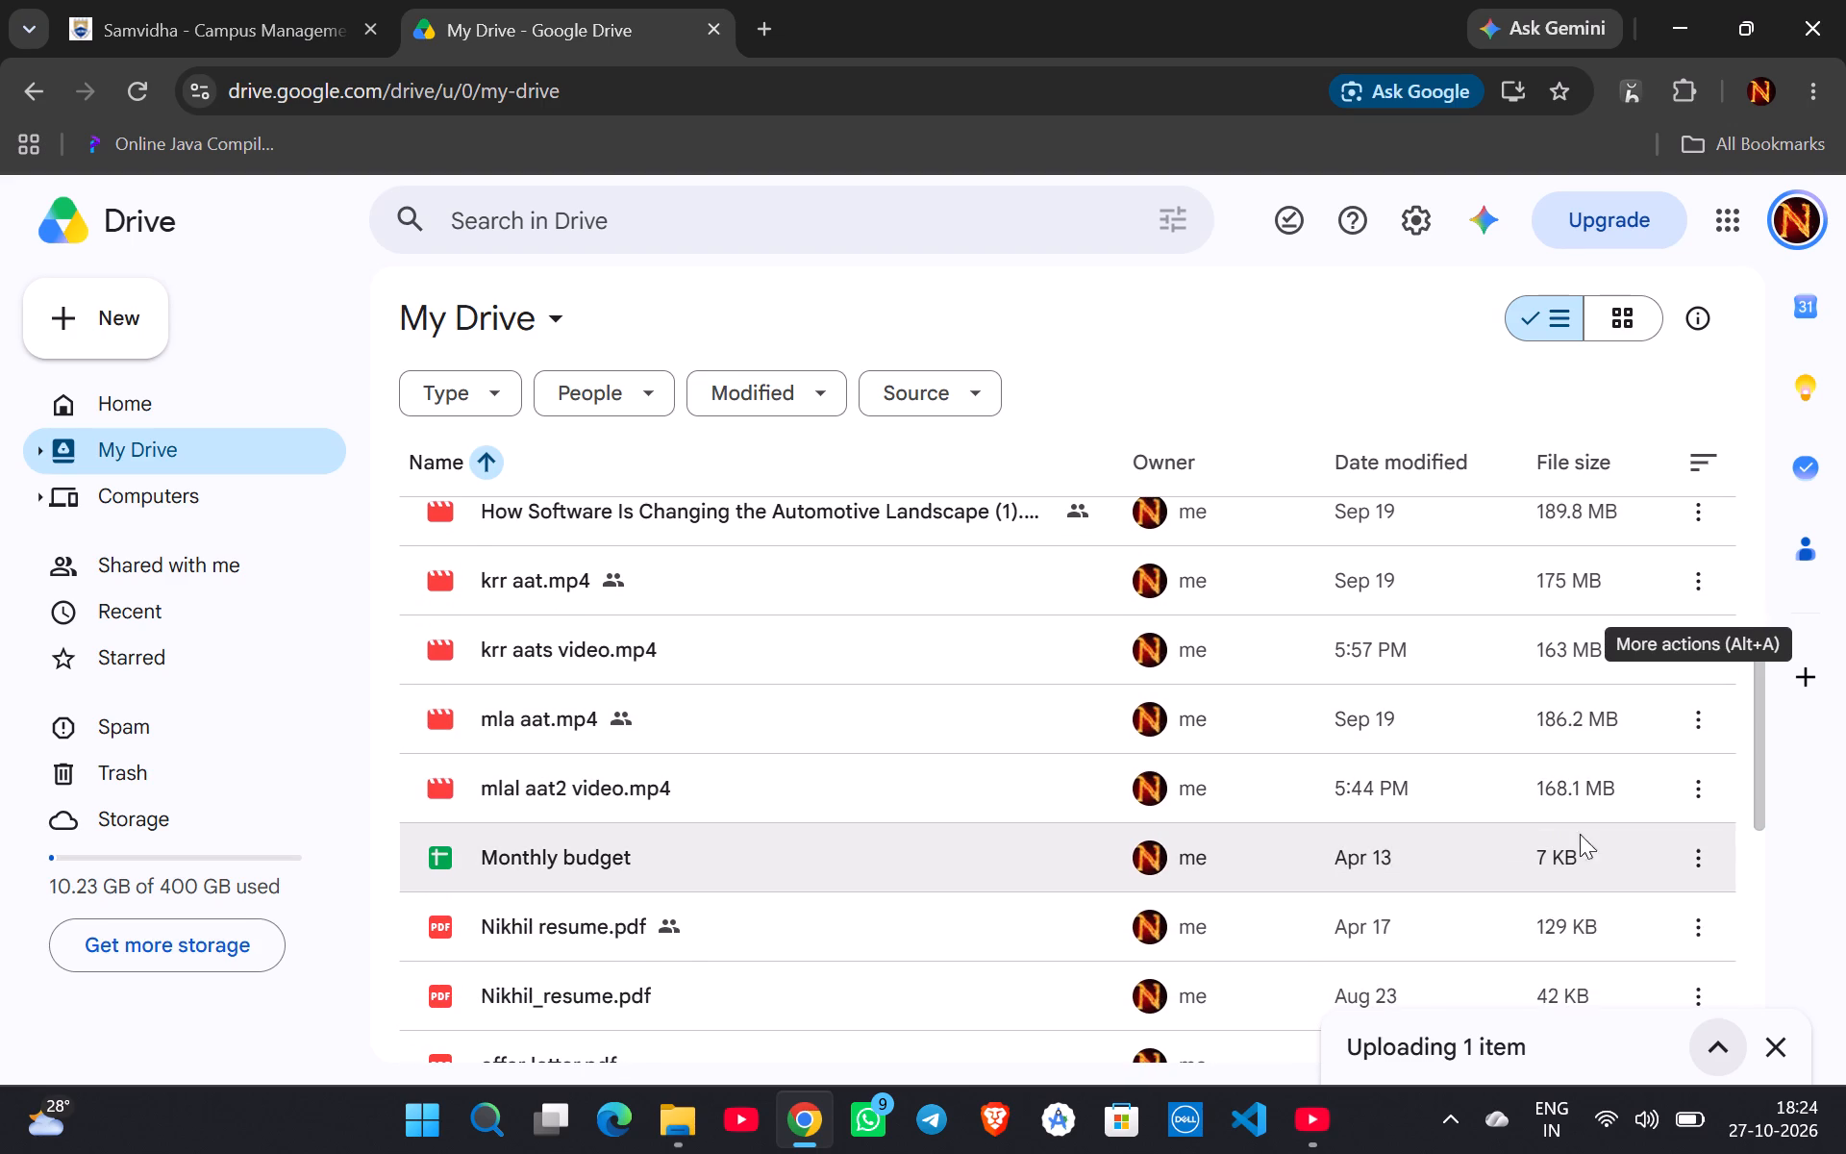
click(1691, 792)
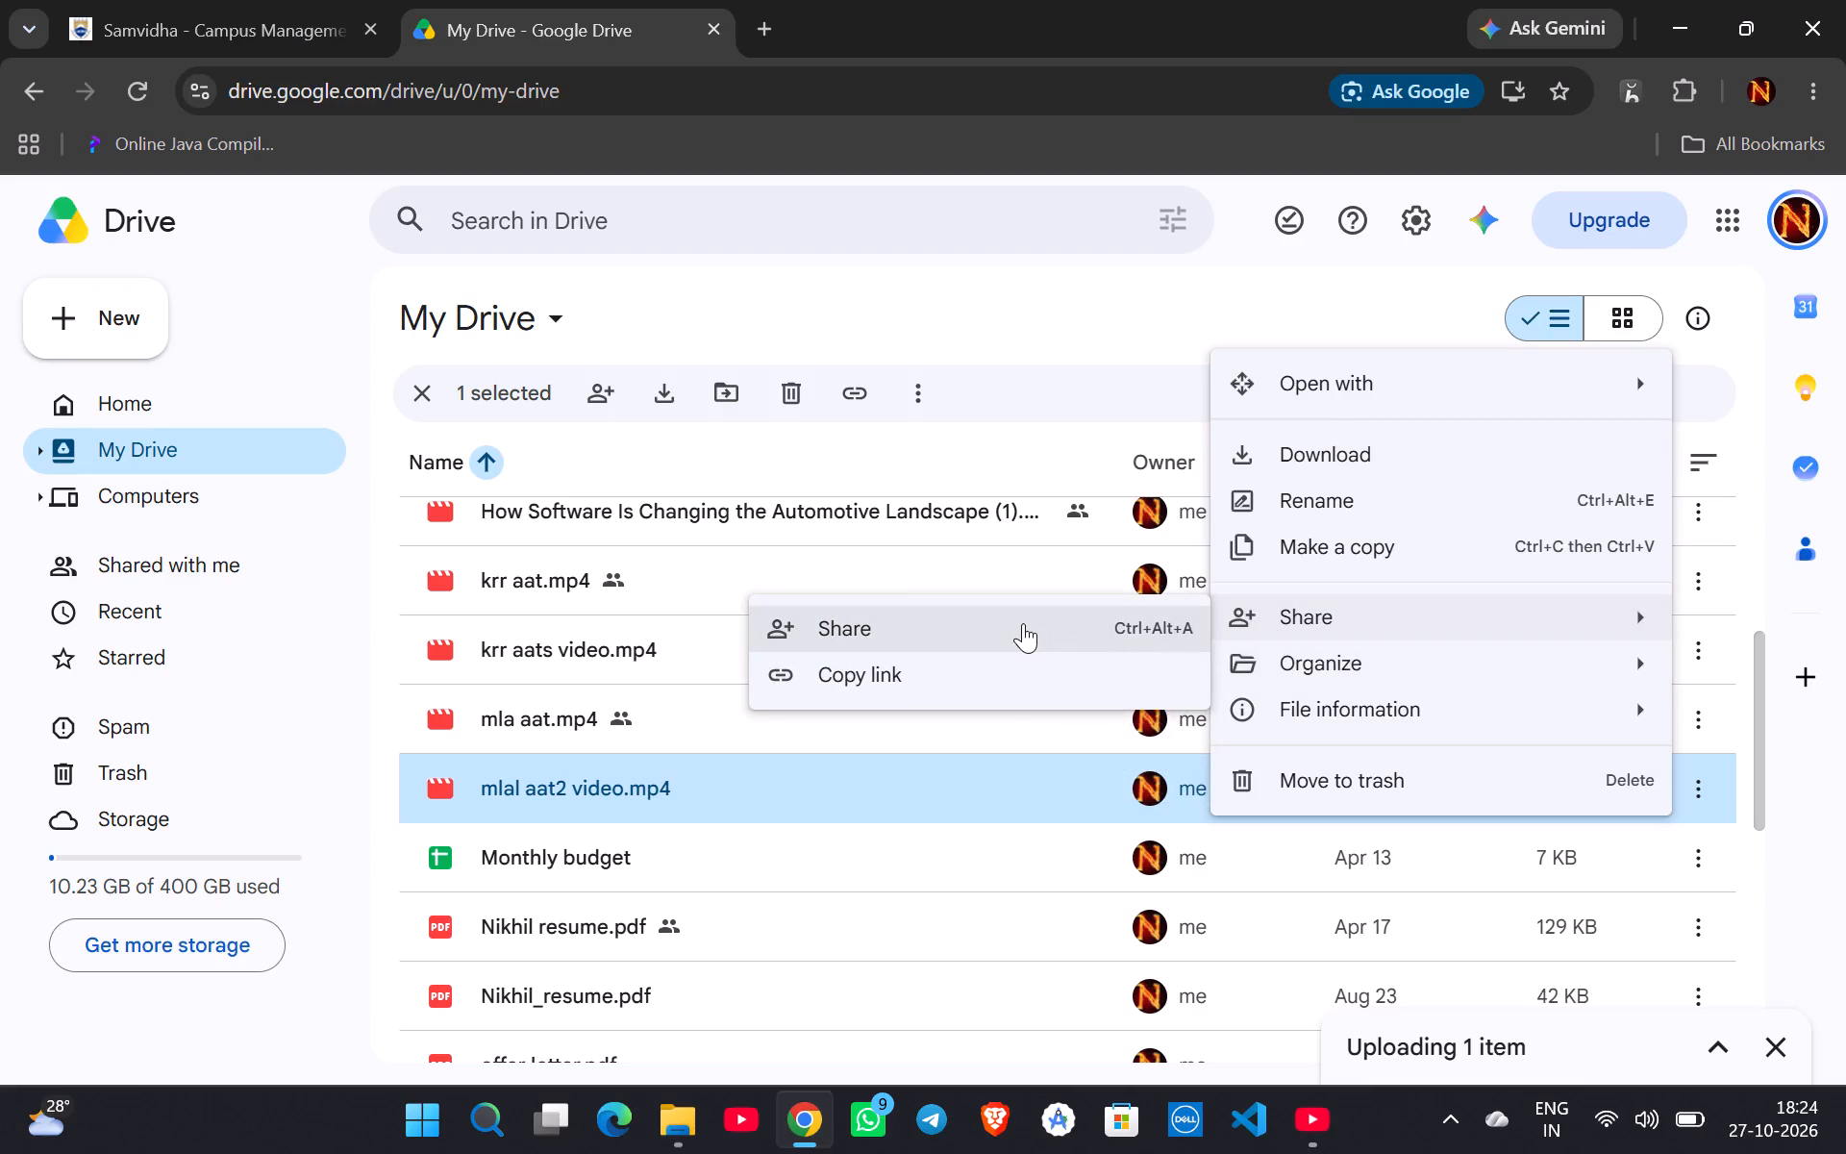
click(1023, 623)
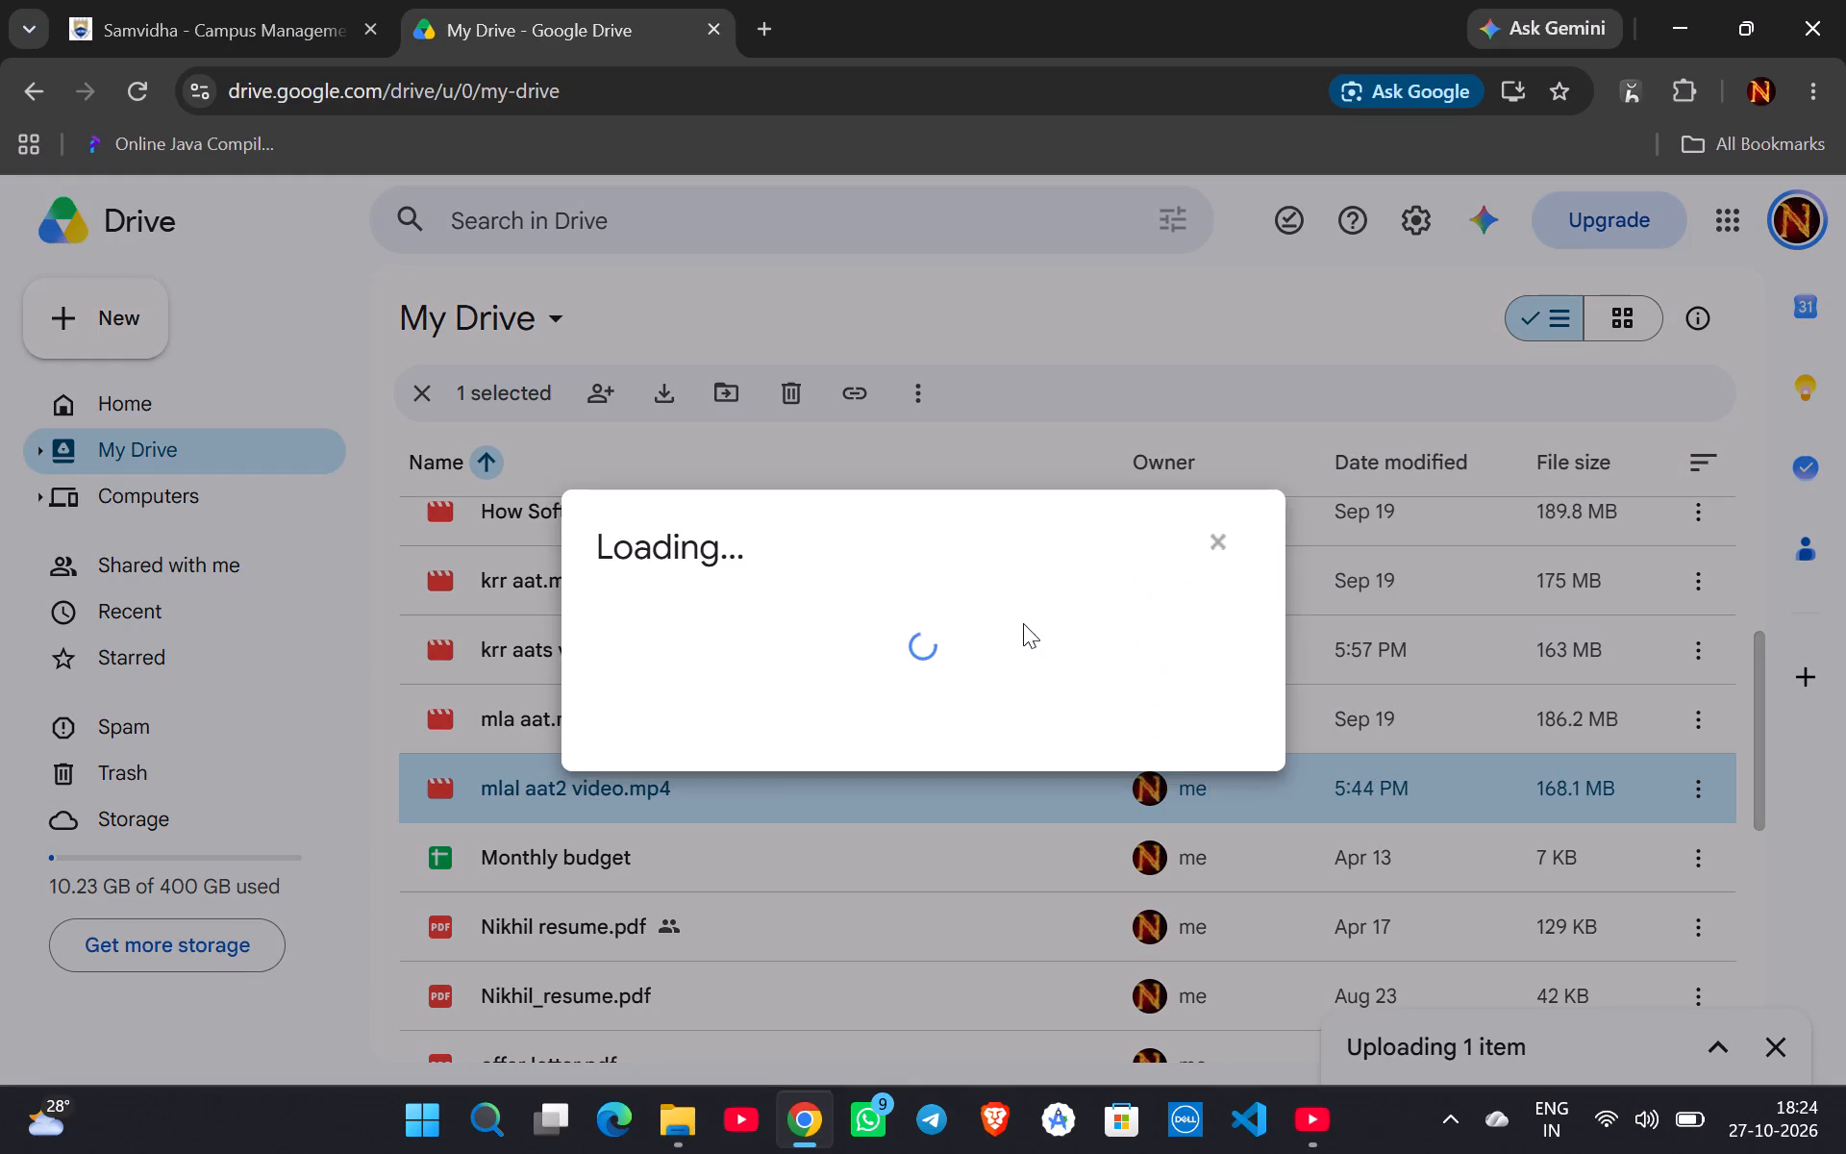
click(717, 754)
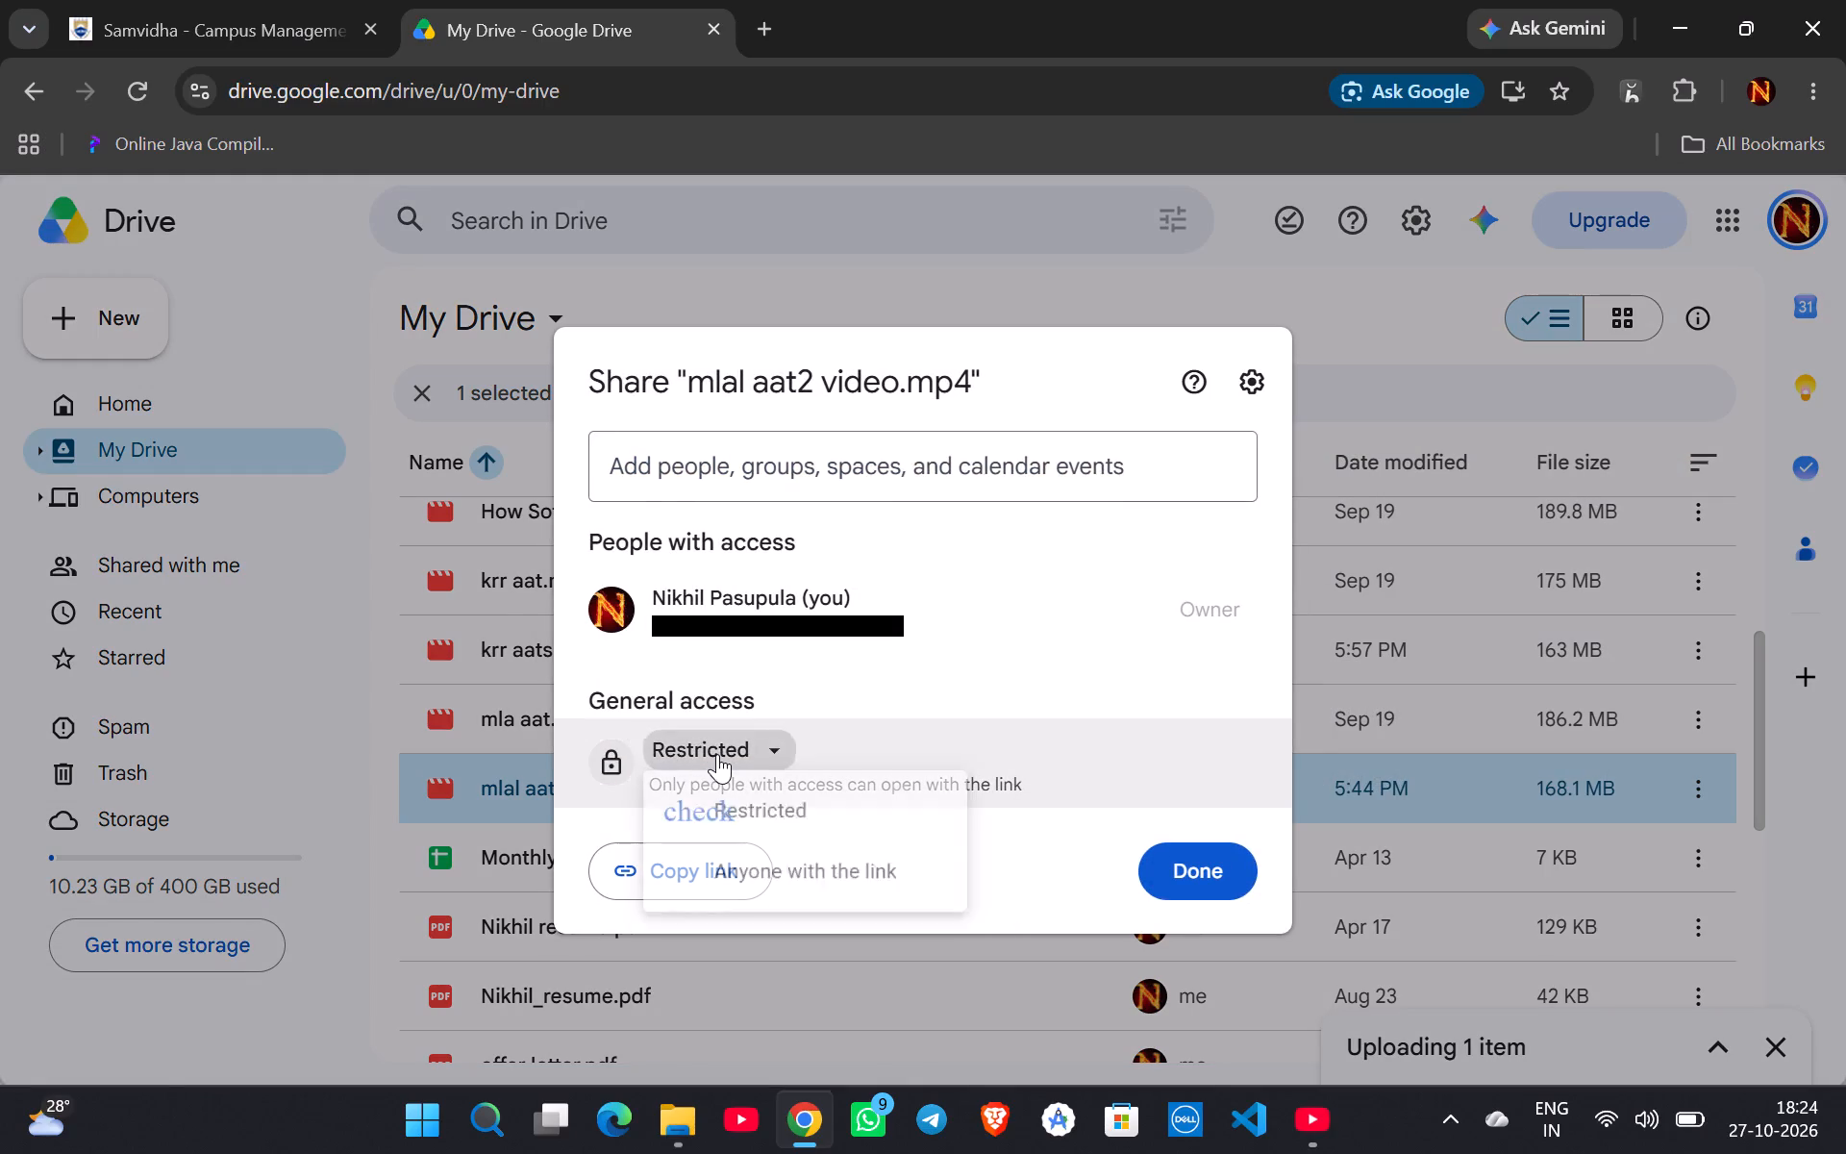
click(752, 872)
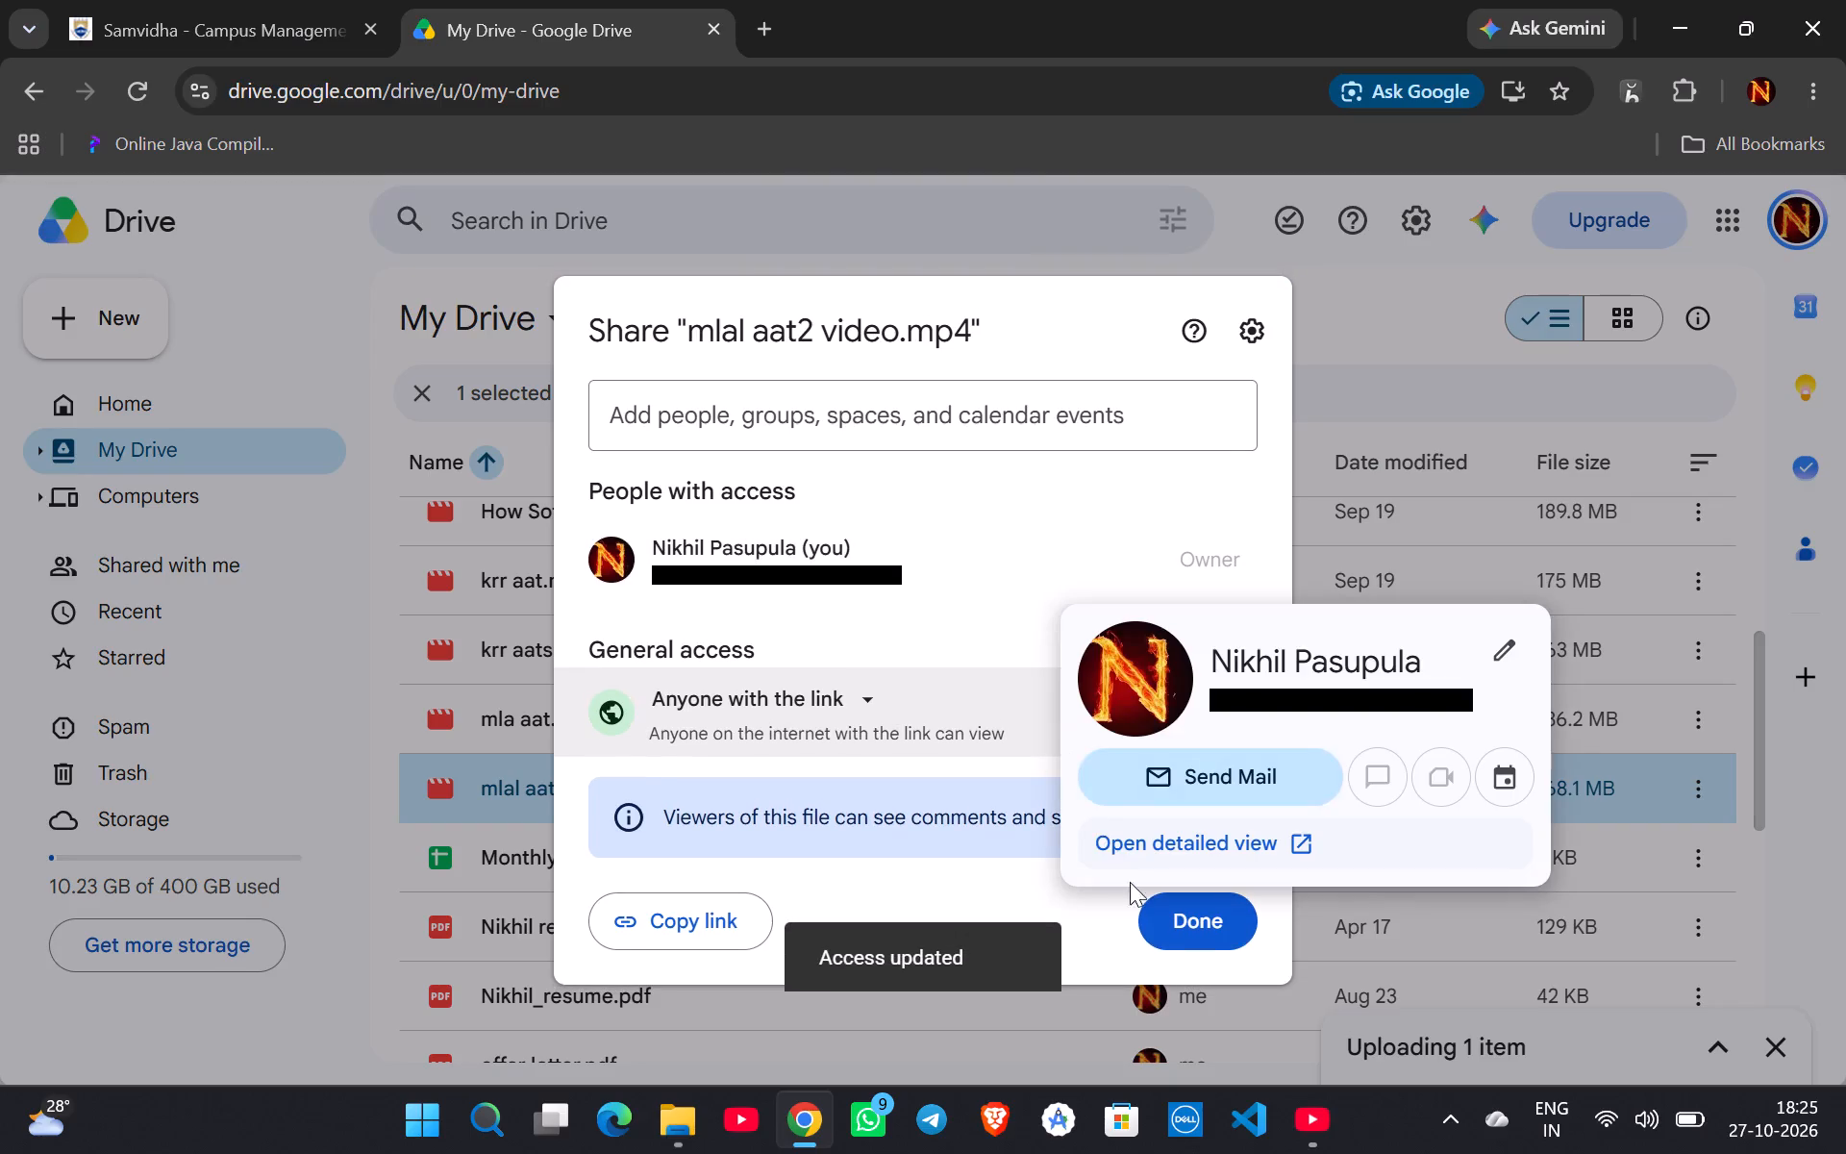
click(1179, 916)
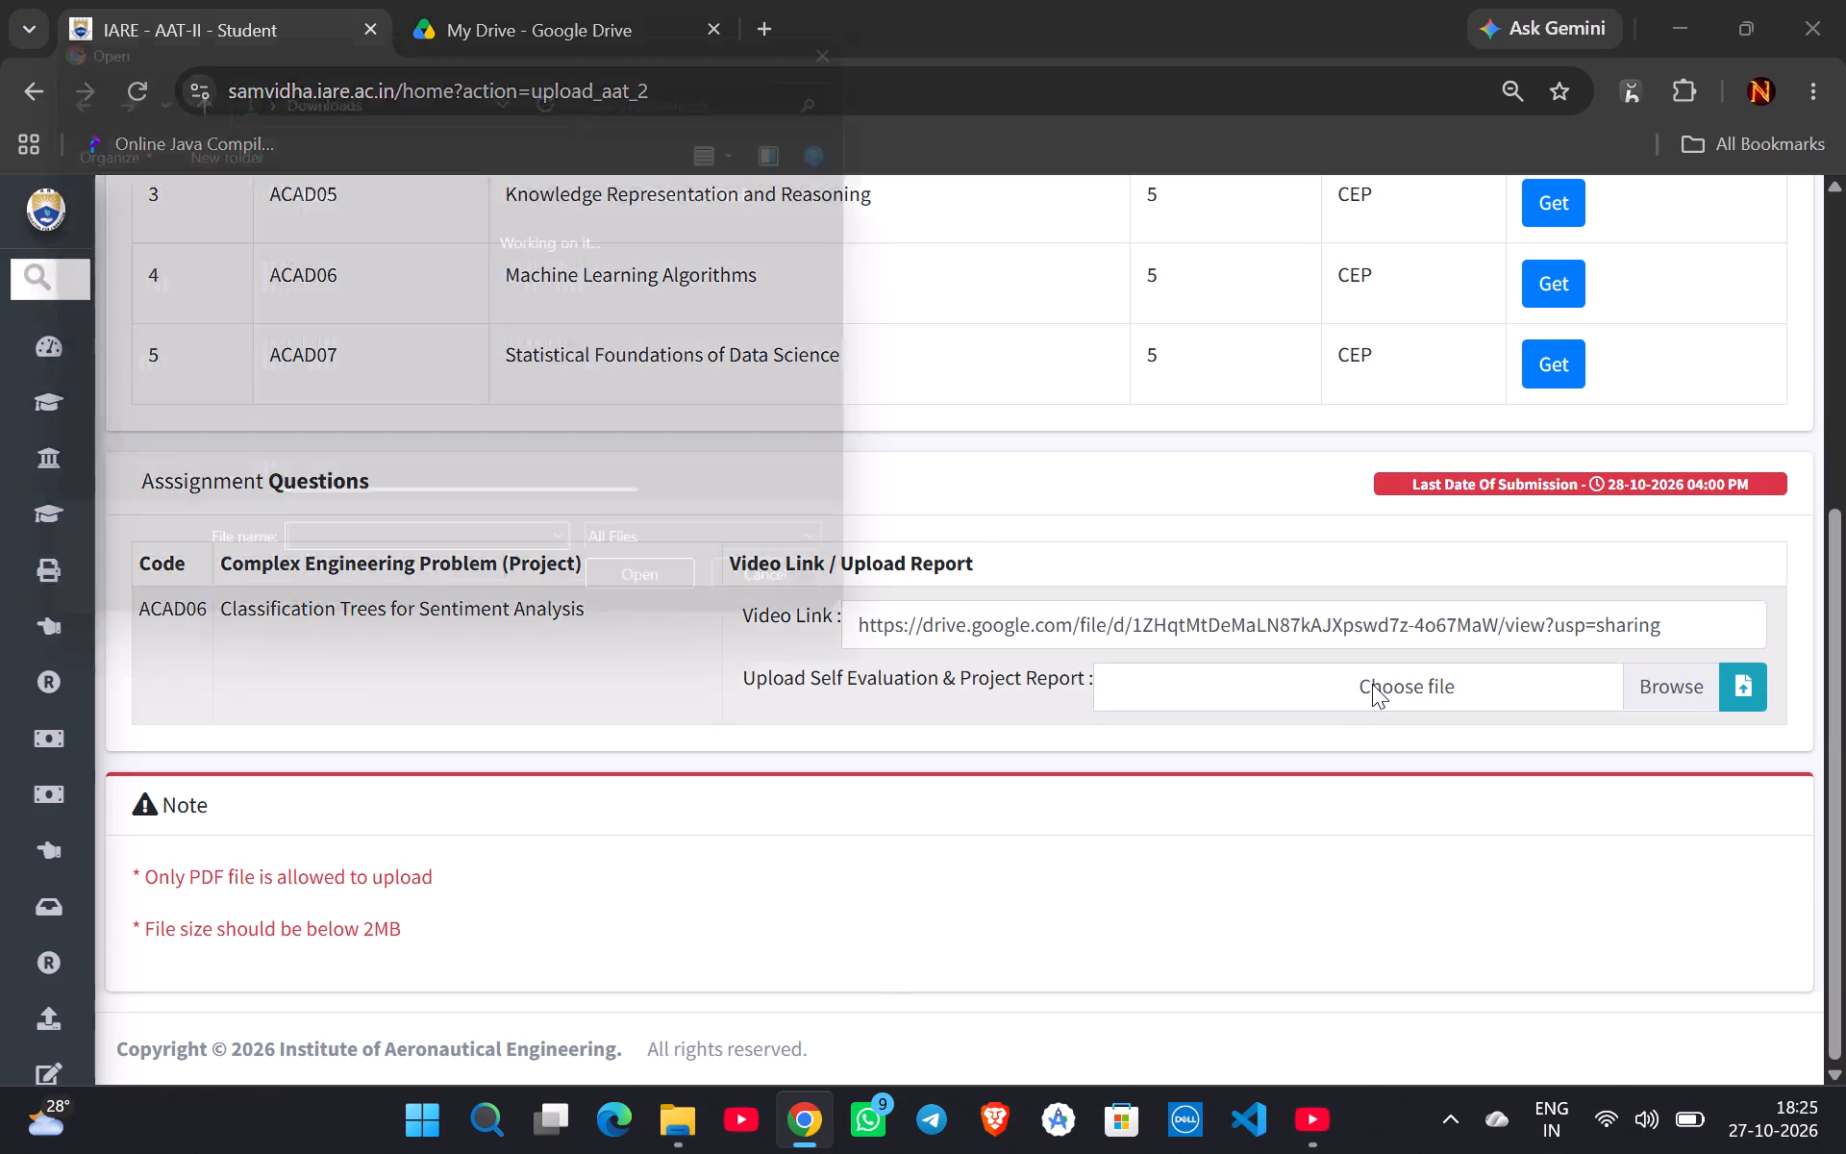
scroll(506, 415, down, 1)
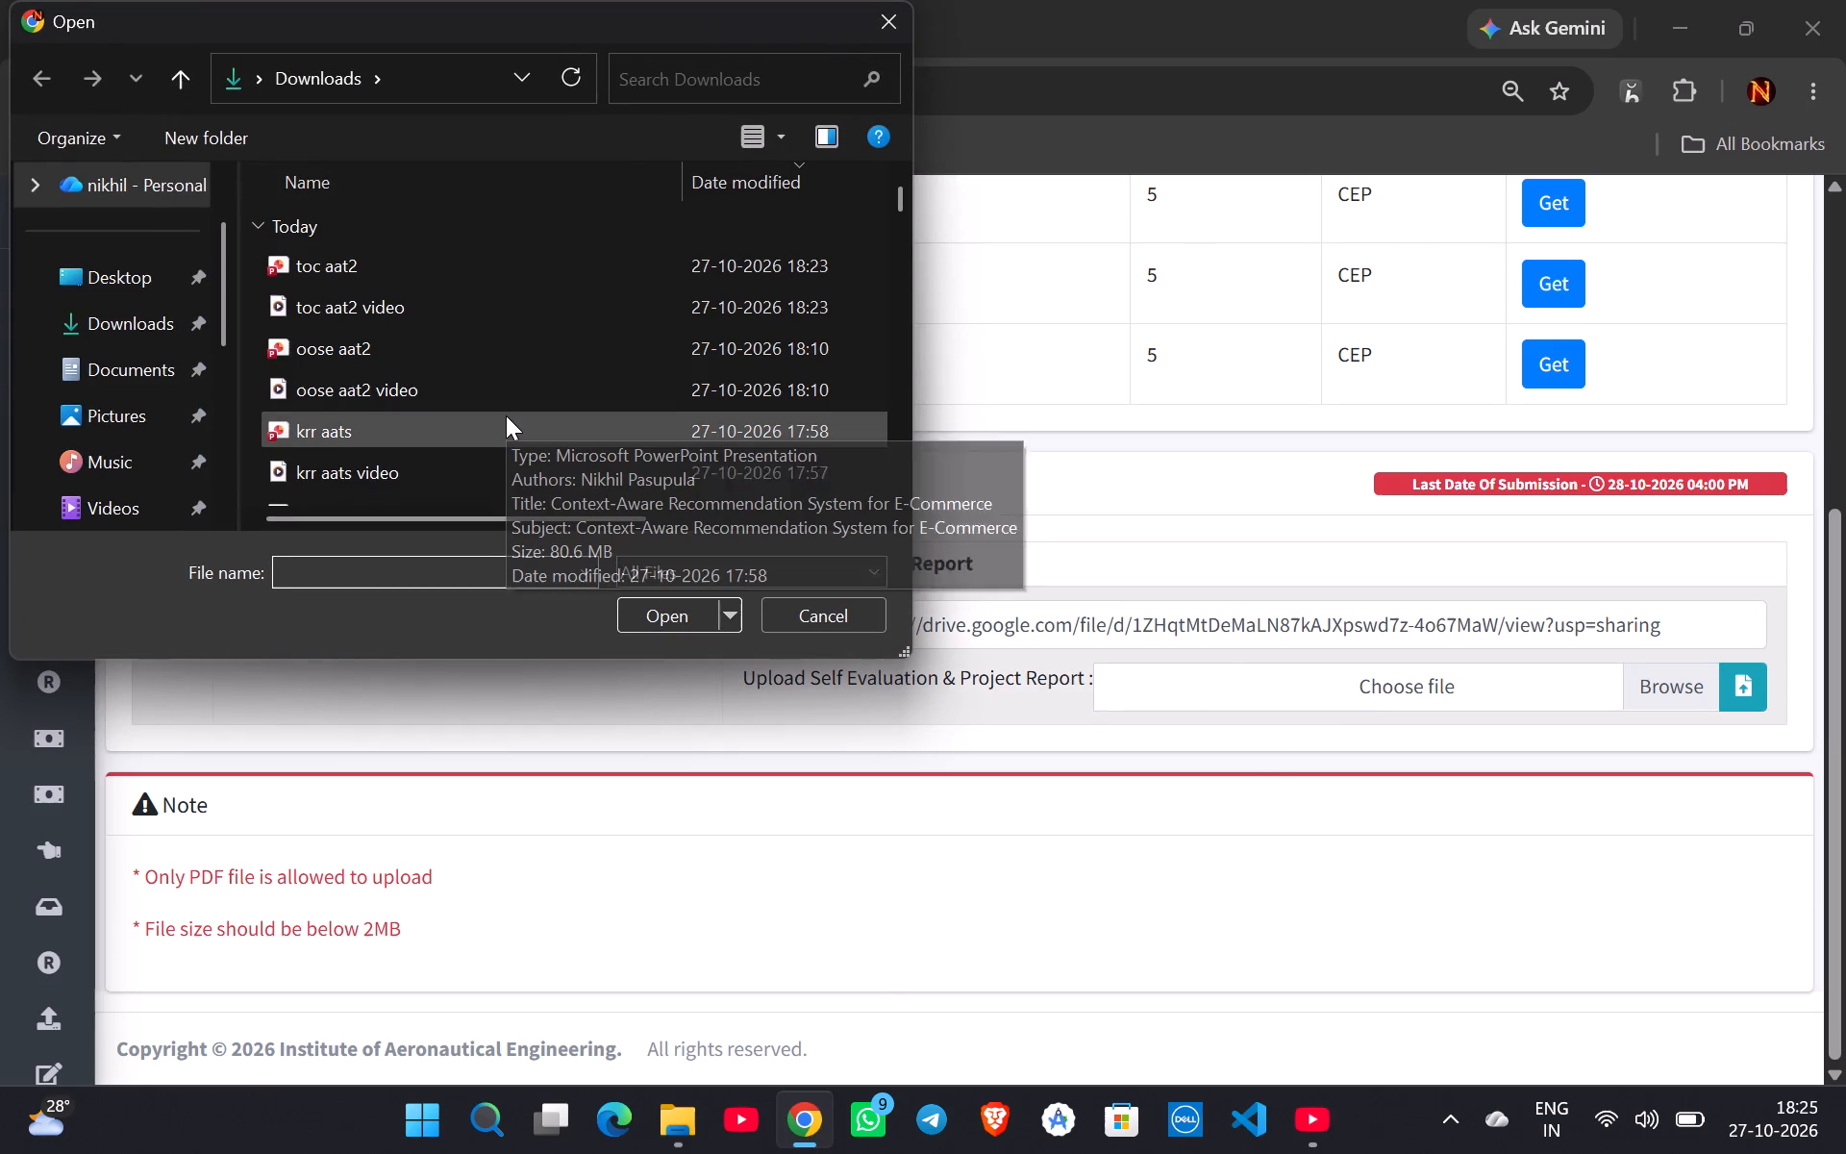
scroll(506, 415, down, 1)
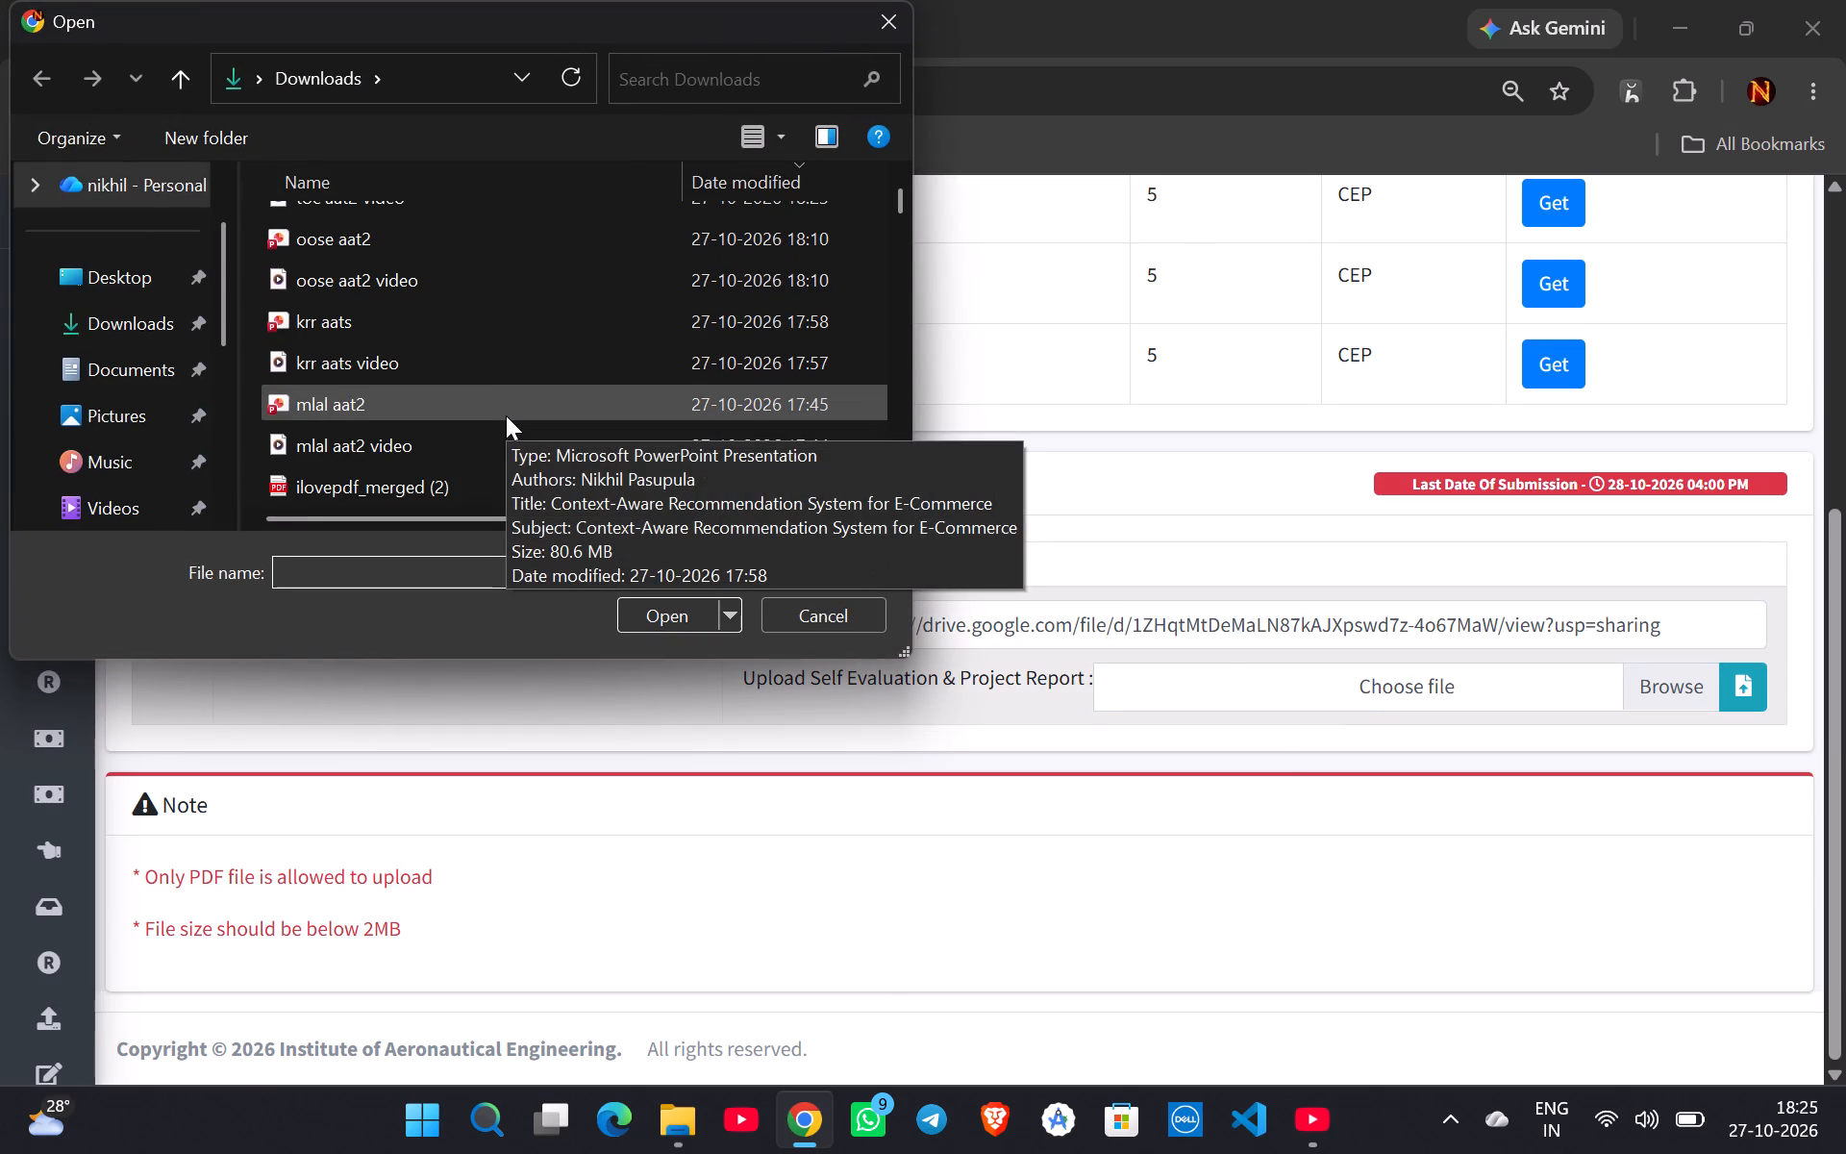
scroll(437, 412, down, 1)
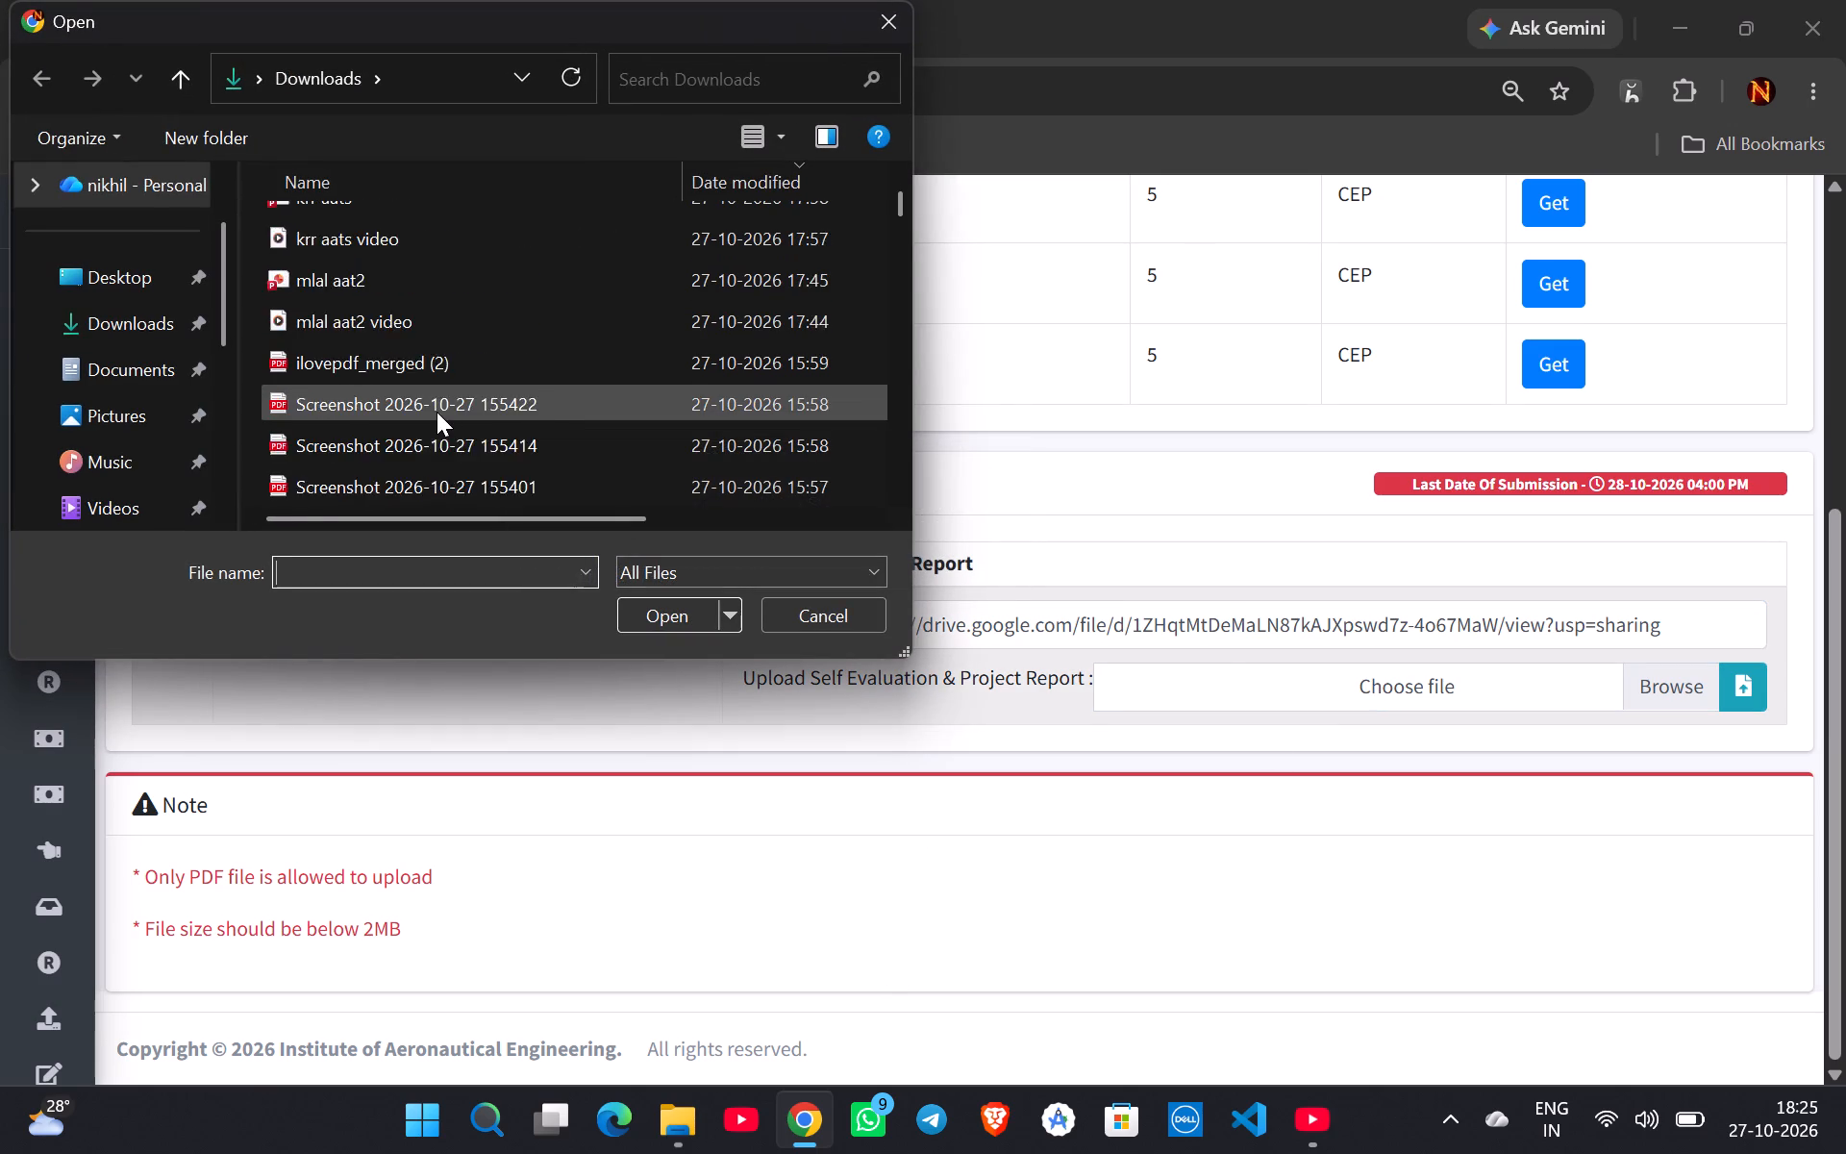
scroll(437, 412, down, 2)
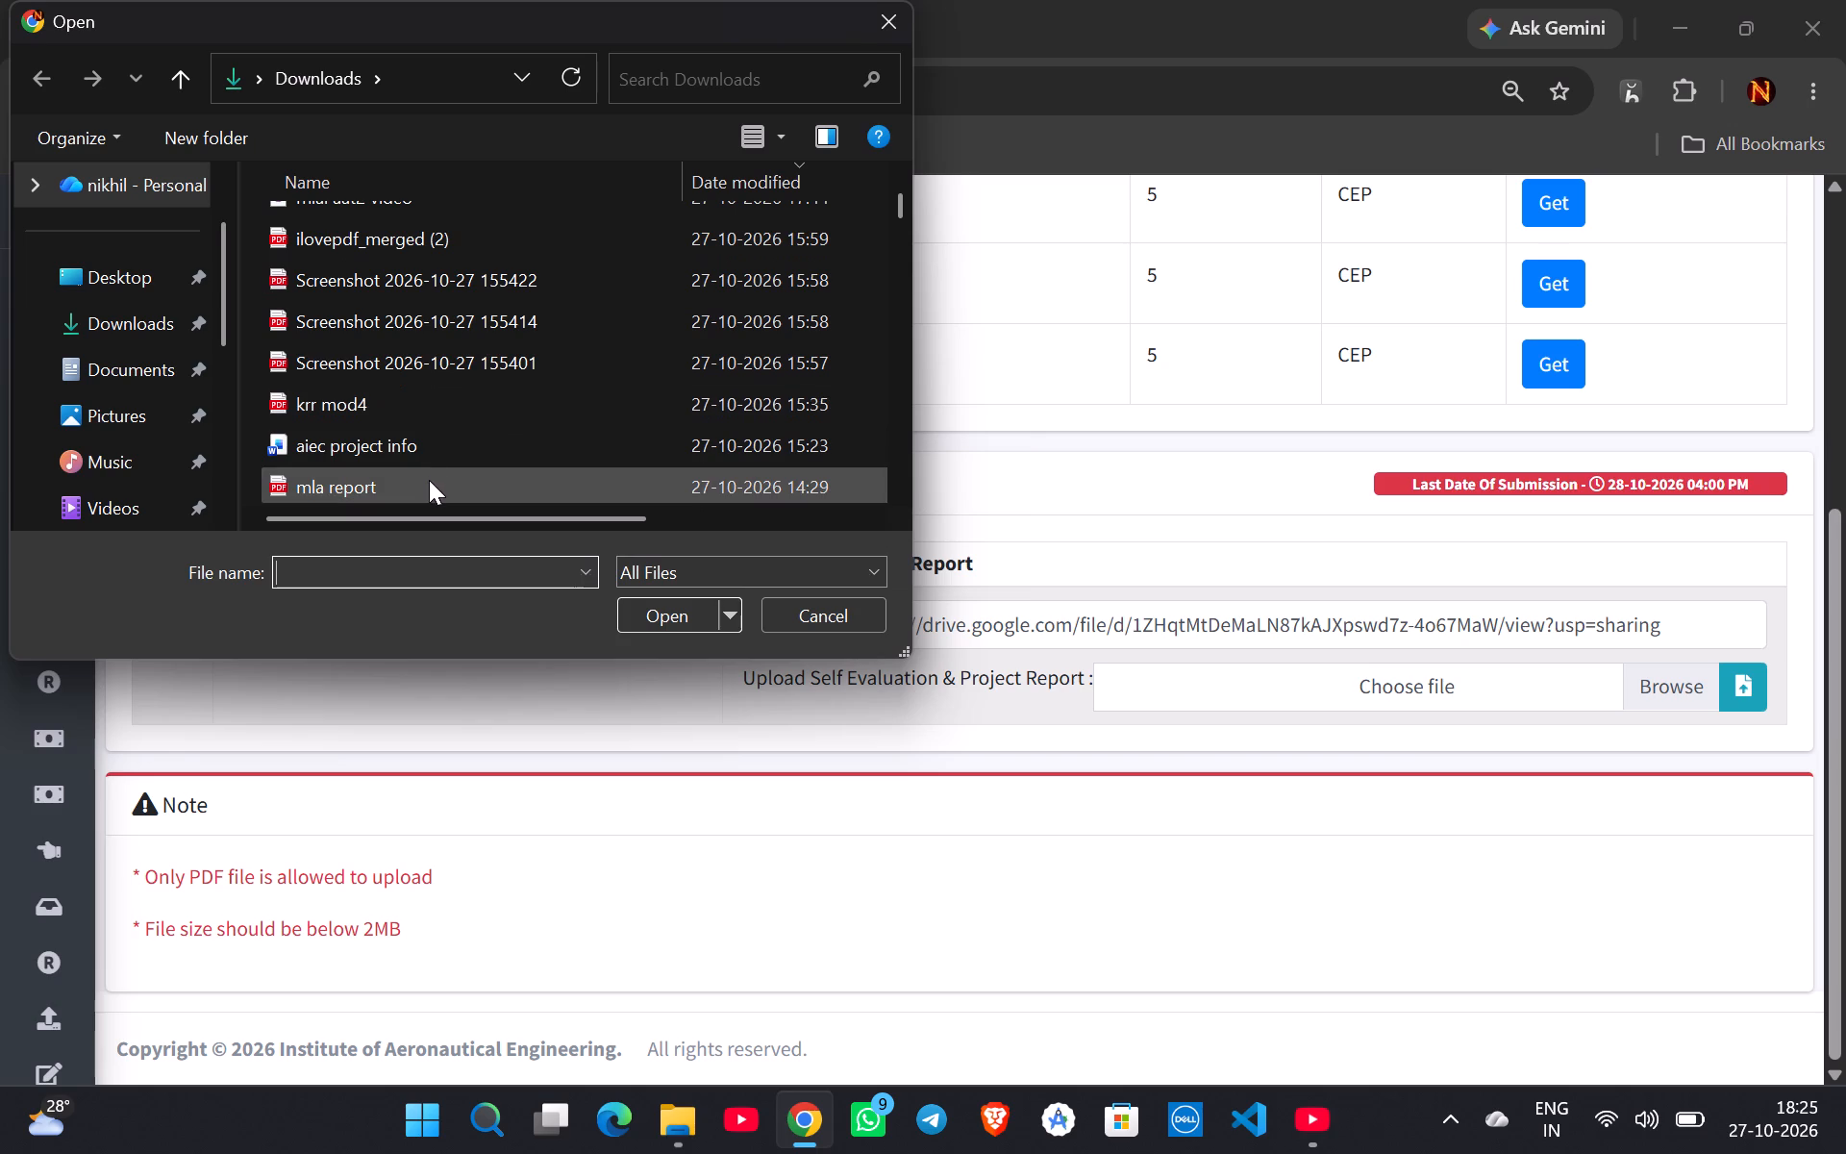
click(429, 480)
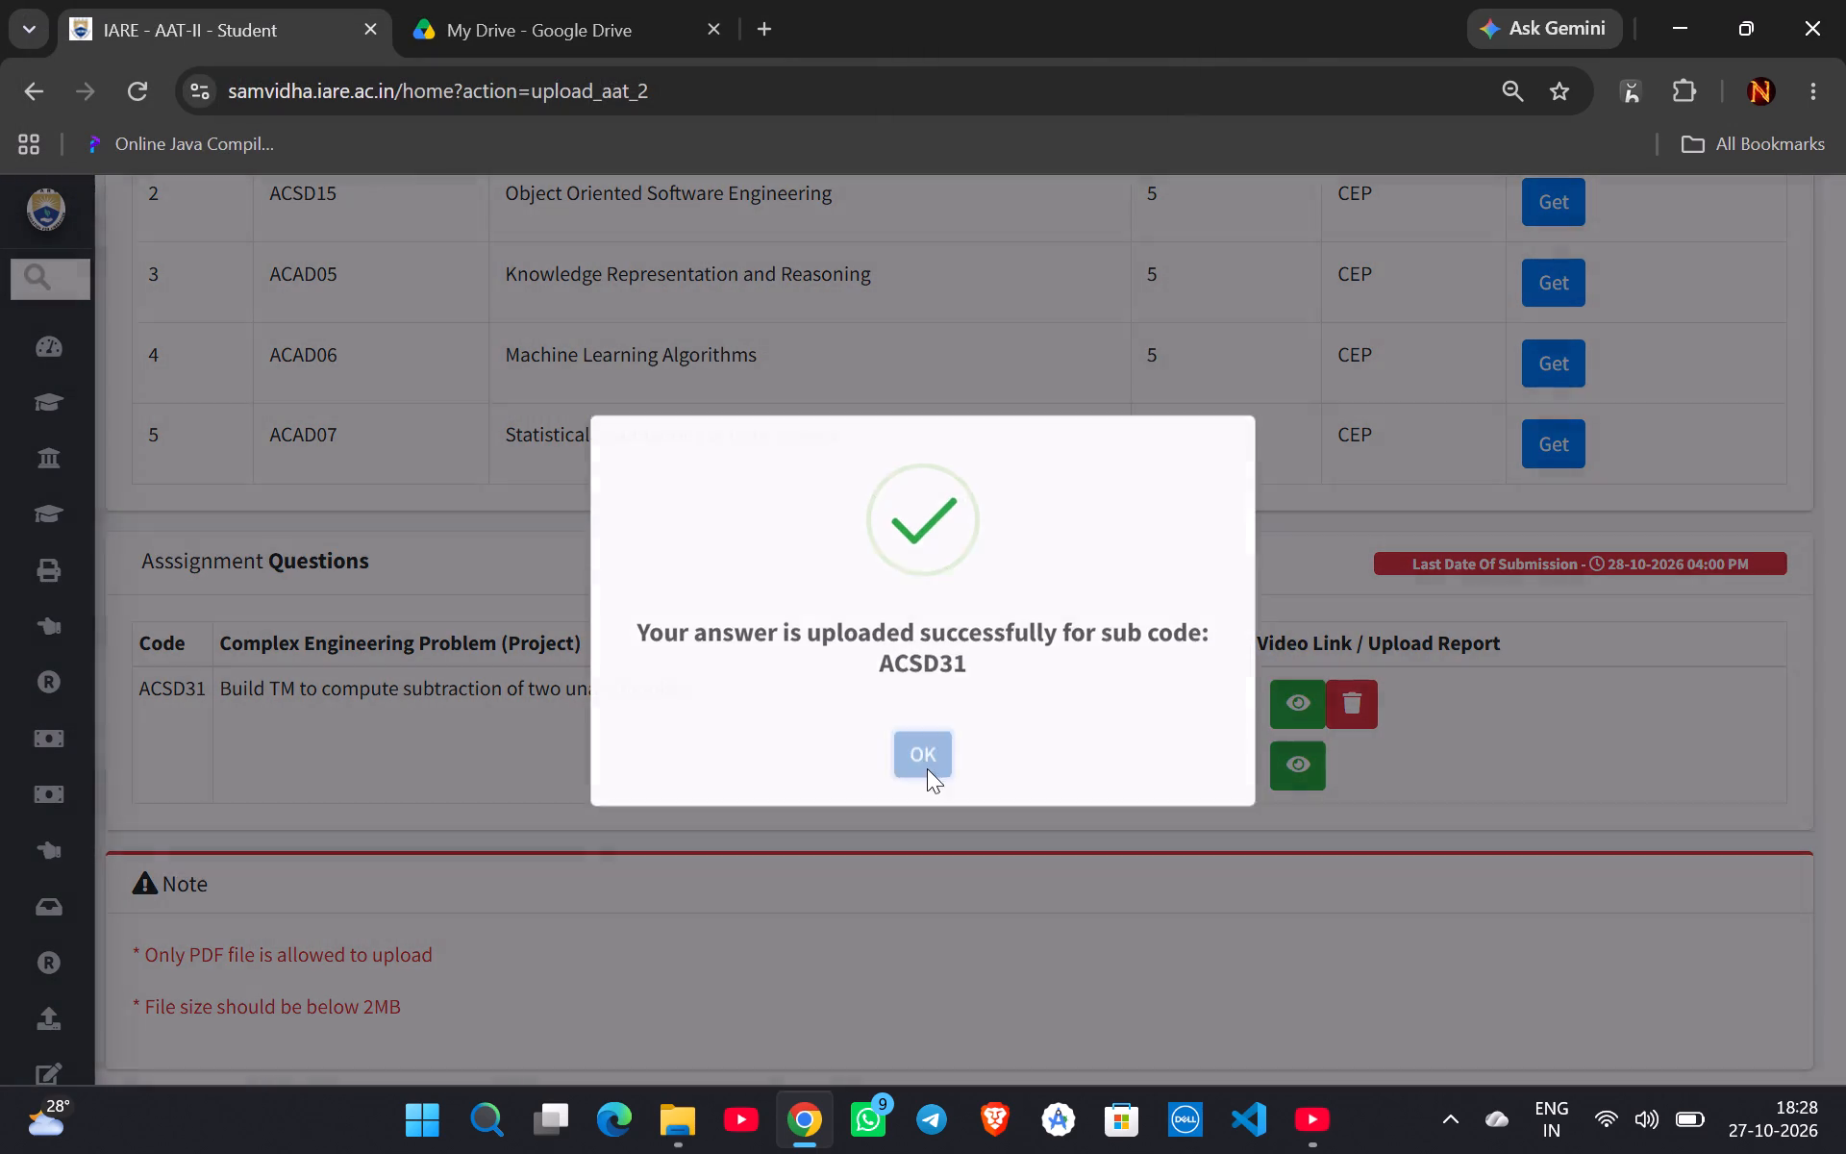
Open the submitted ACSD31 video link to check its playback, closing the My Drive page and the video.
scroll(927, 768, up, 1)
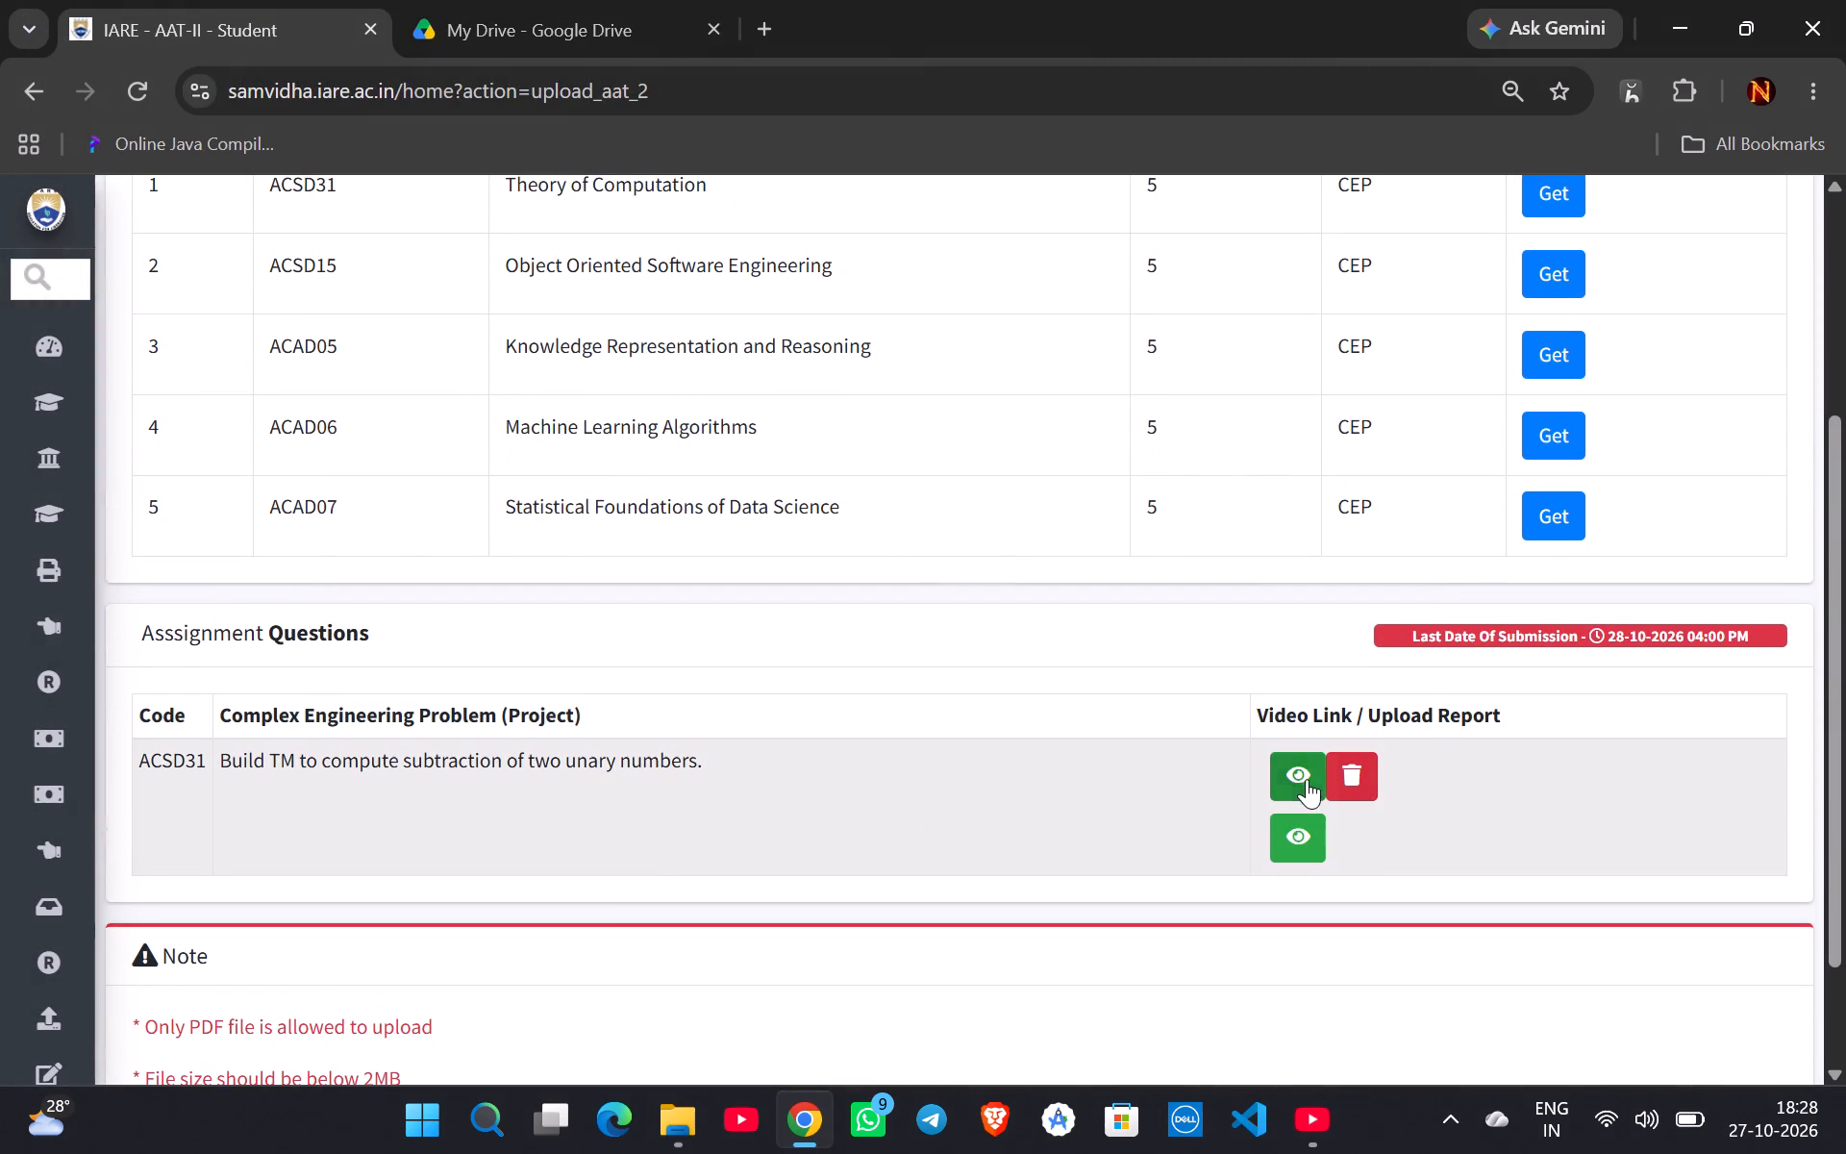
click(1297, 773)
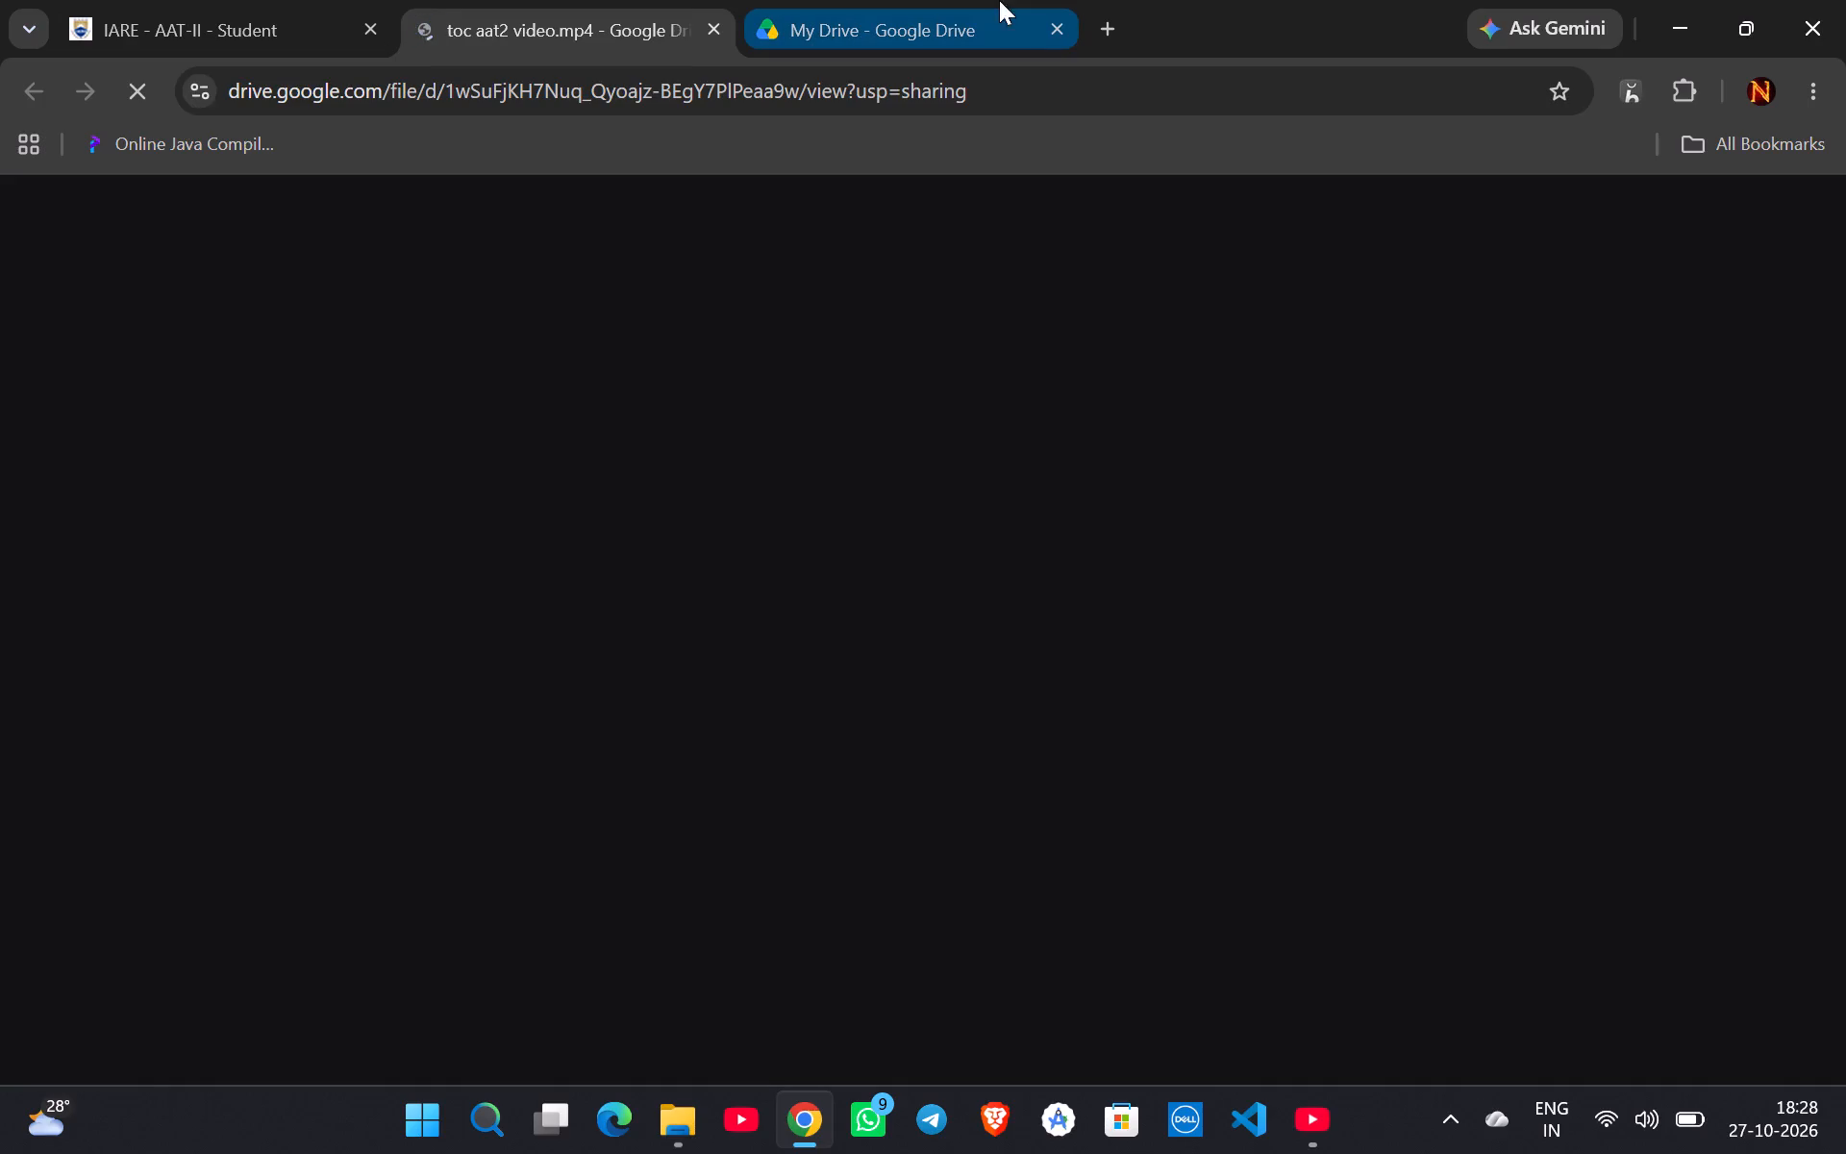
click(1057, 30)
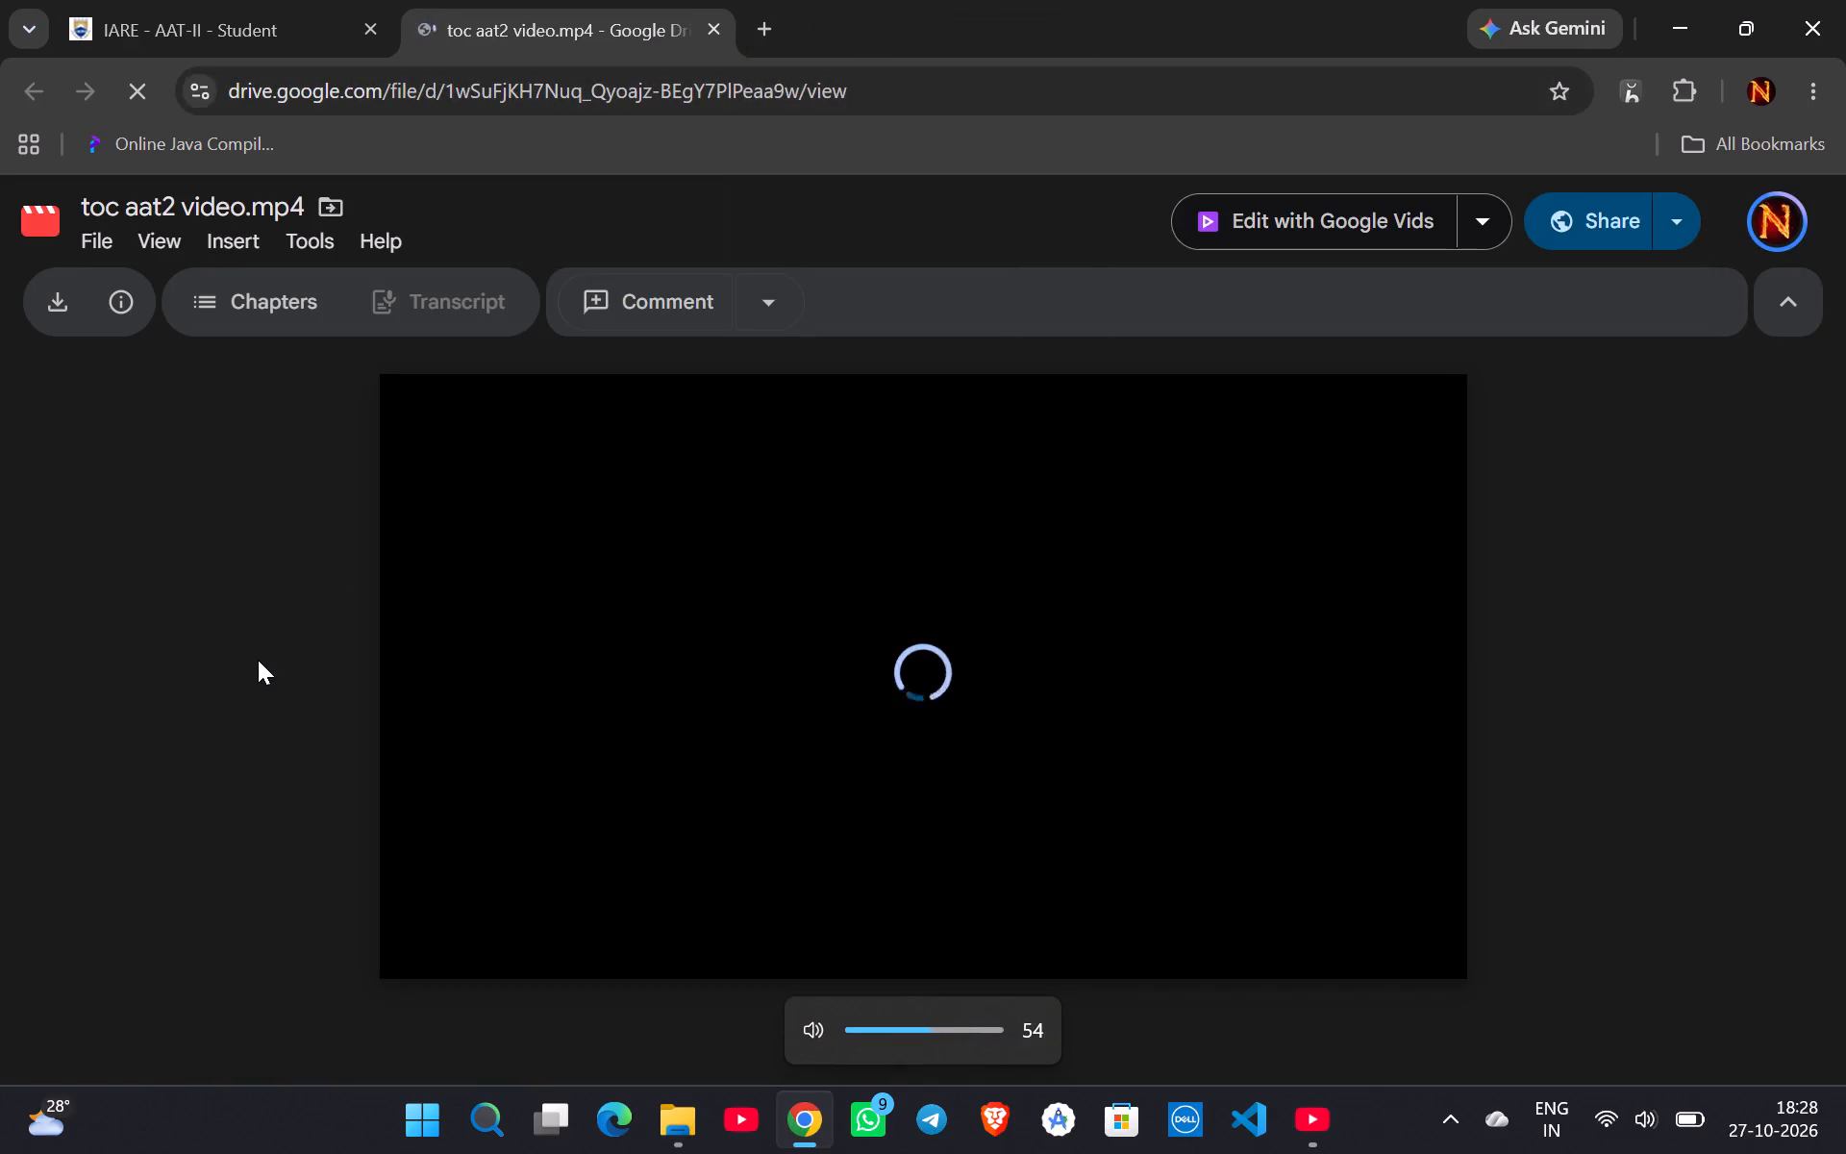
click(911, 664)
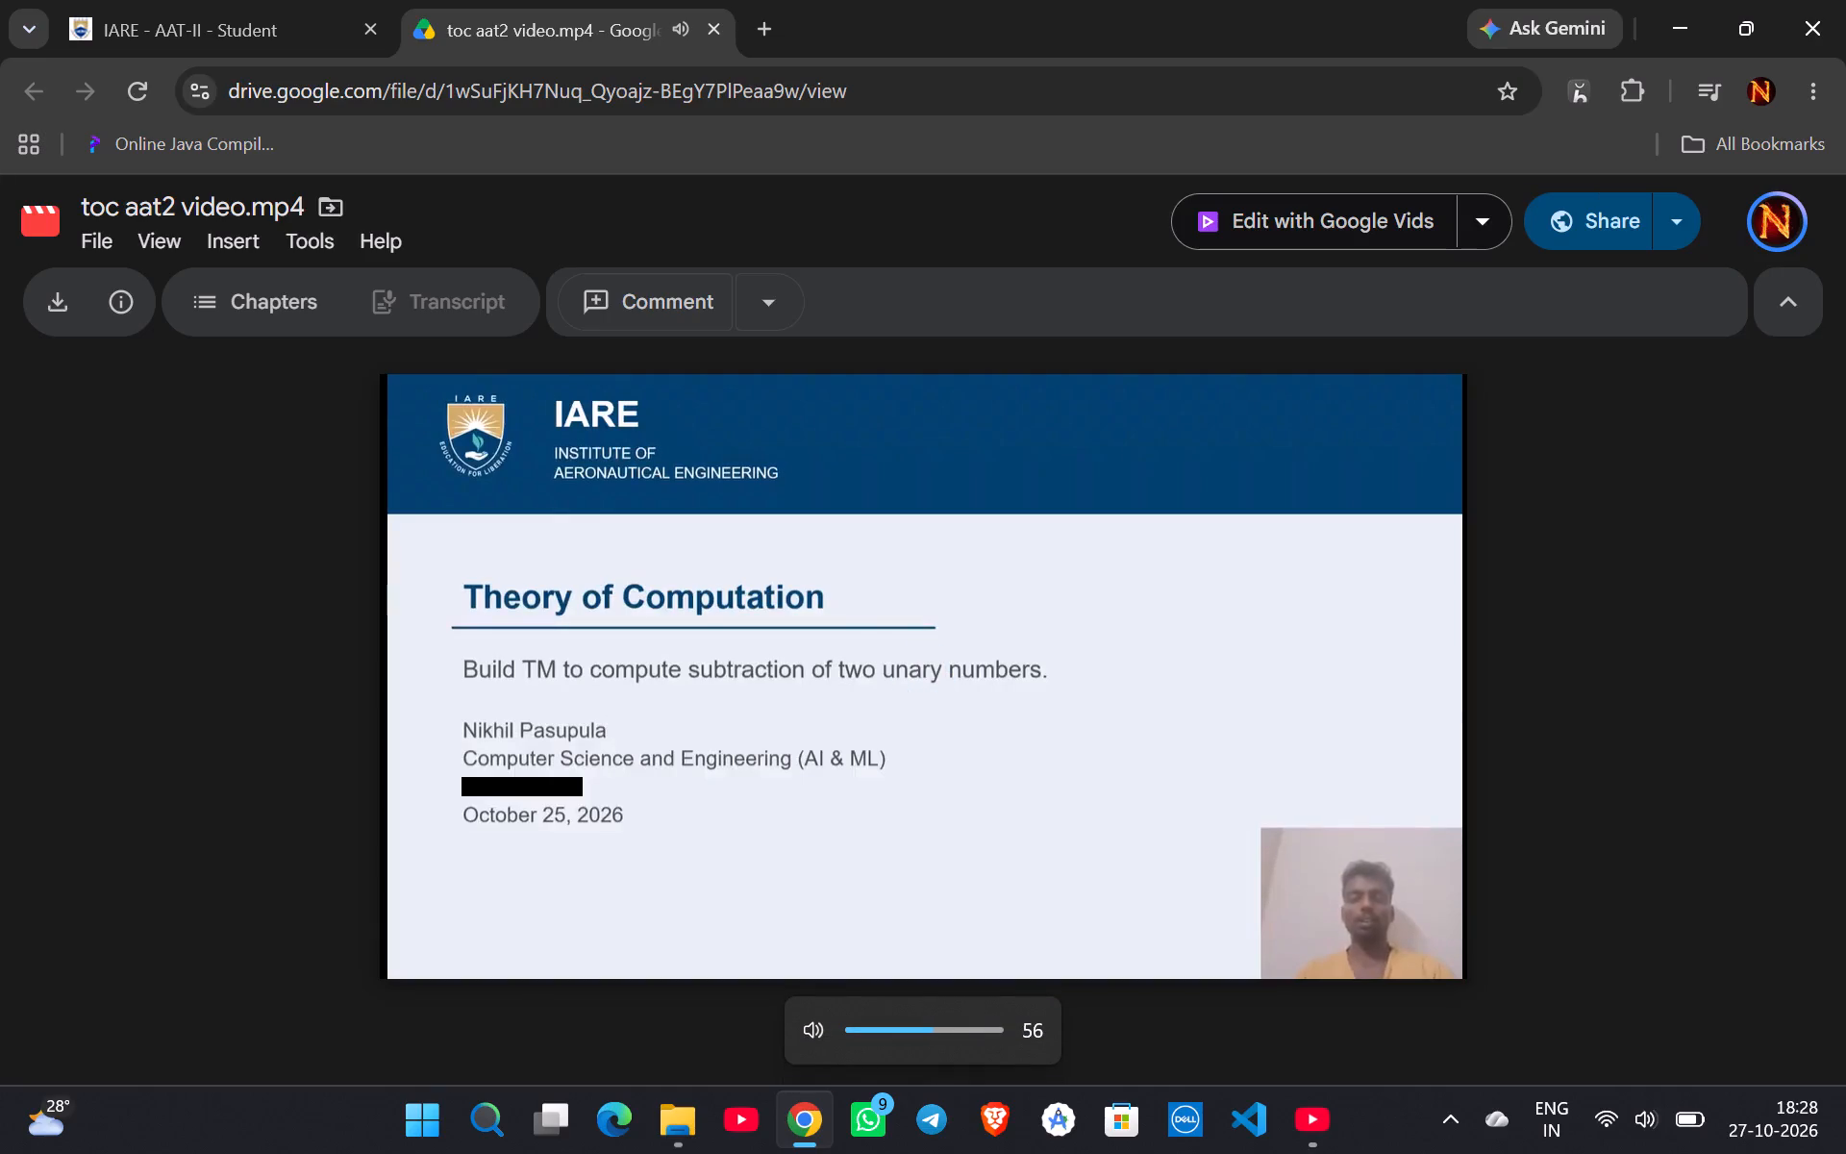
click(712, 28)
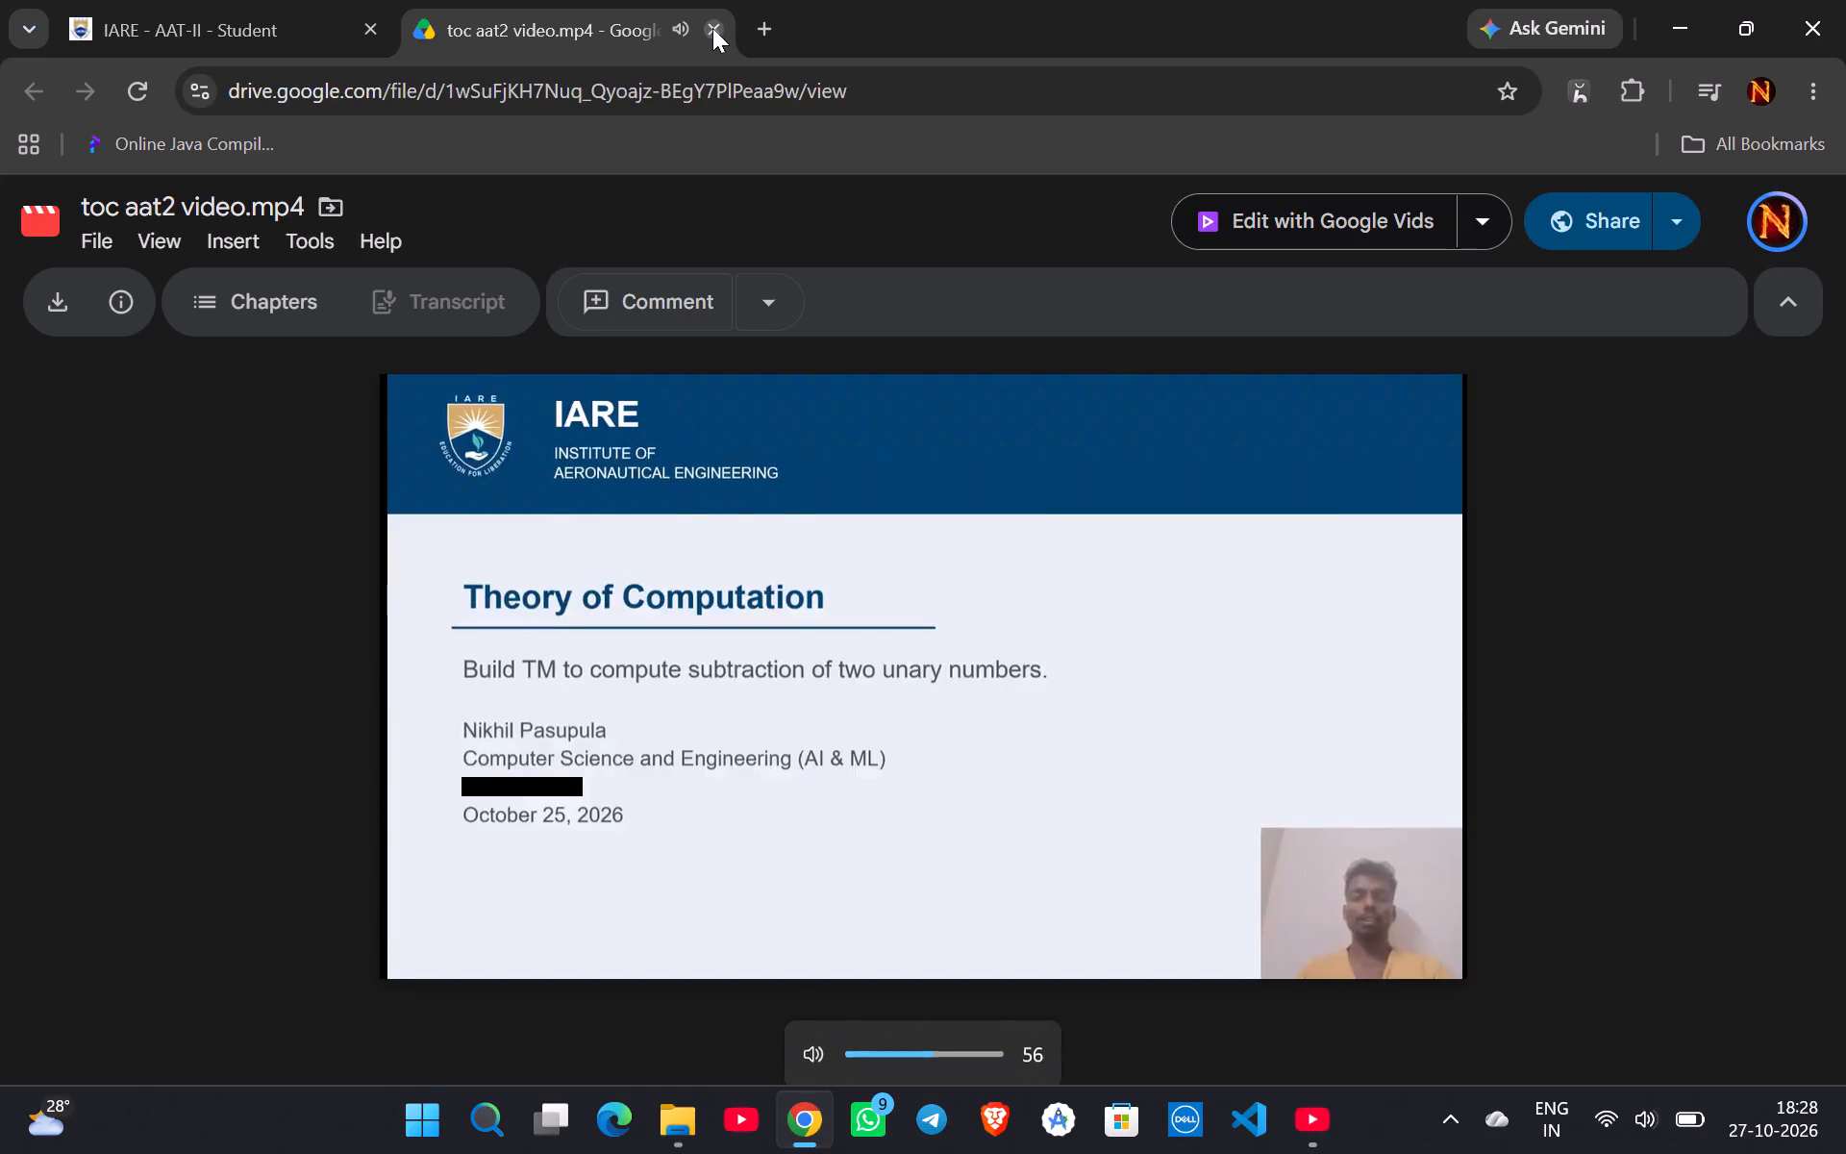
Get the ACSD15 Object Oriented Software Engineering submission, open its video link to check it, and return to the AAT-II page.
scroll(899, 489, up, 1)
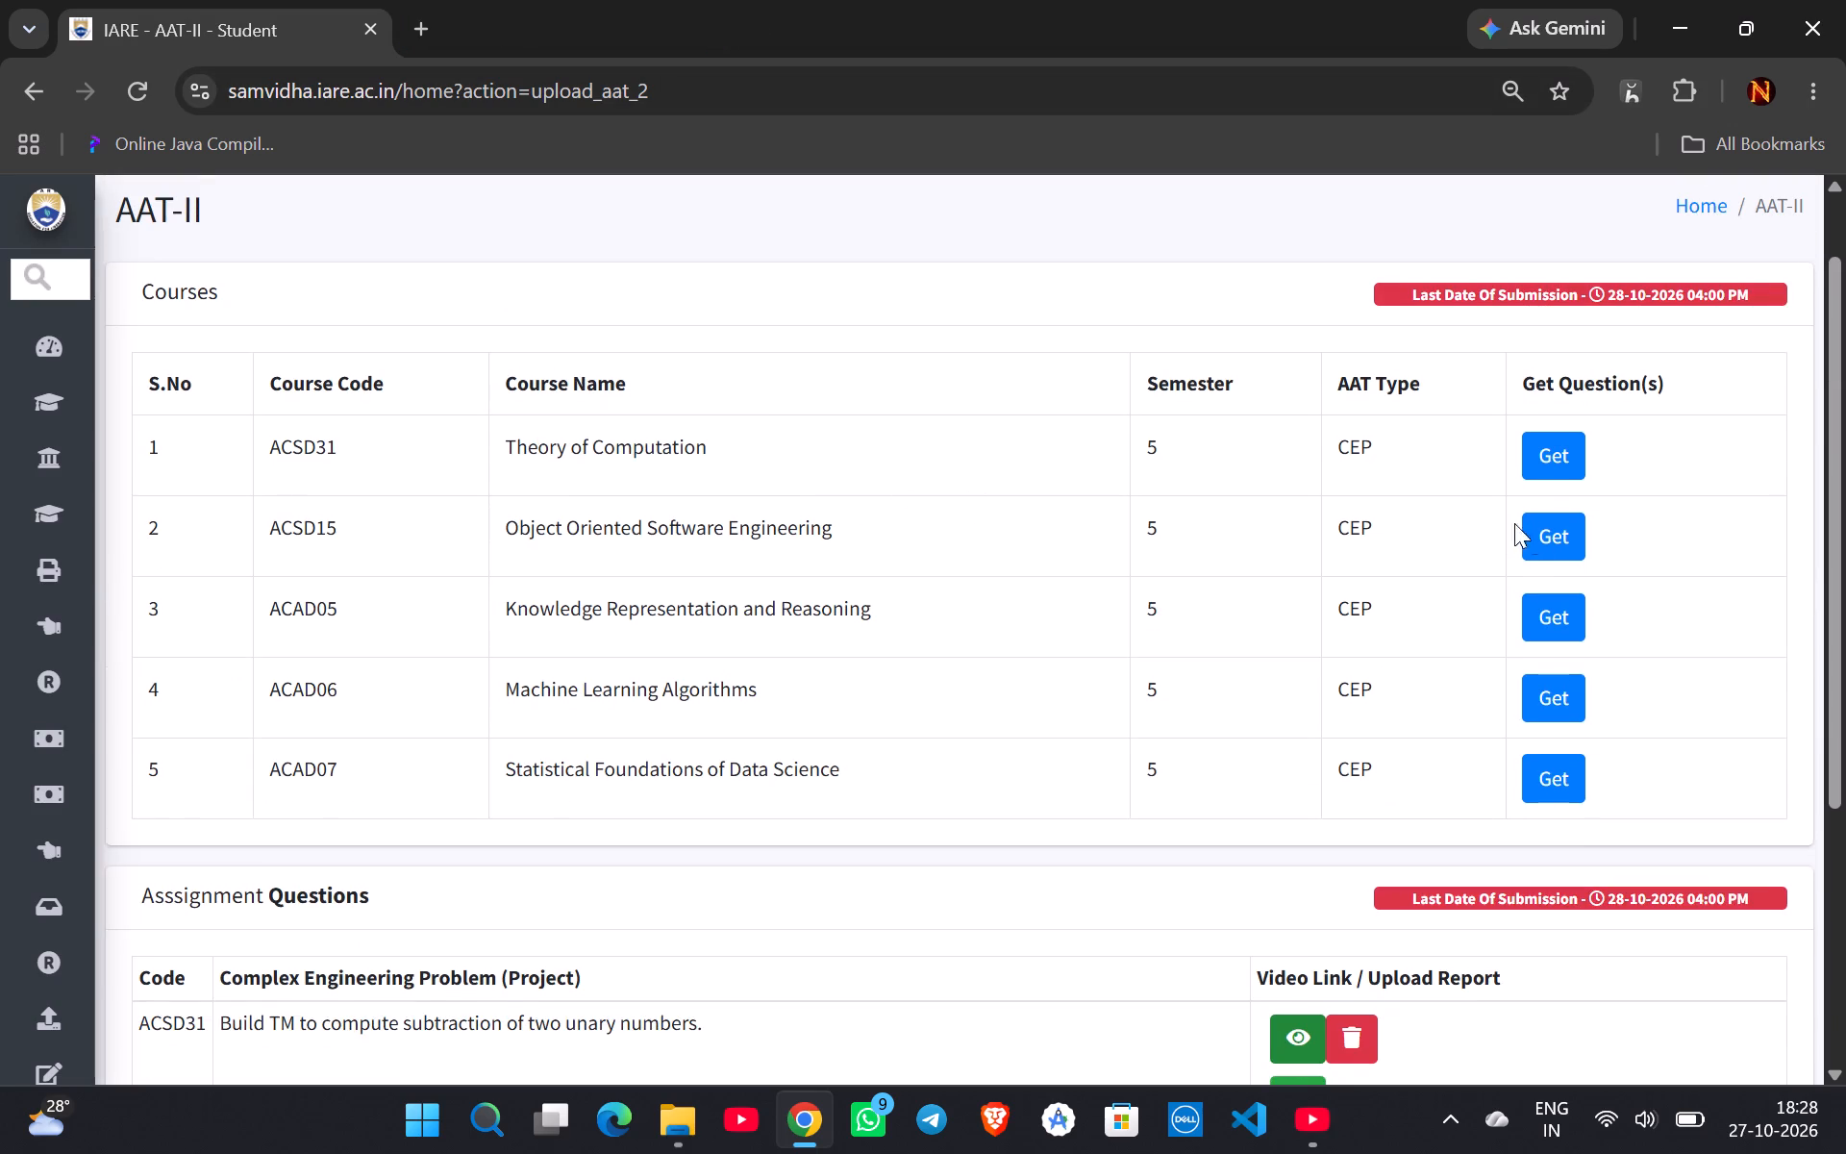
click(1548, 524)
click(942, 780)
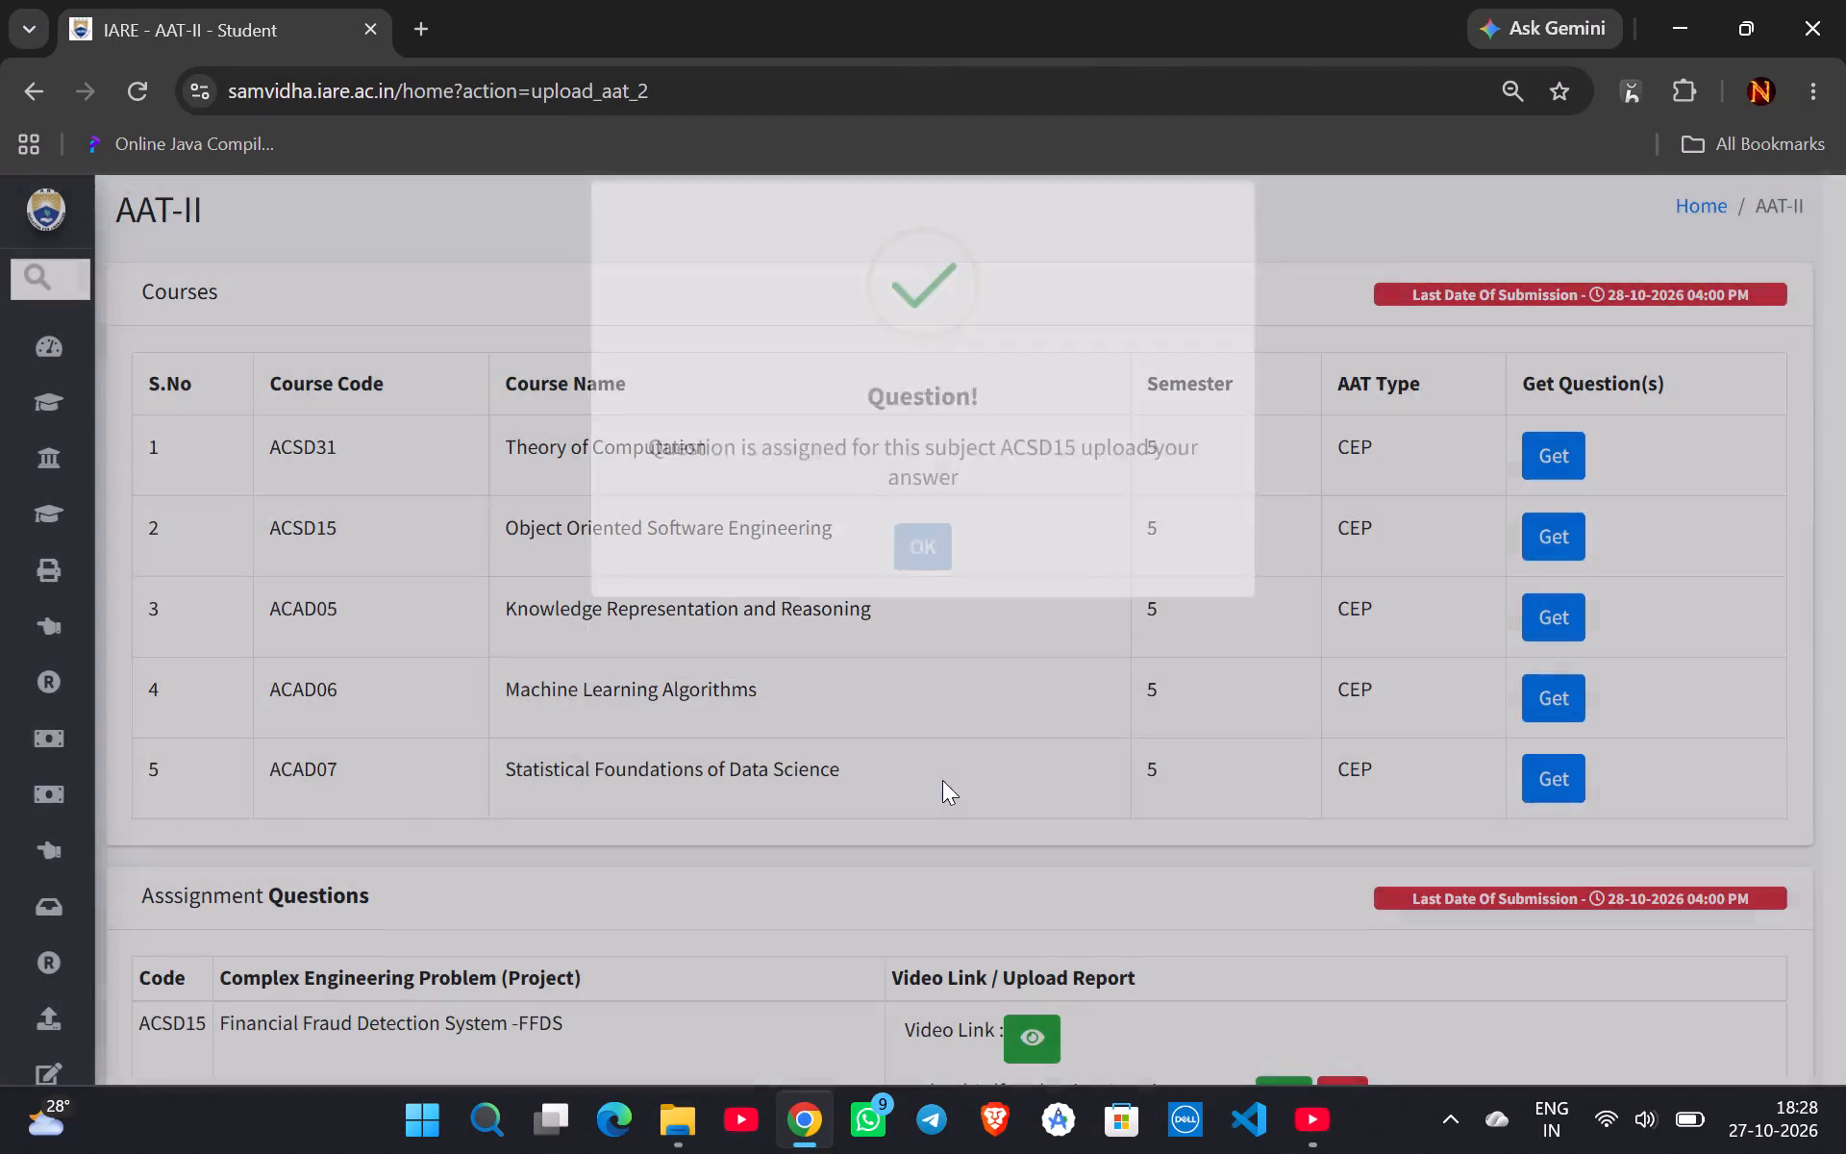
scroll(942, 780, down, 5)
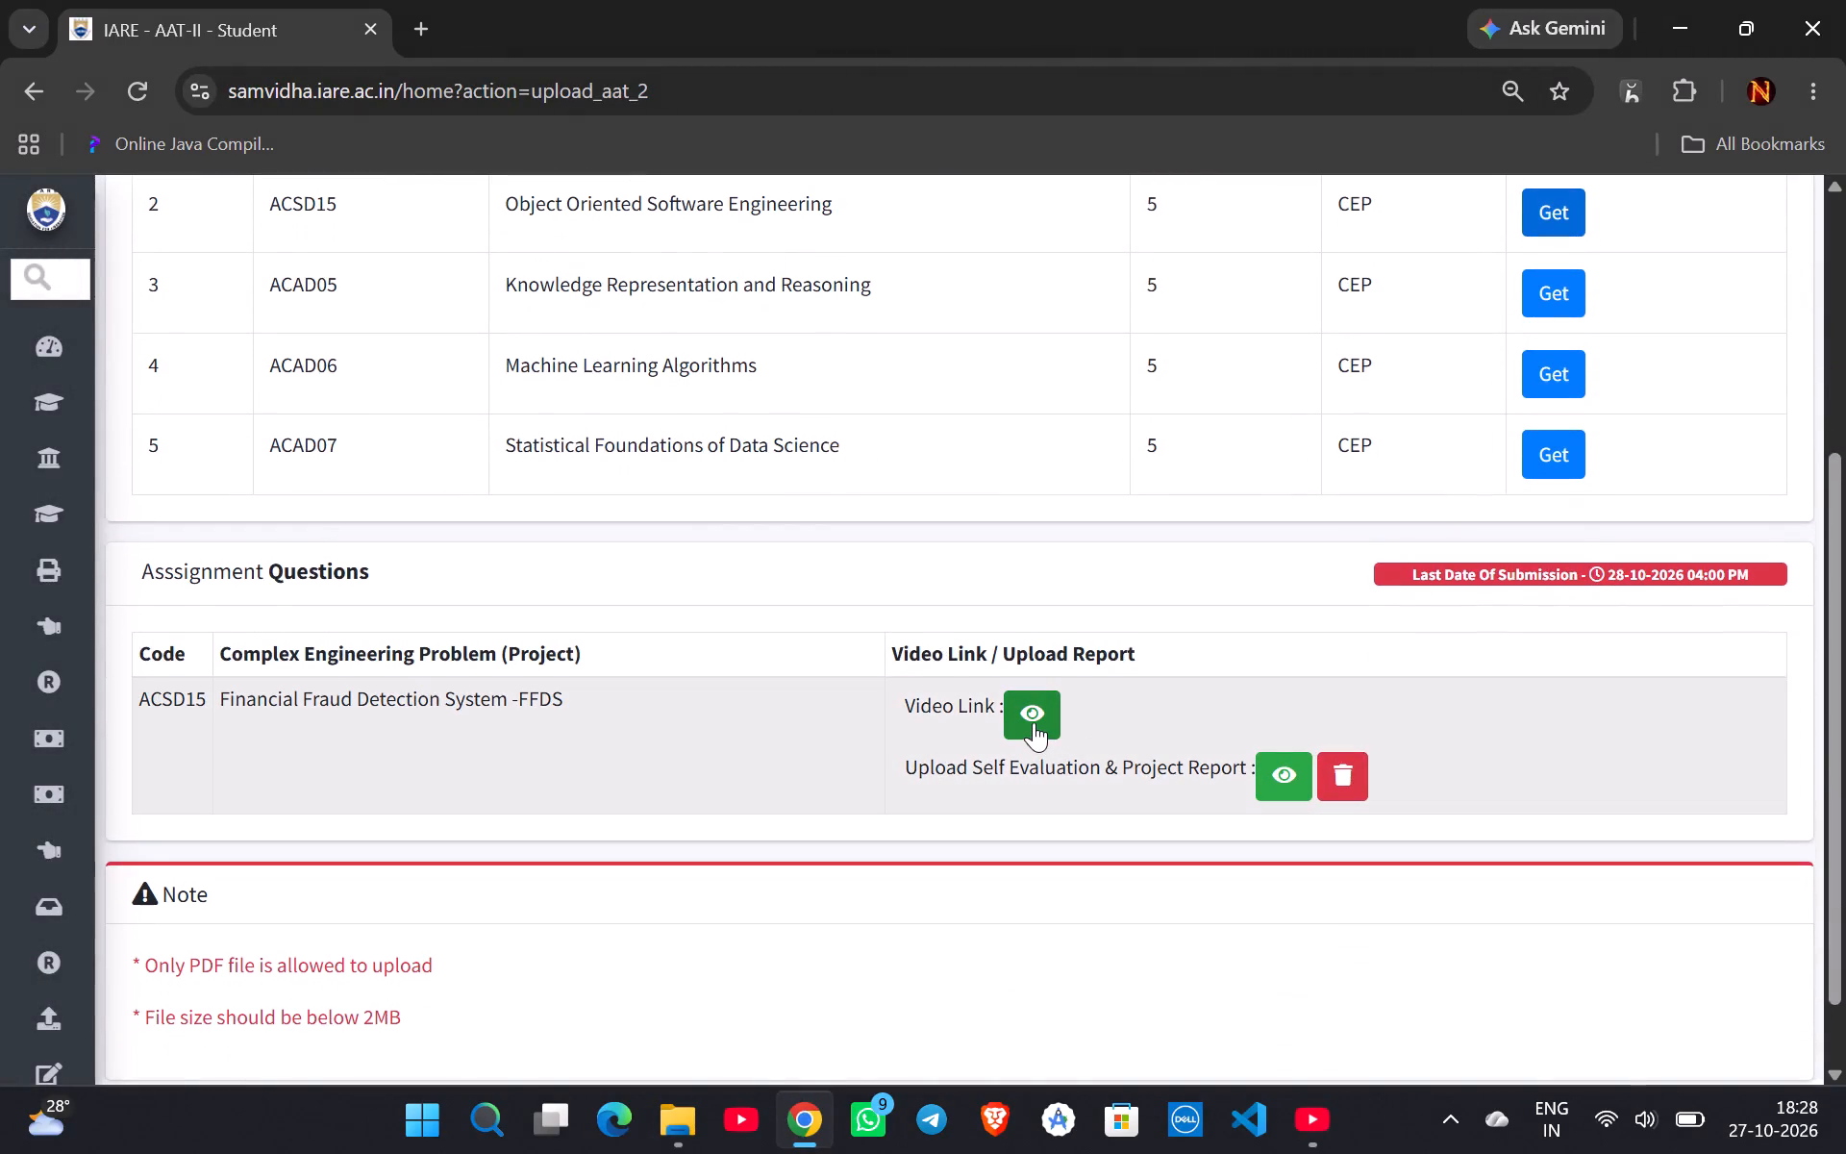
click(1034, 722)
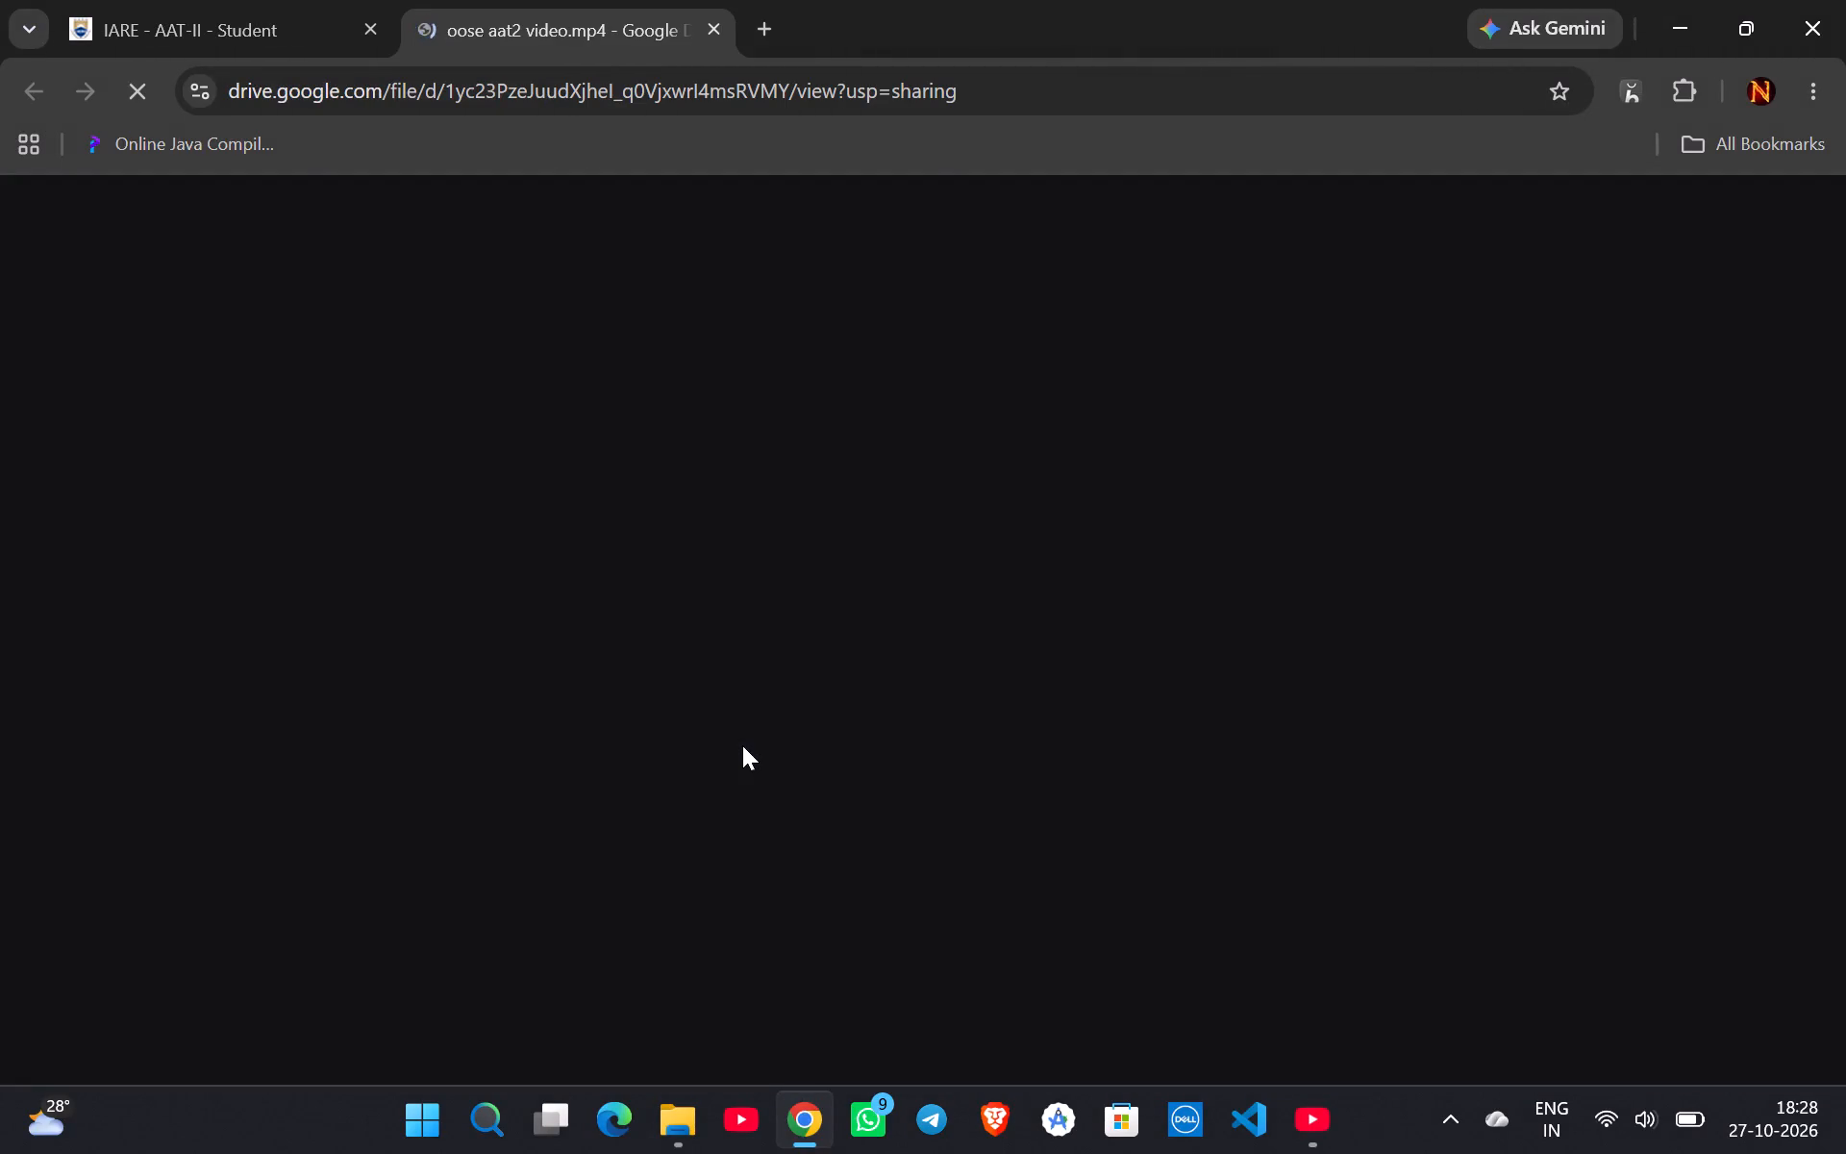
click(299, 0)
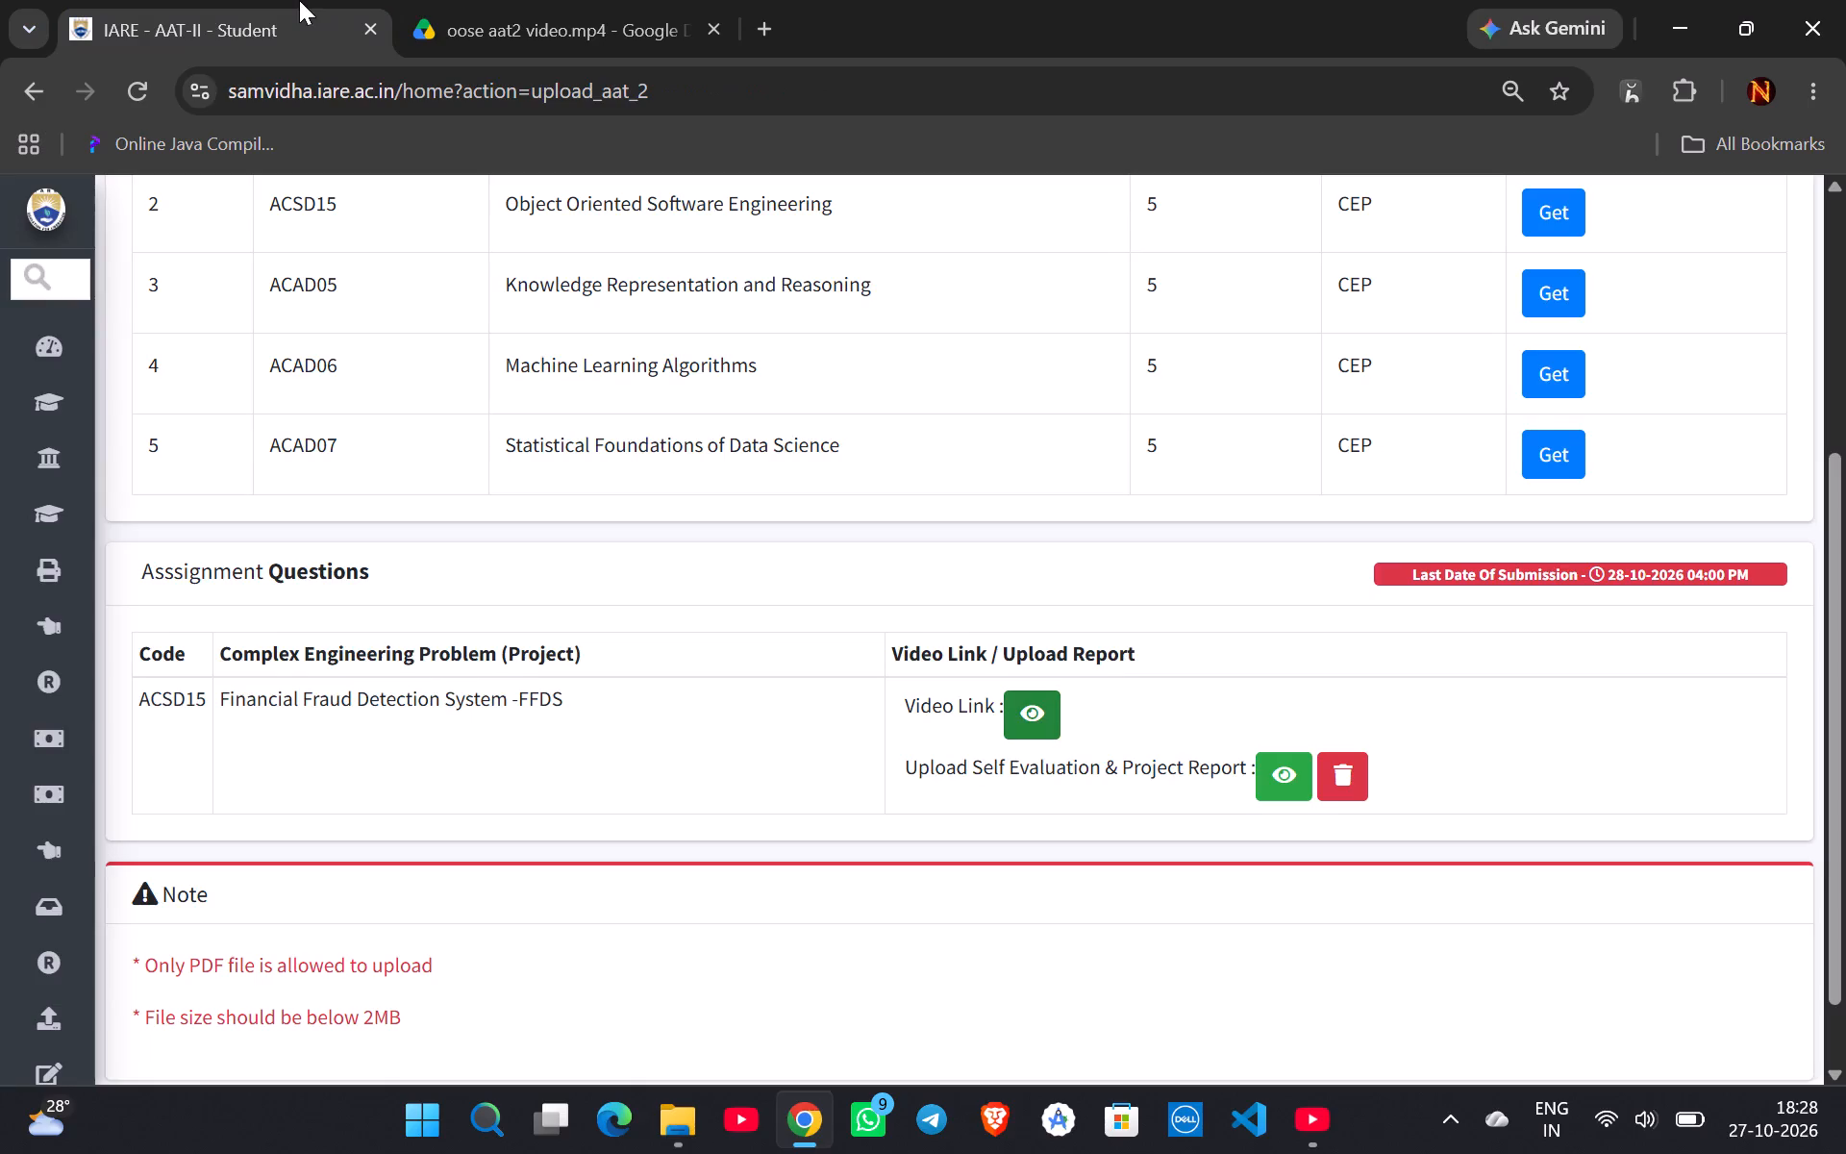
Play the ACSD15 video "oose aat2 video.mp4" with sound on to check it, and close it.
scroll(496, 695, up, 2)
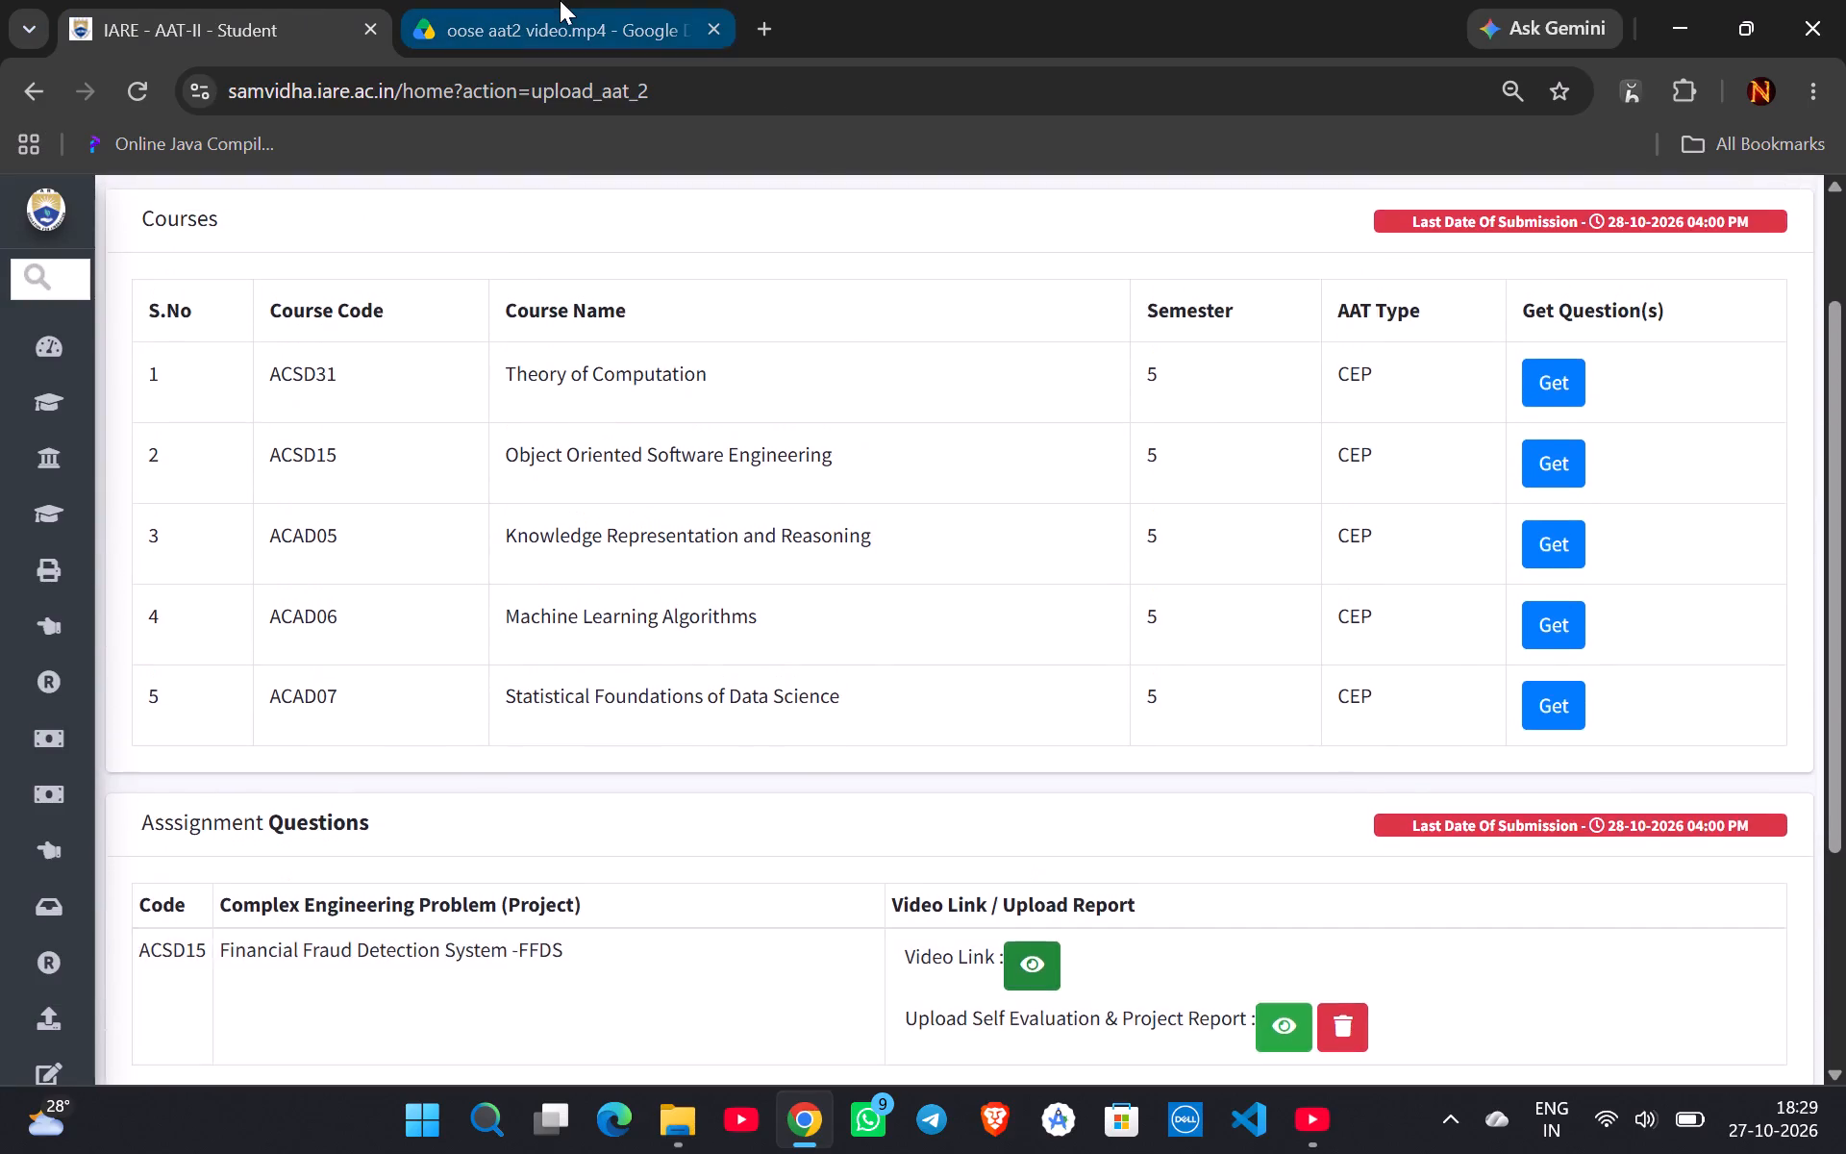
click(560, 0)
click(476, 920)
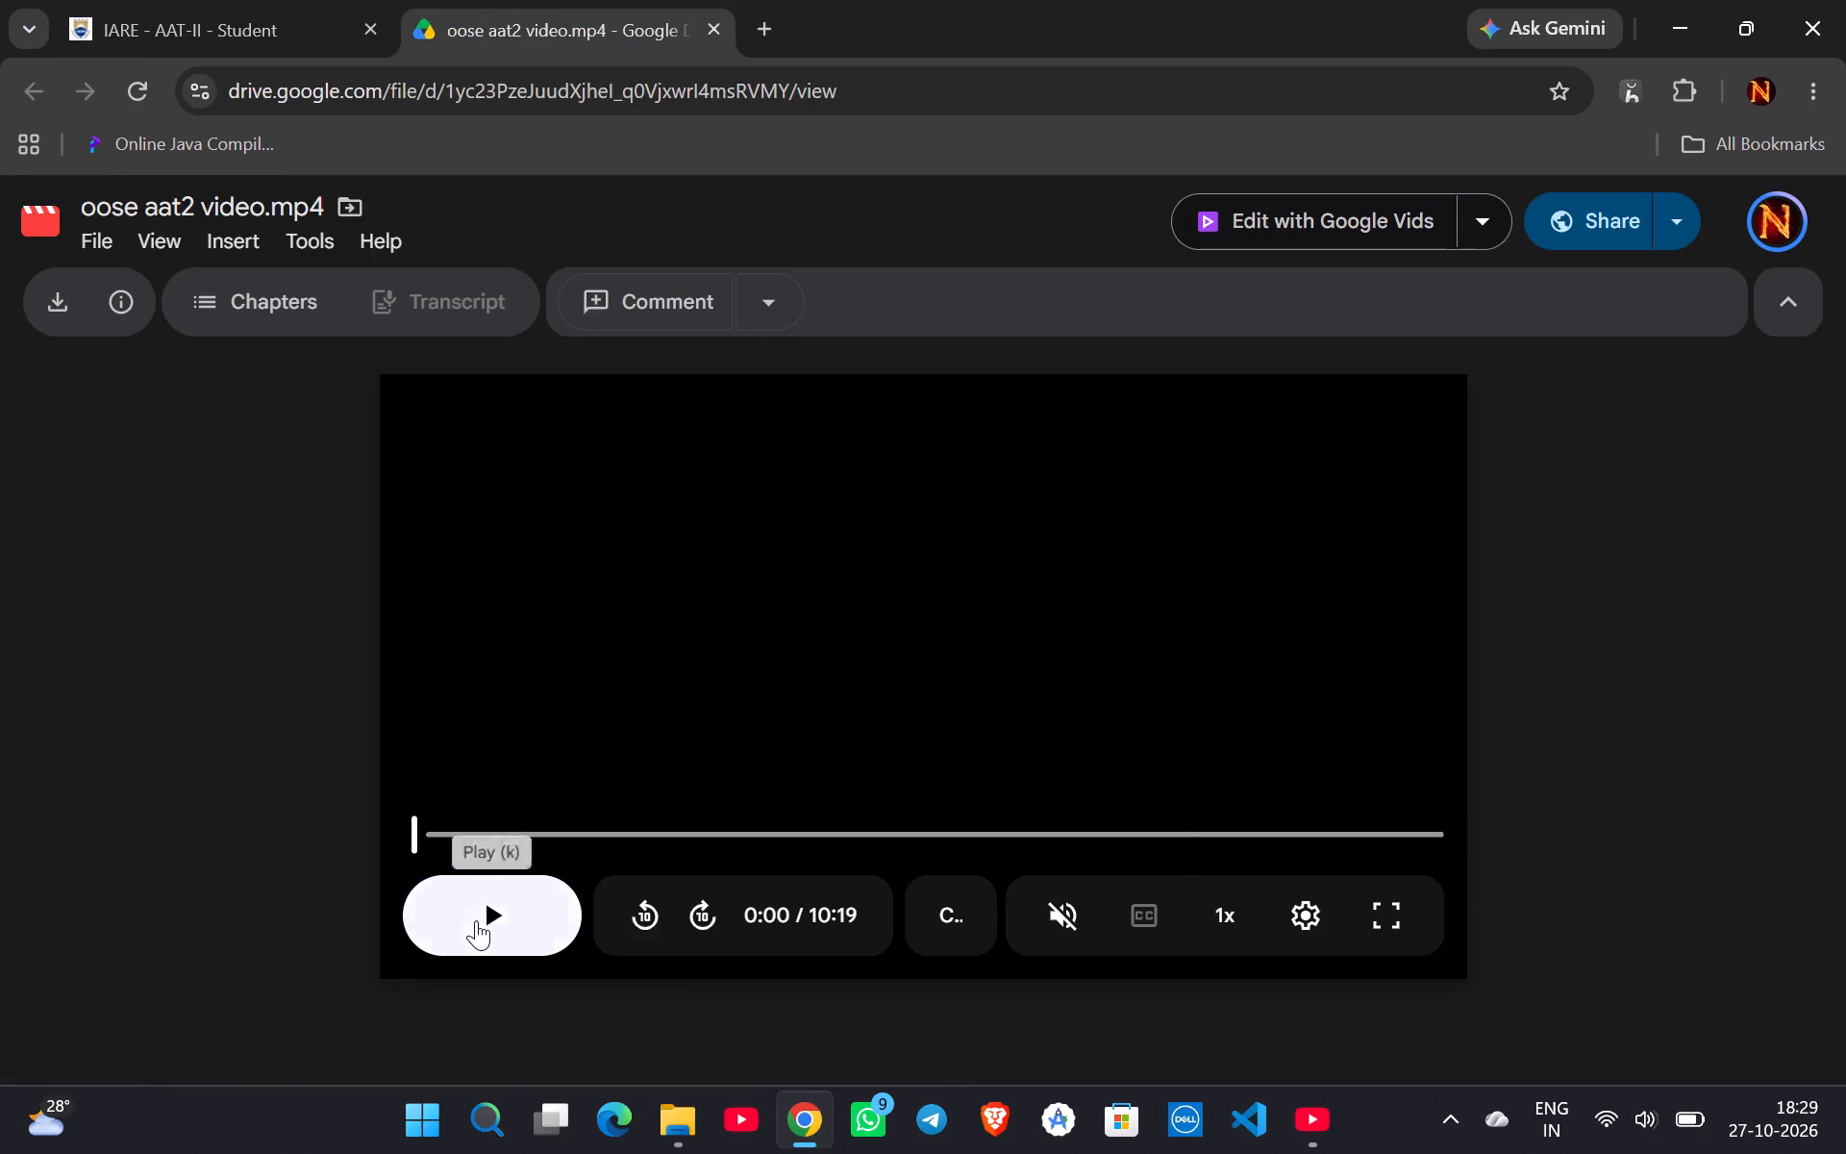
key(Right)
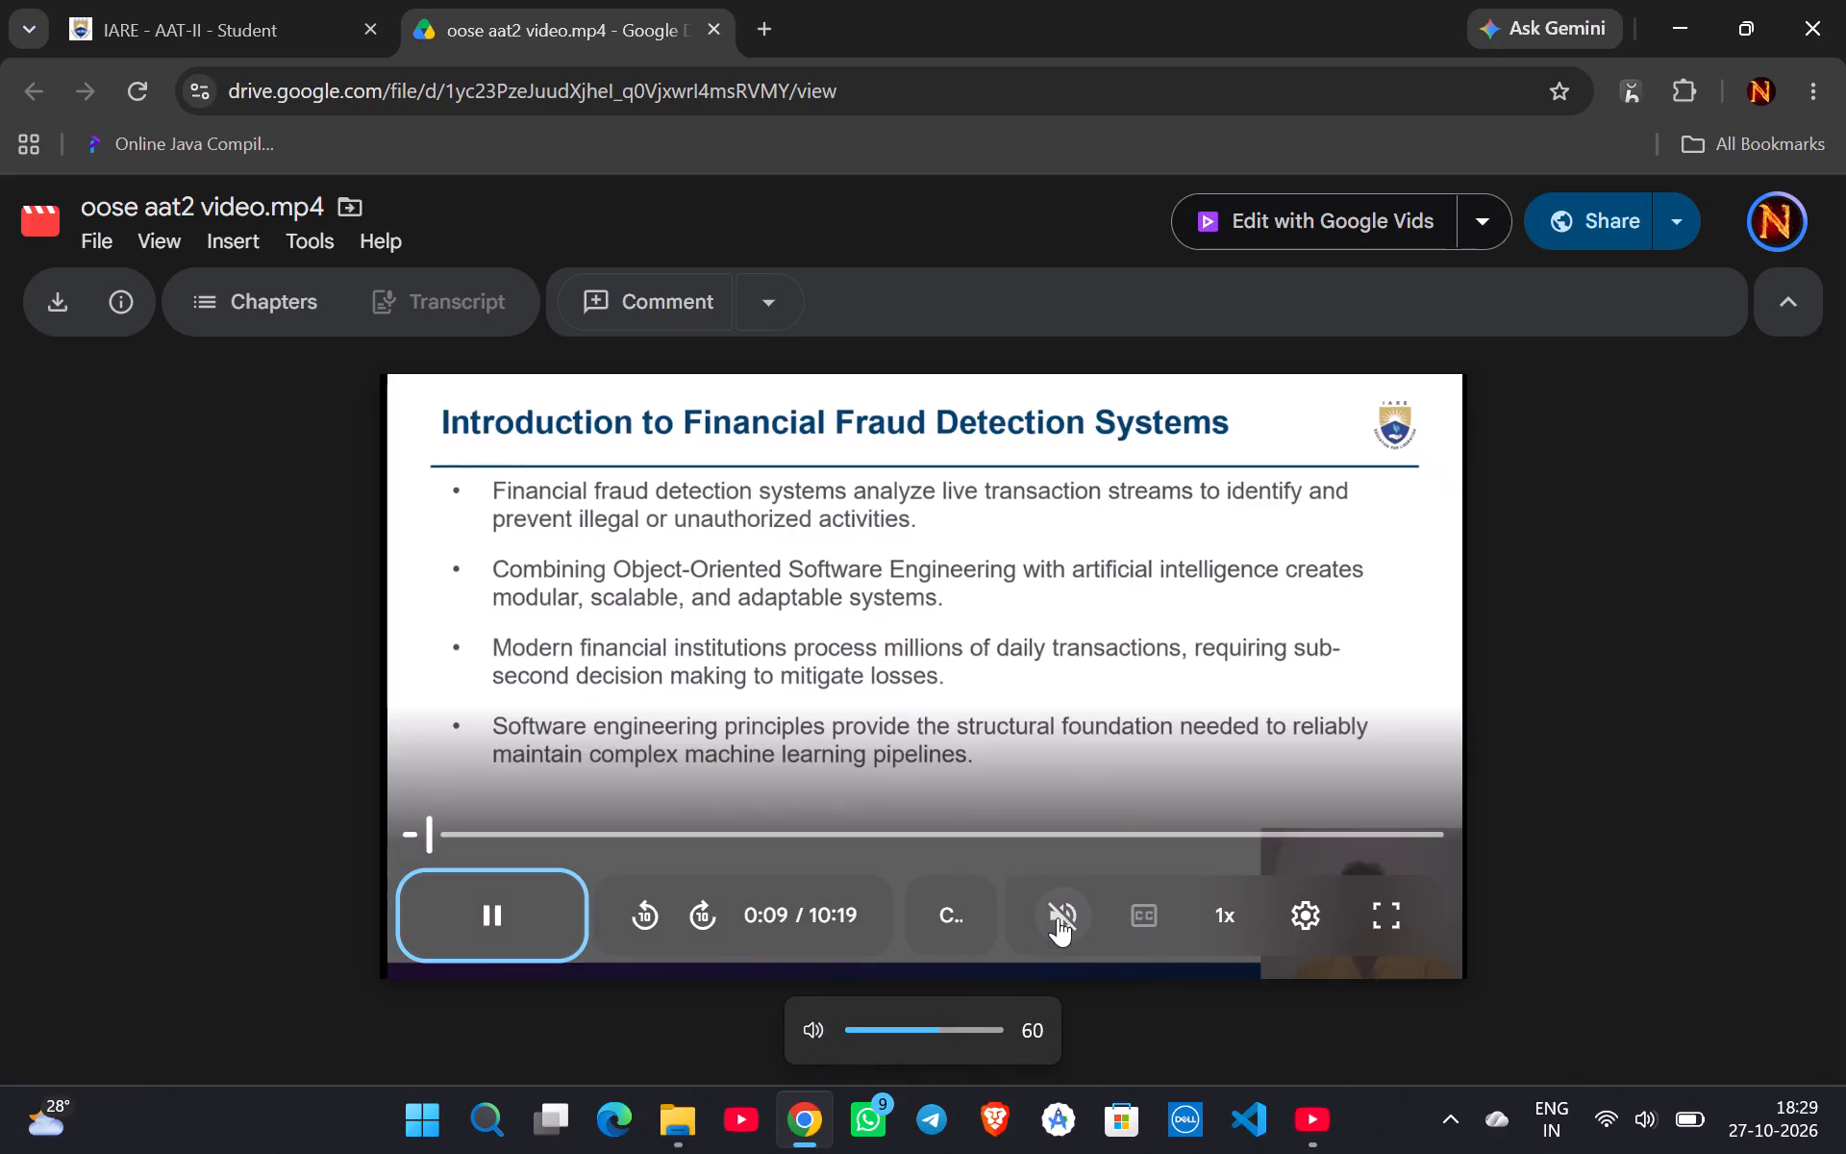
click(1058, 917)
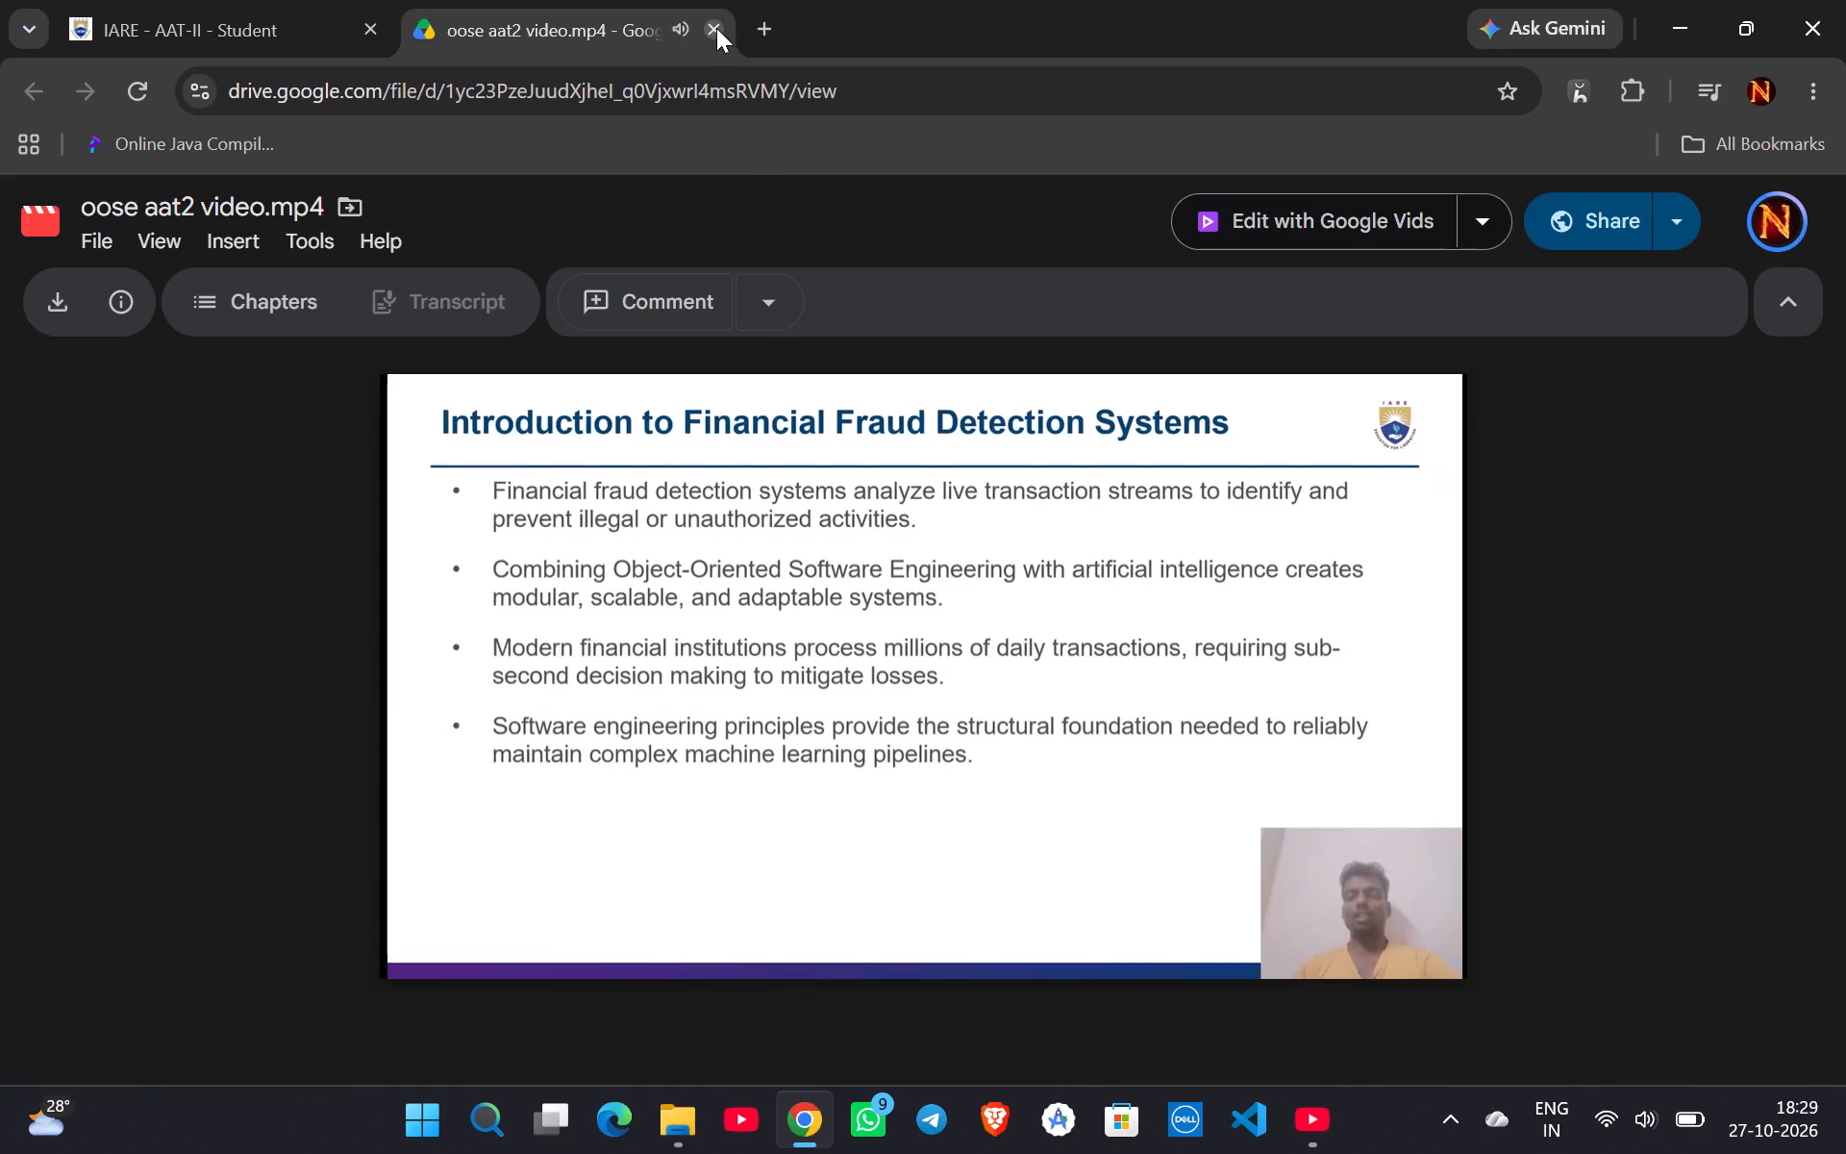
click(716, 28)
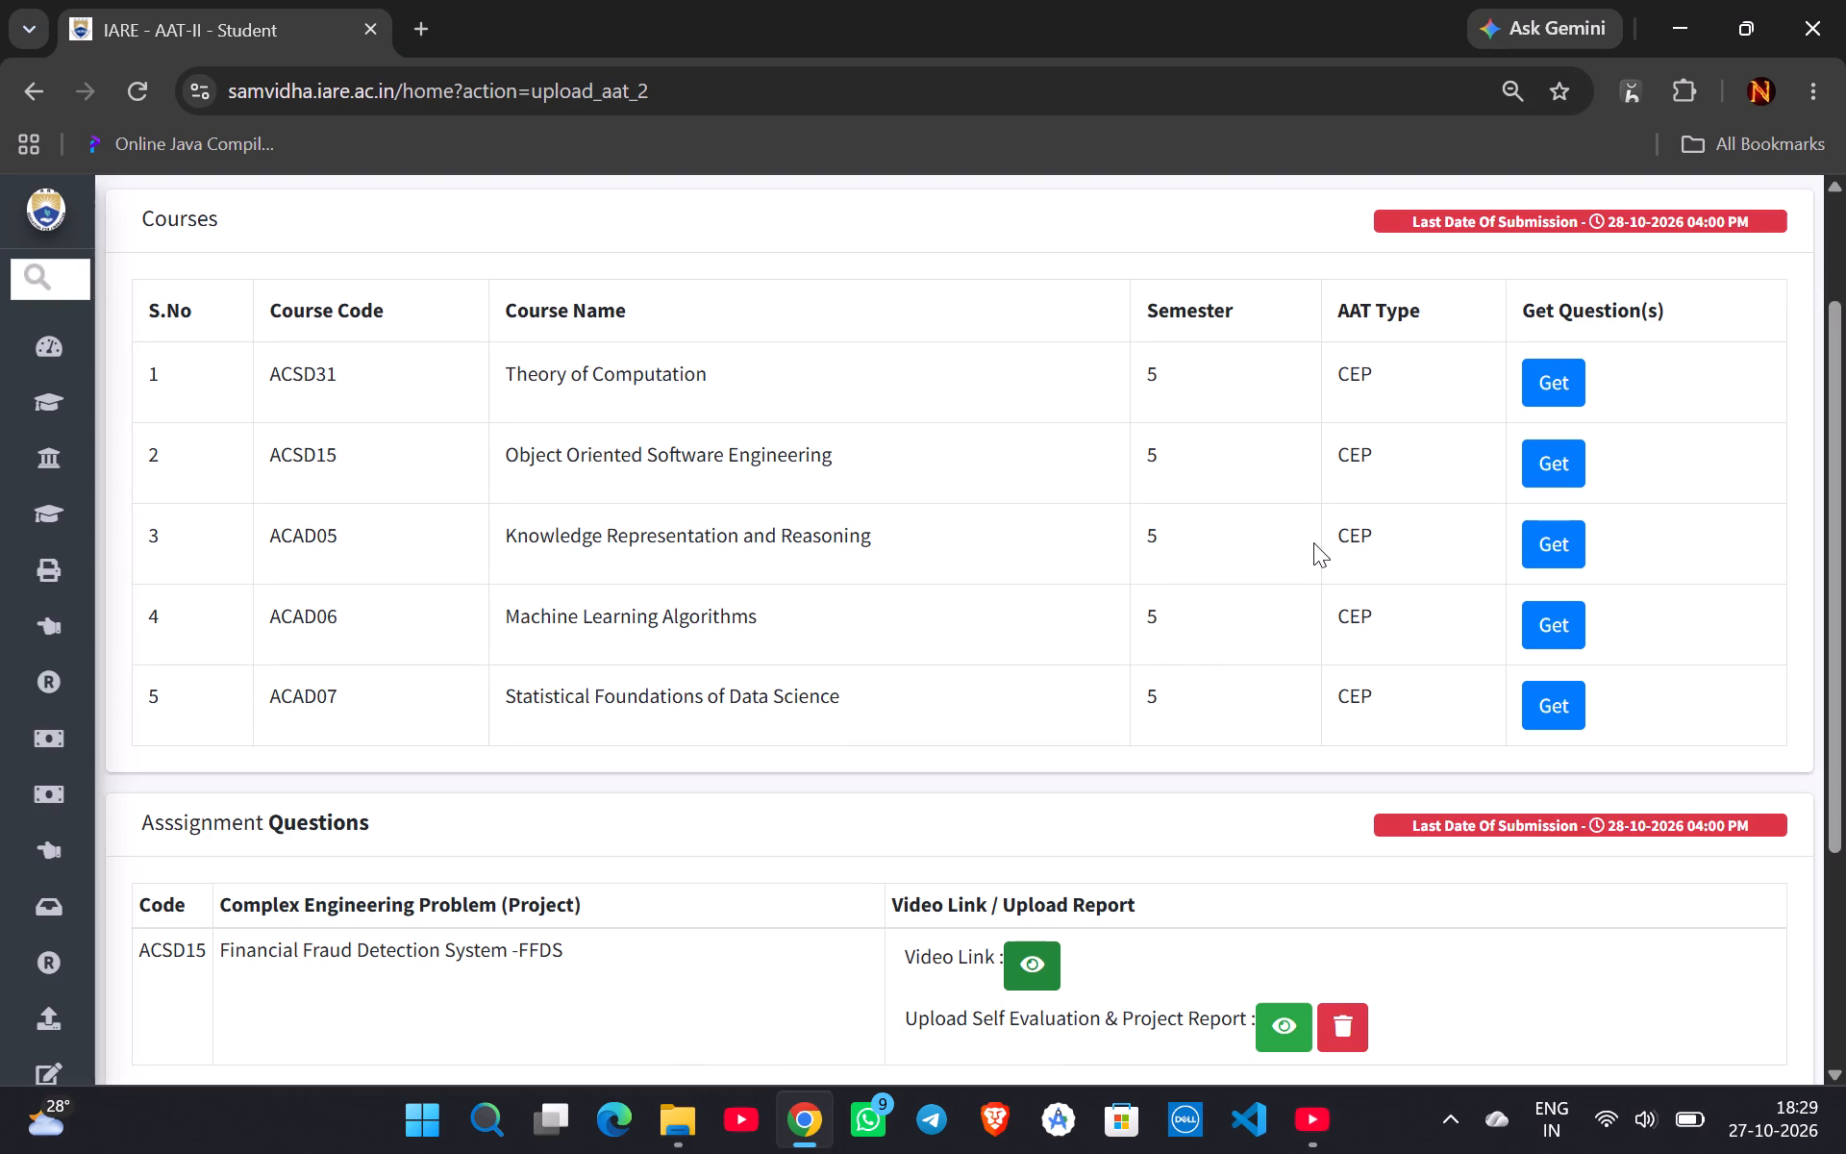
Get the ACAD05 Knowledge Representation and Reasoning submission, open its video link to check playback, and close the video.
click(1571, 539)
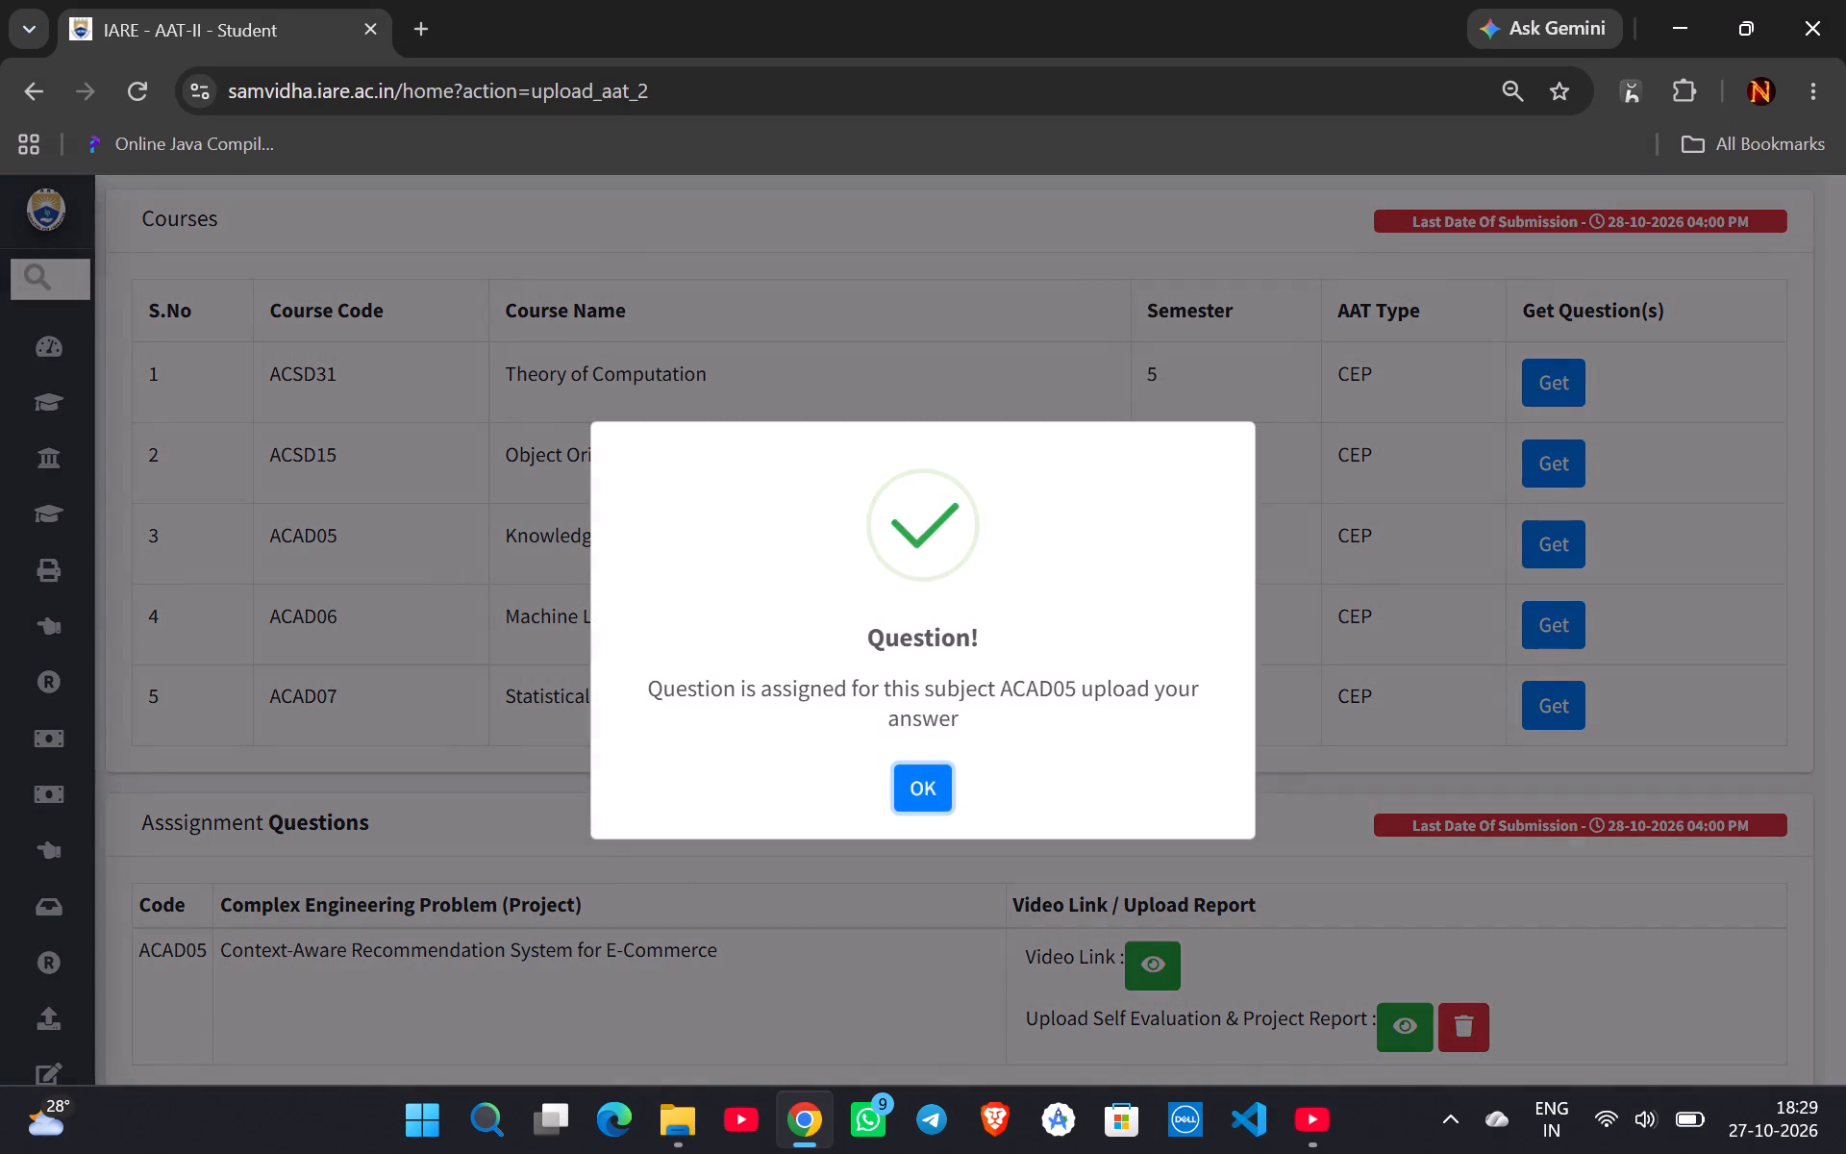
click(932, 793)
scroll(932, 793, down, 3)
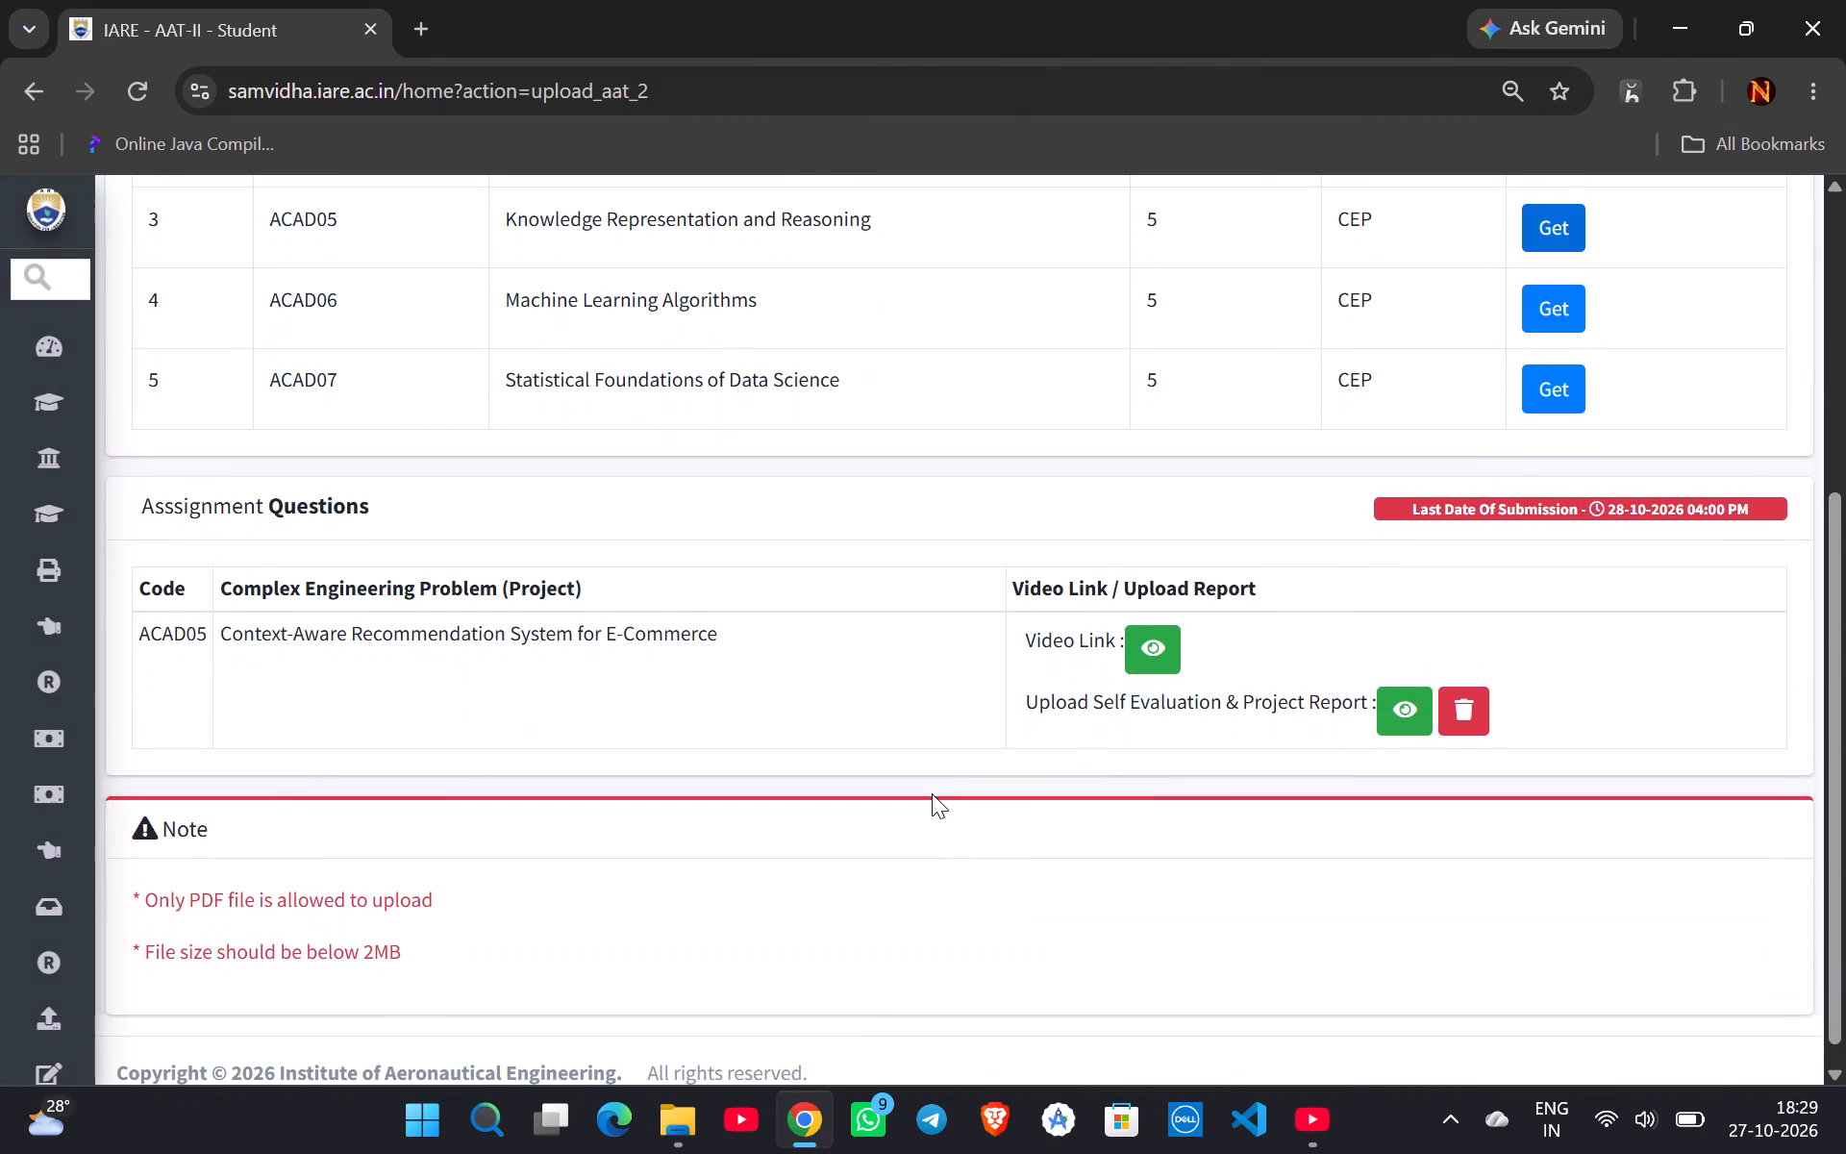
click(1148, 656)
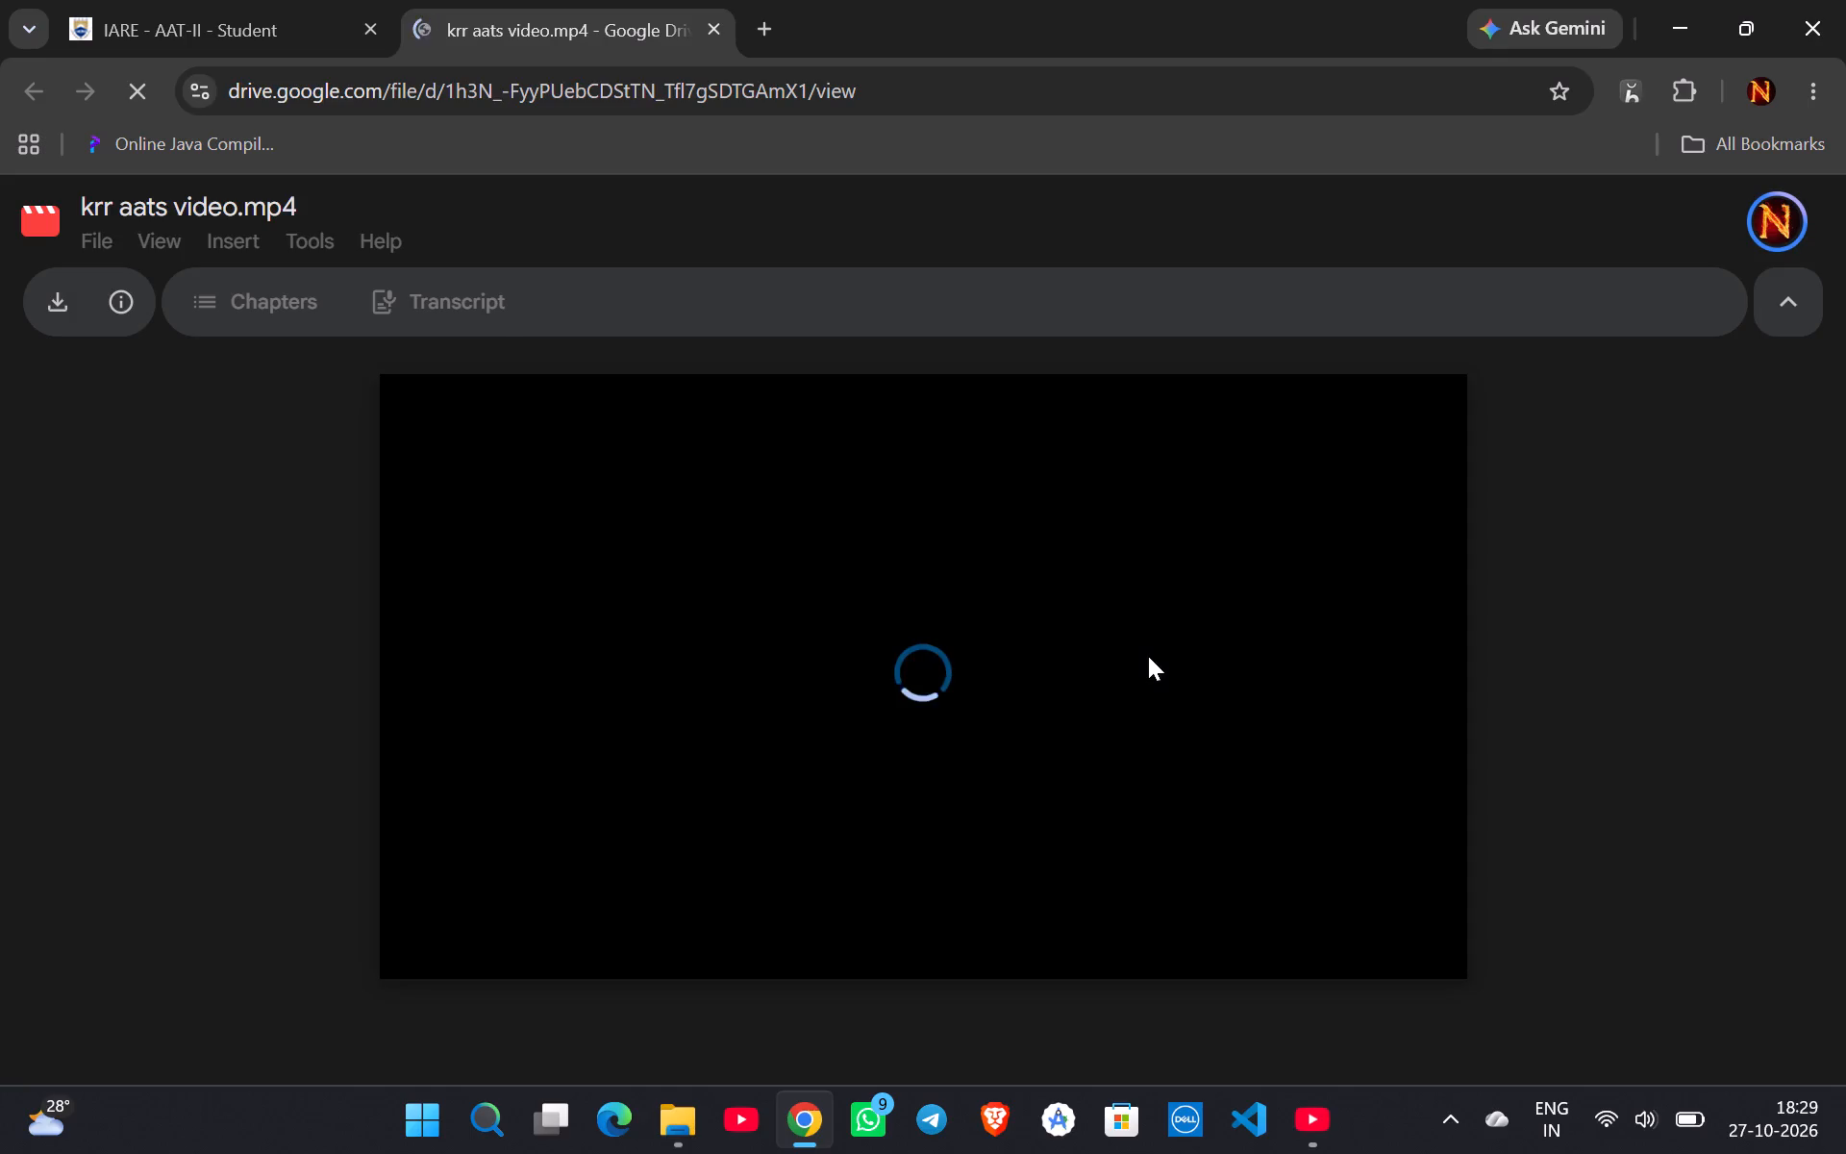
click(924, 666)
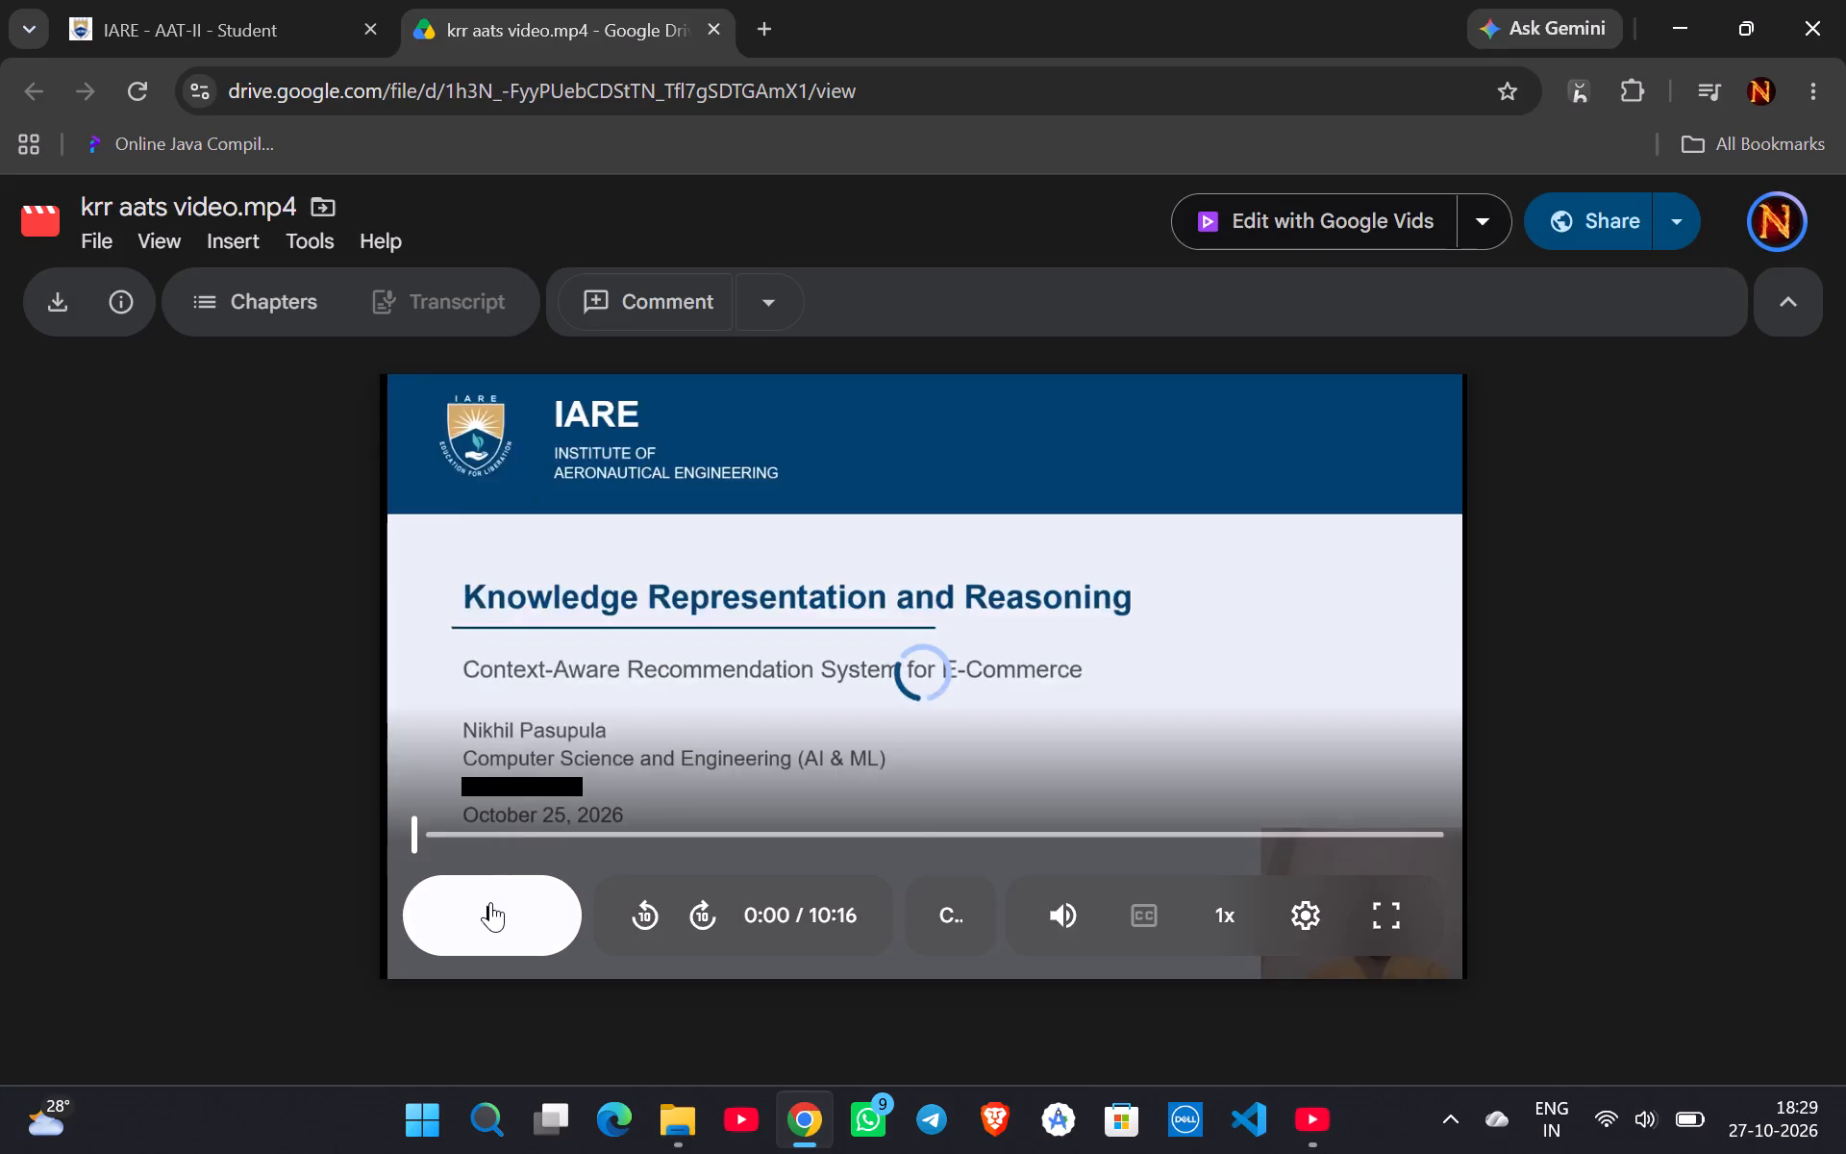
click(490, 902)
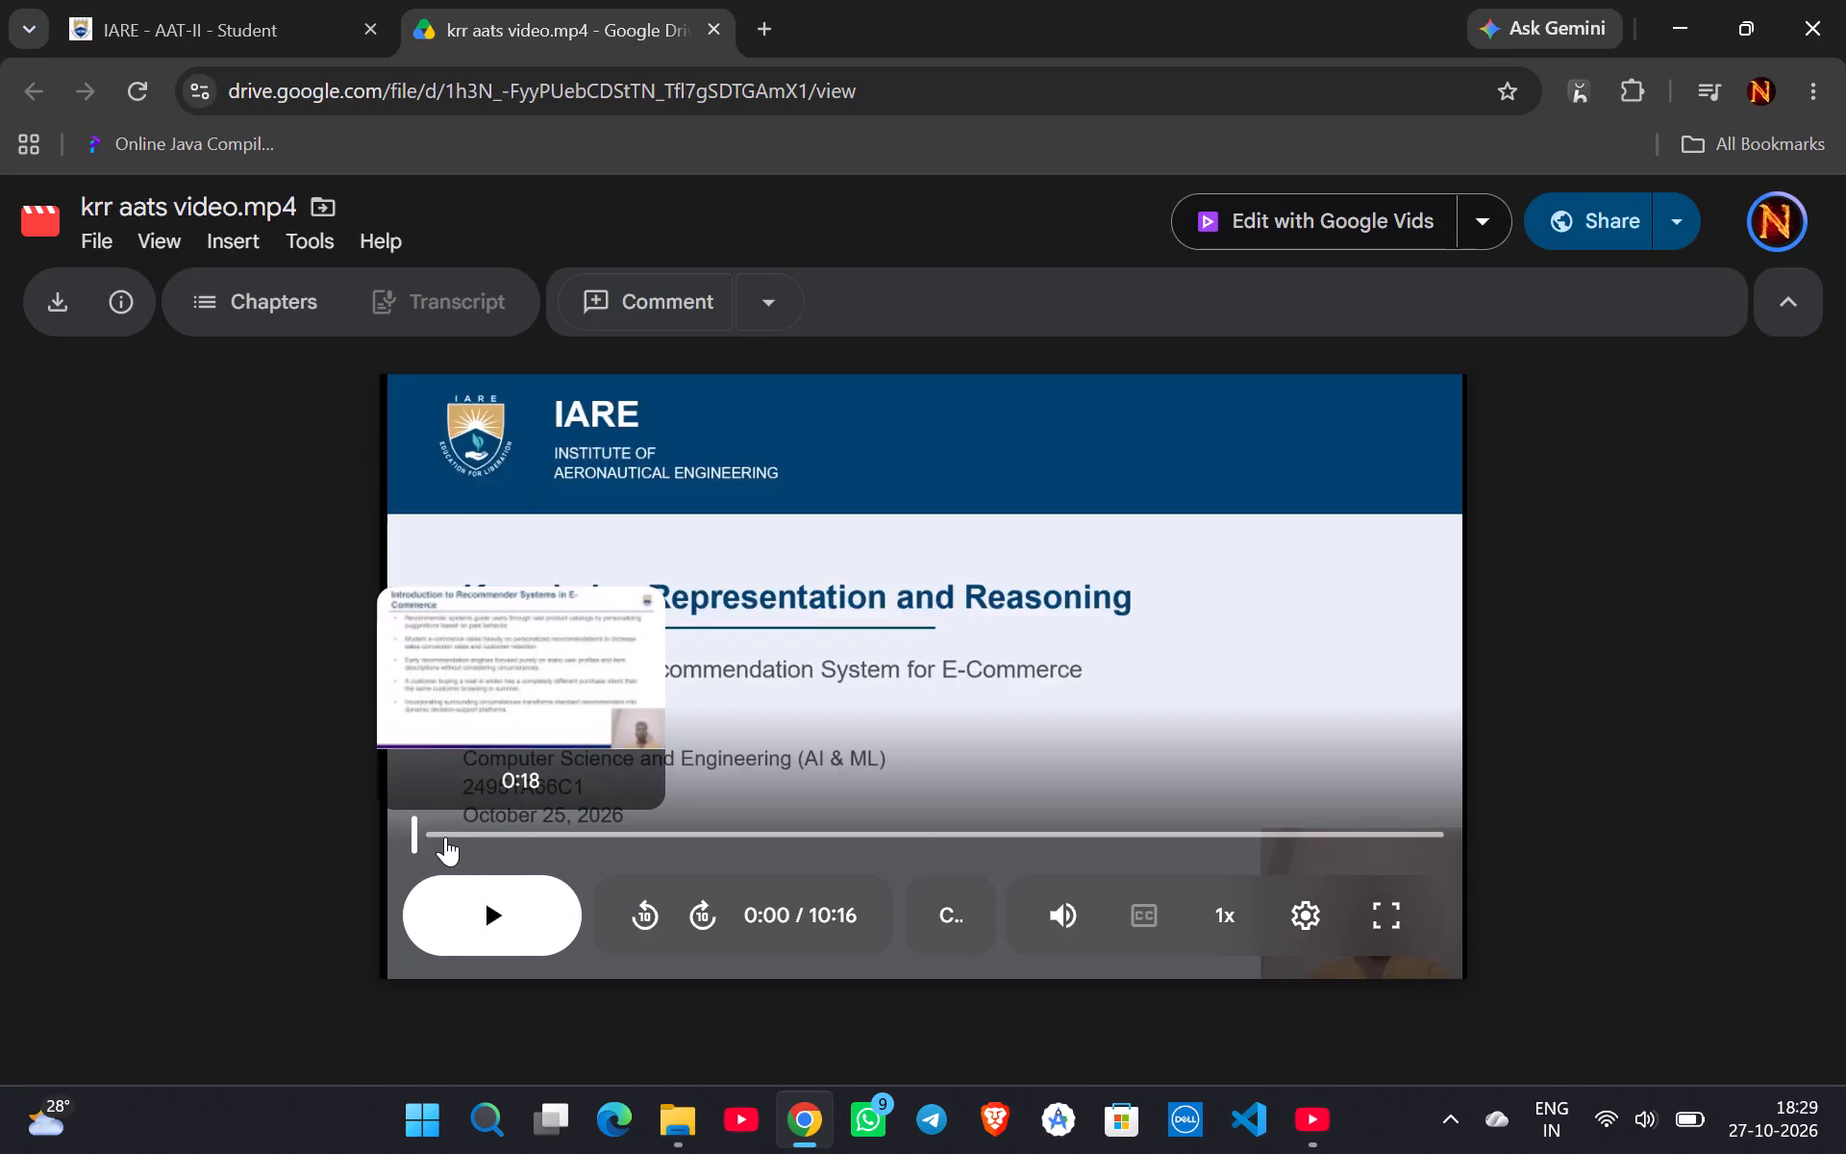
key(Right)
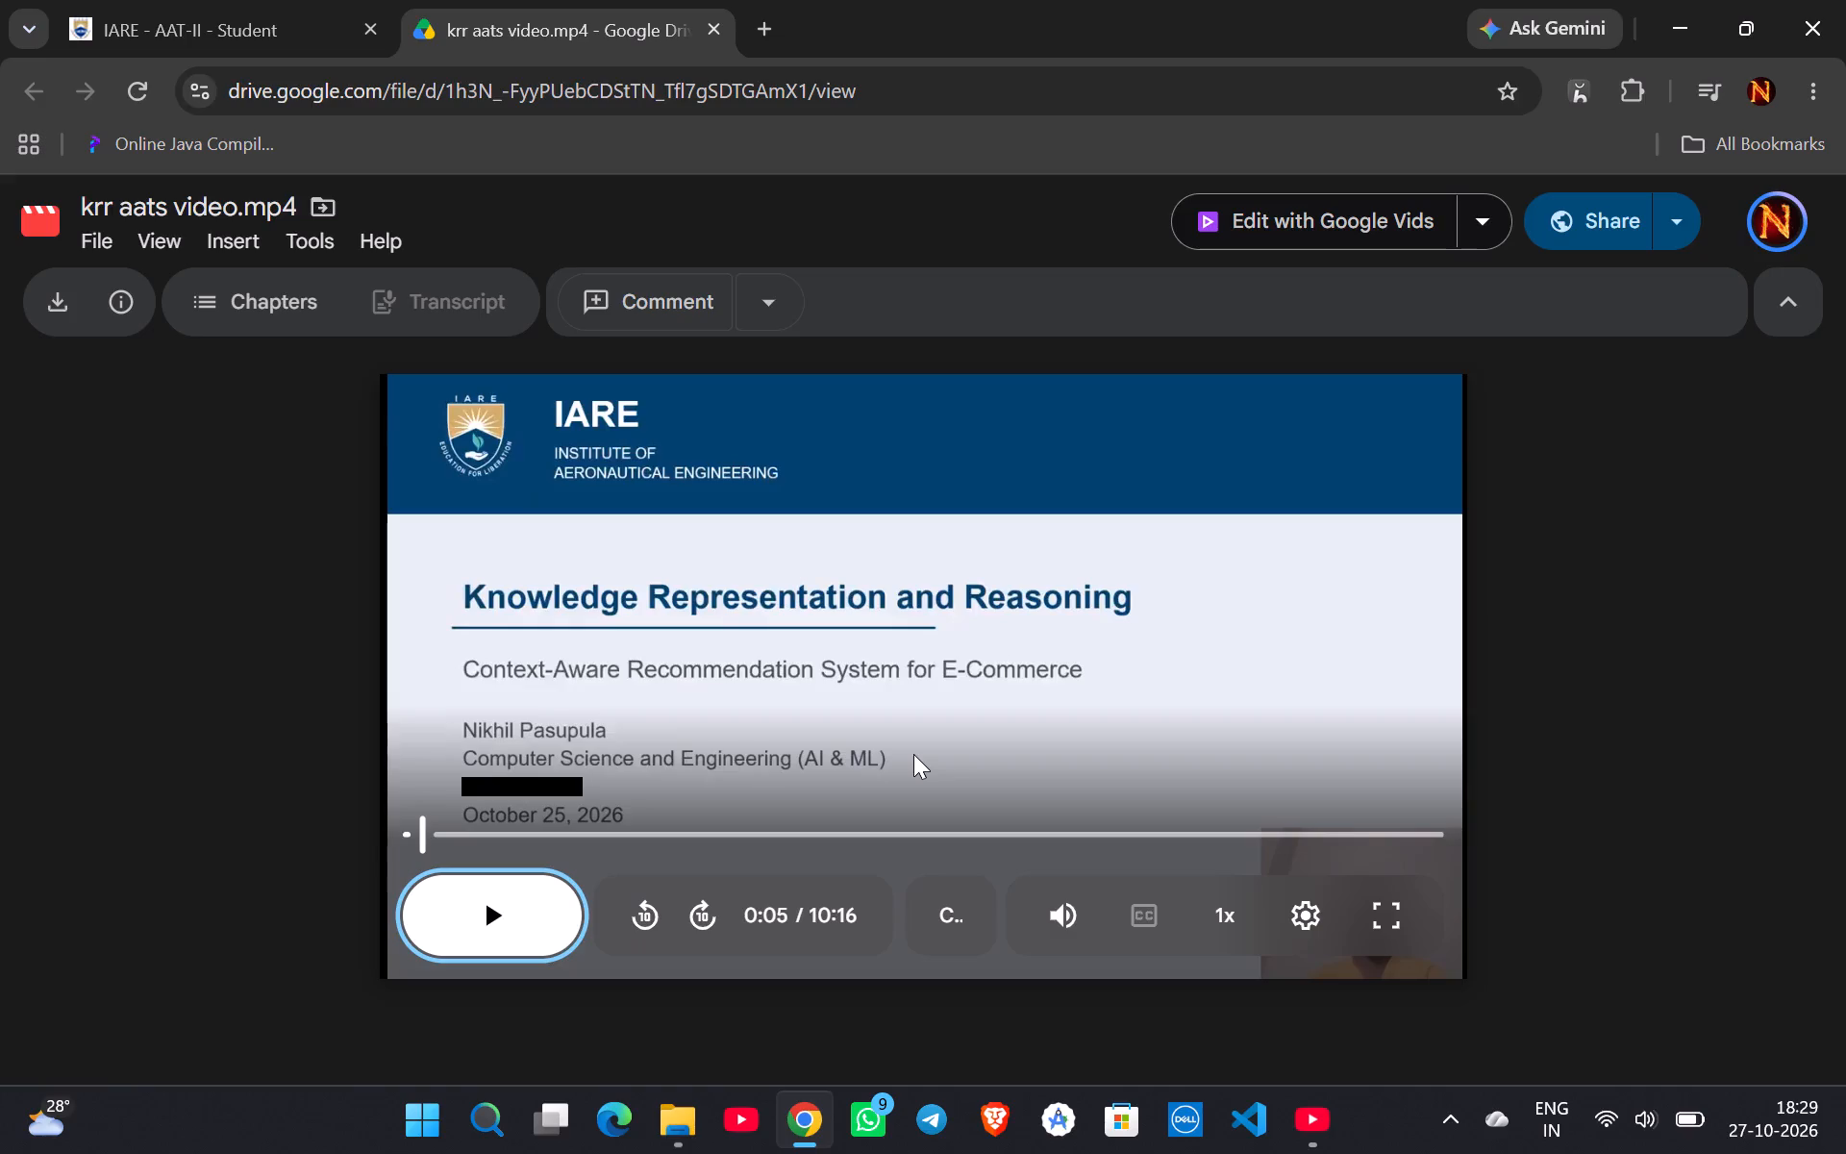
key(space)
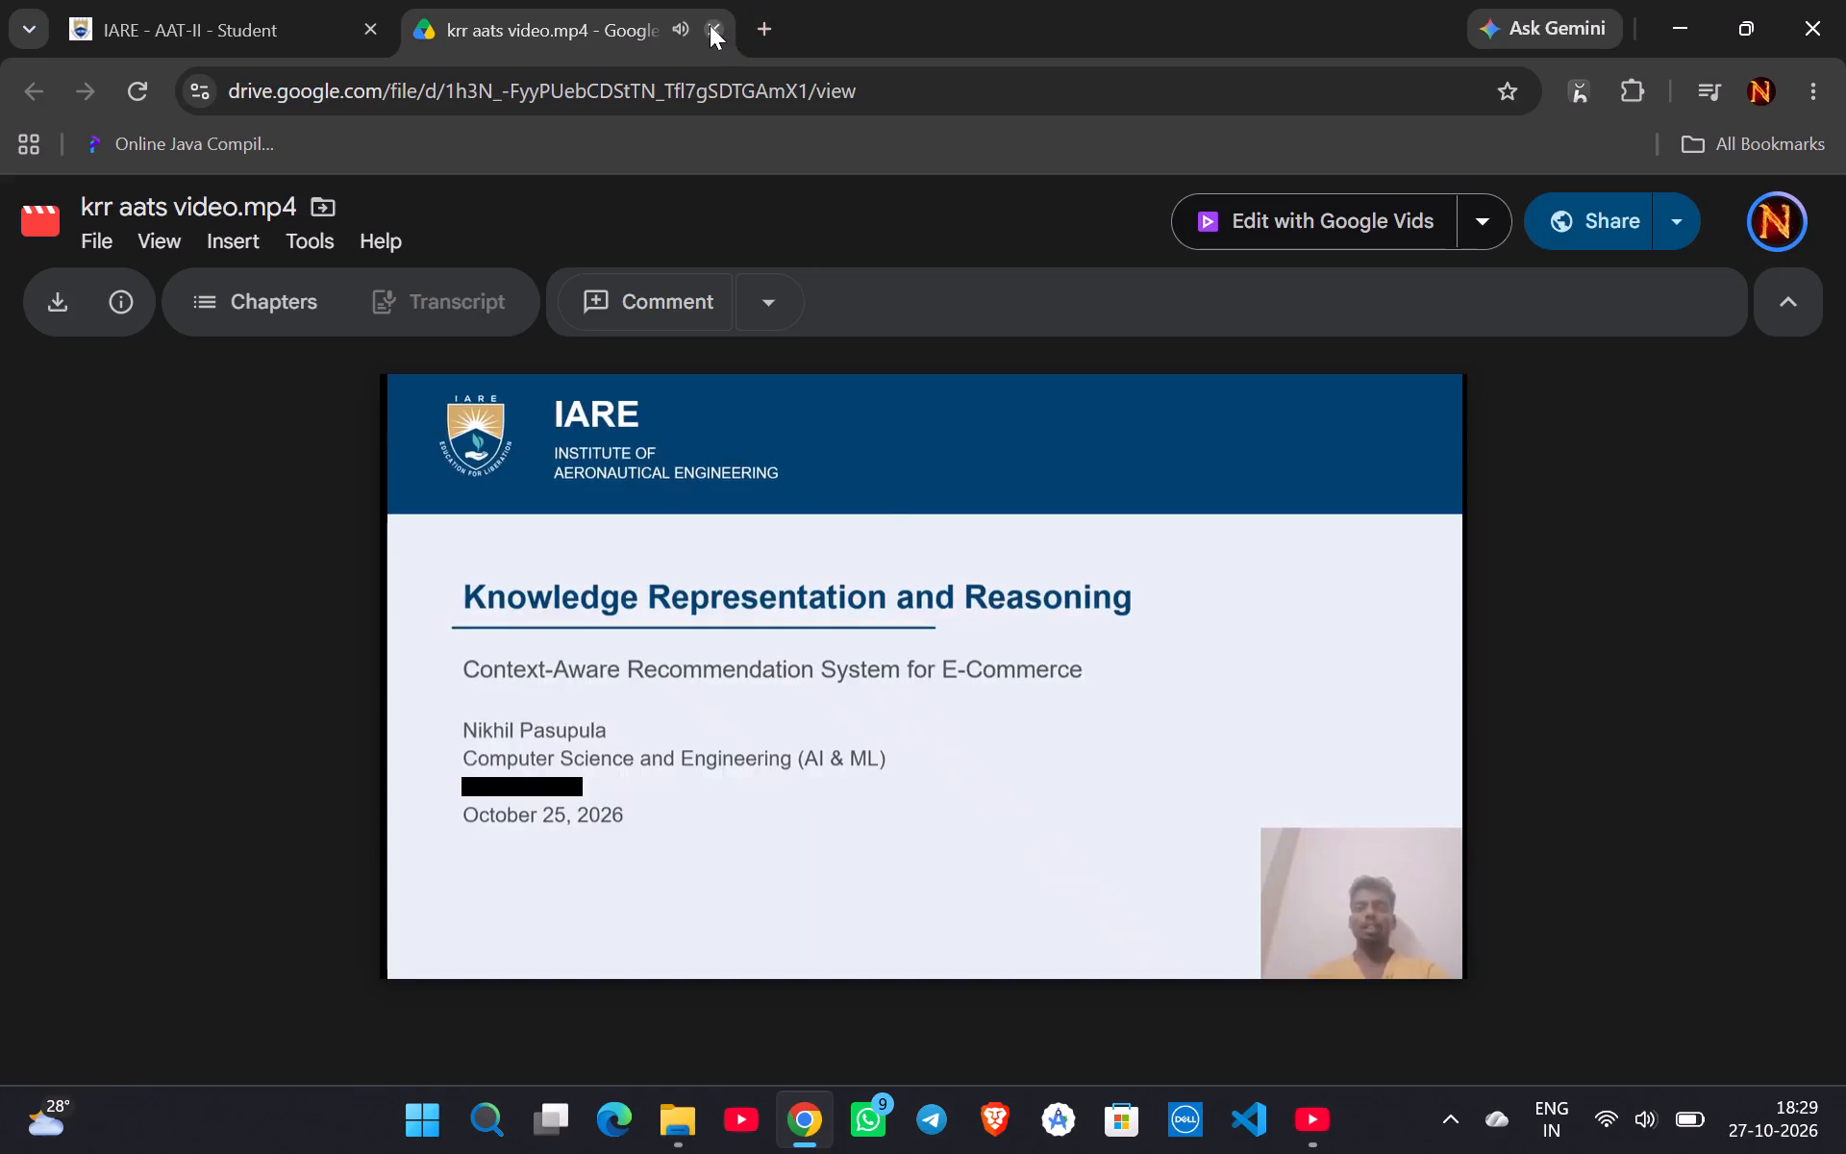
click(710, 25)
Get the ACAD06 Machine Learning Algorithms submission, open its video link to check playback, and close the video.
scroll(856, 704, up, 2)
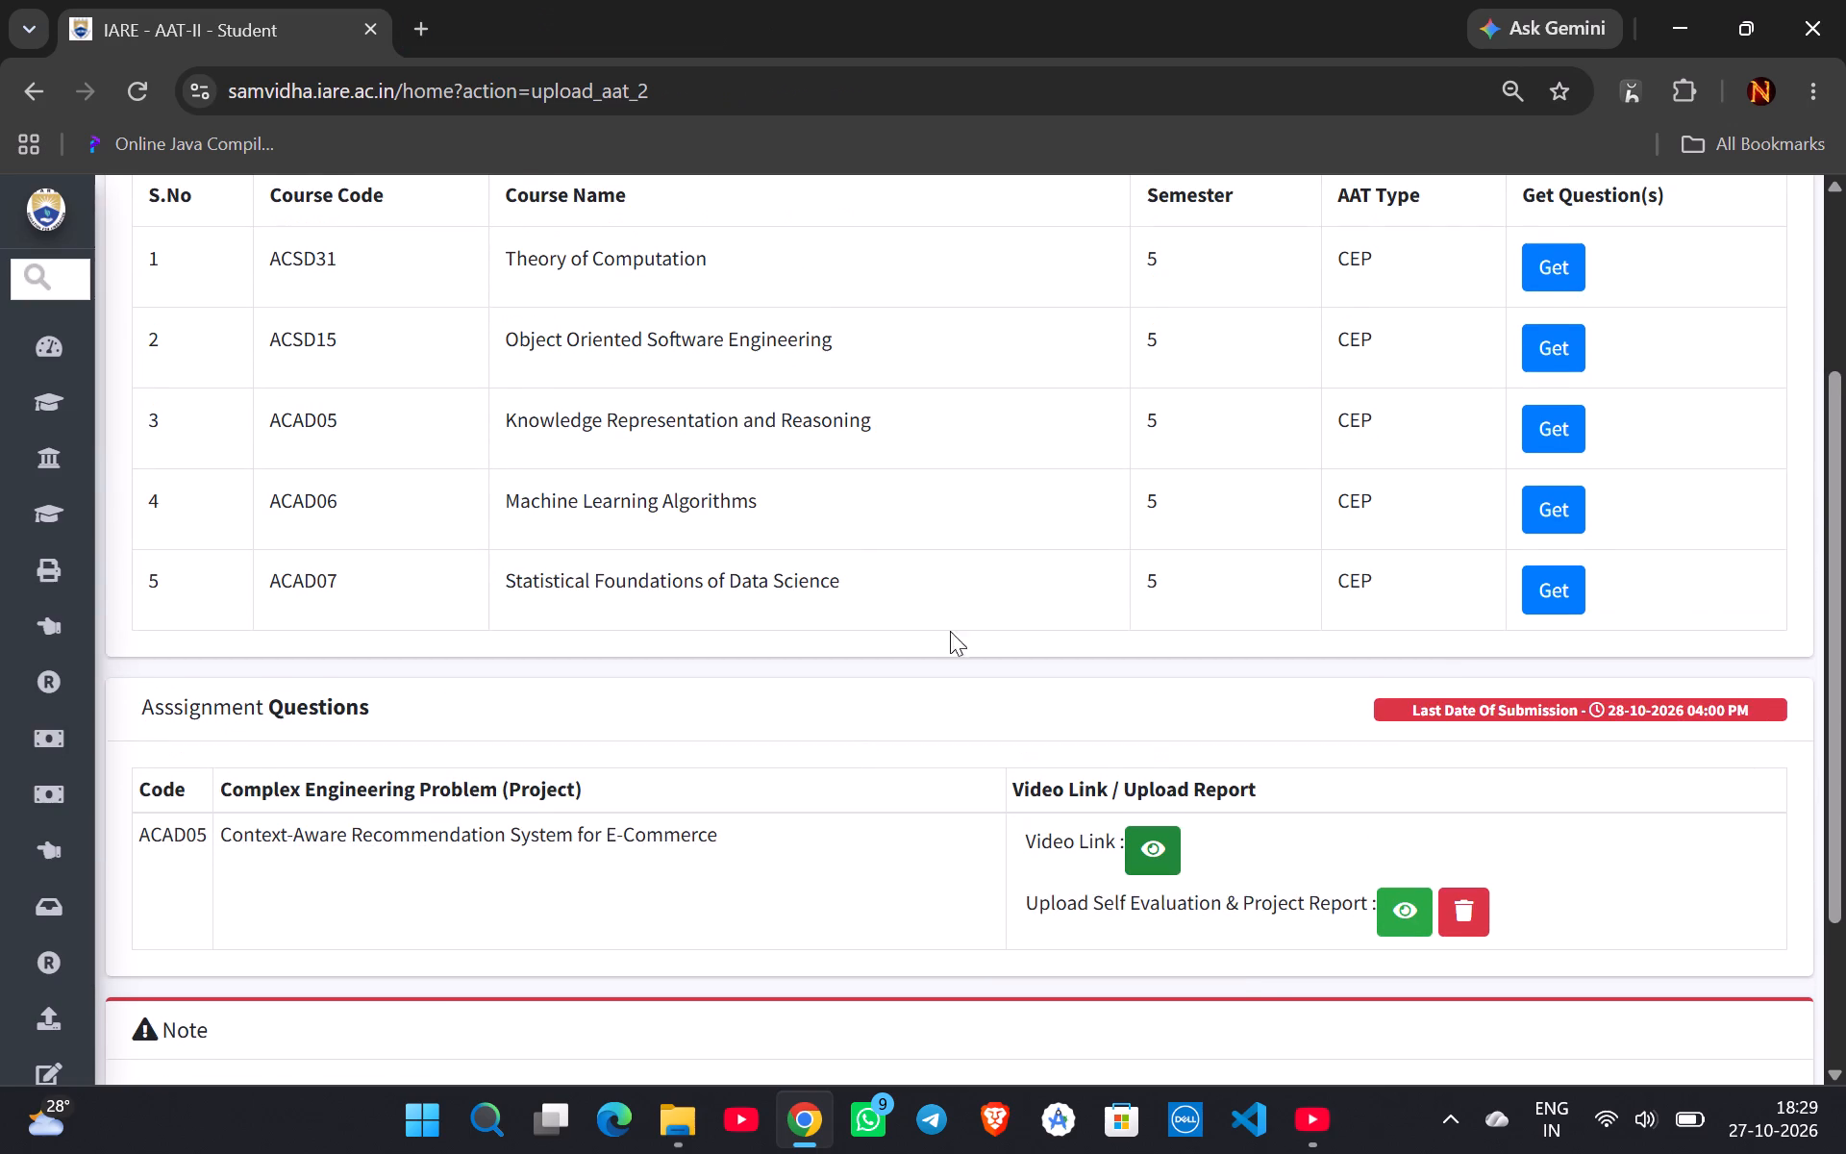
click(1564, 501)
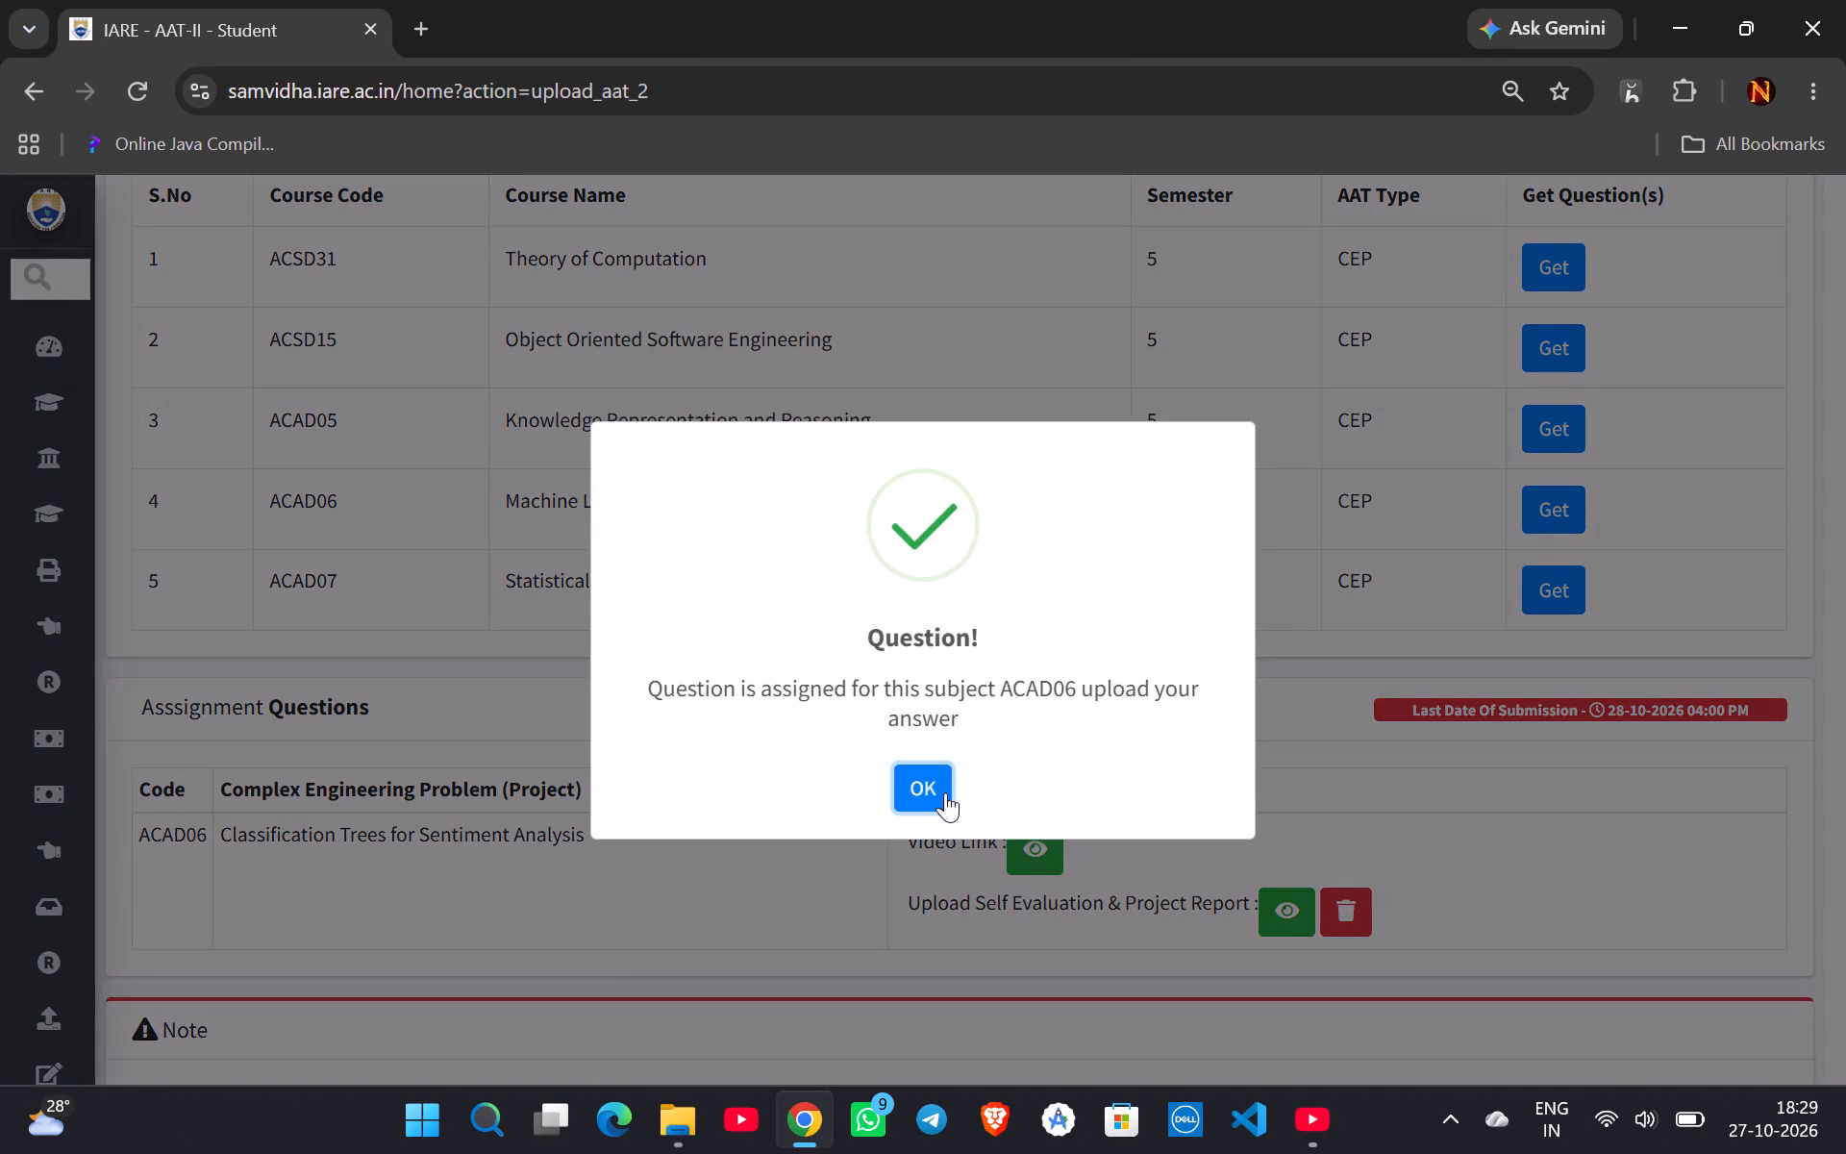
click(926, 779)
click(1036, 861)
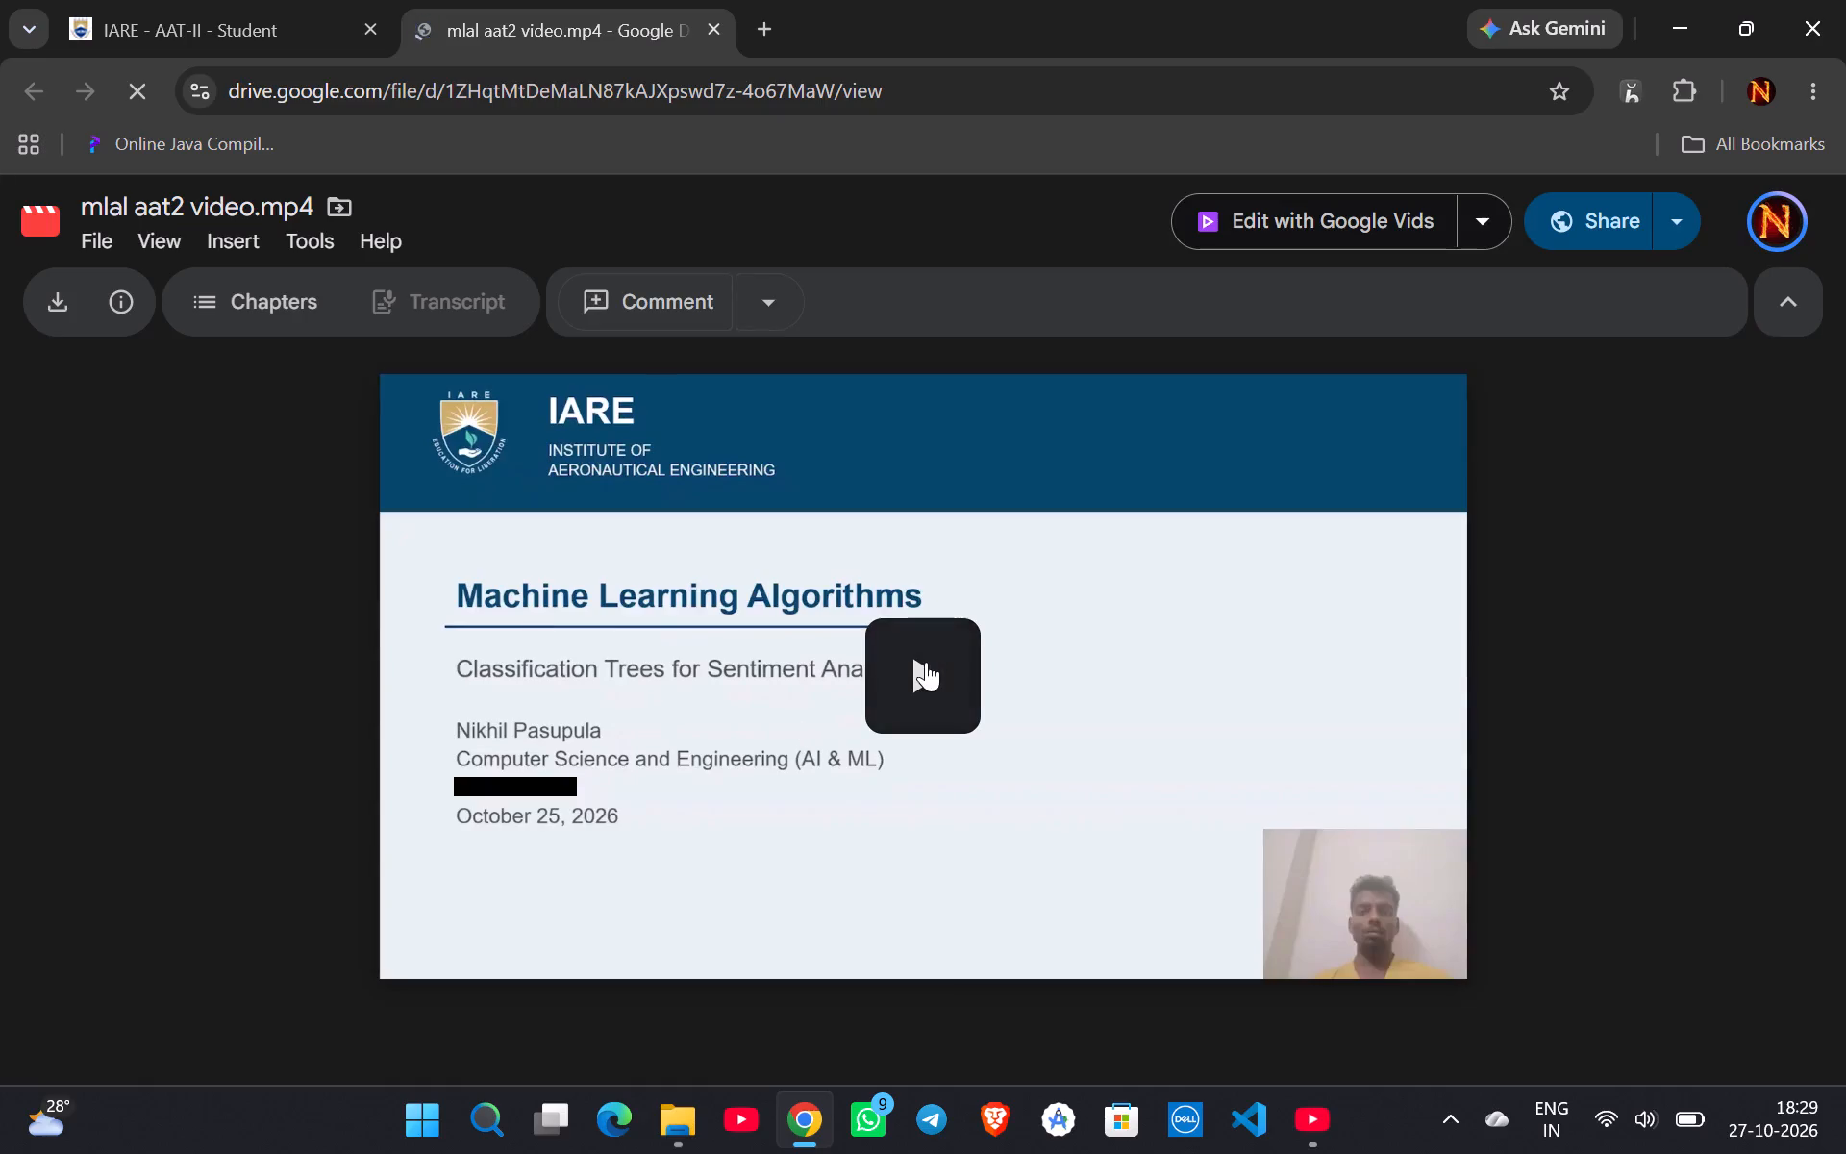
click(926, 662)
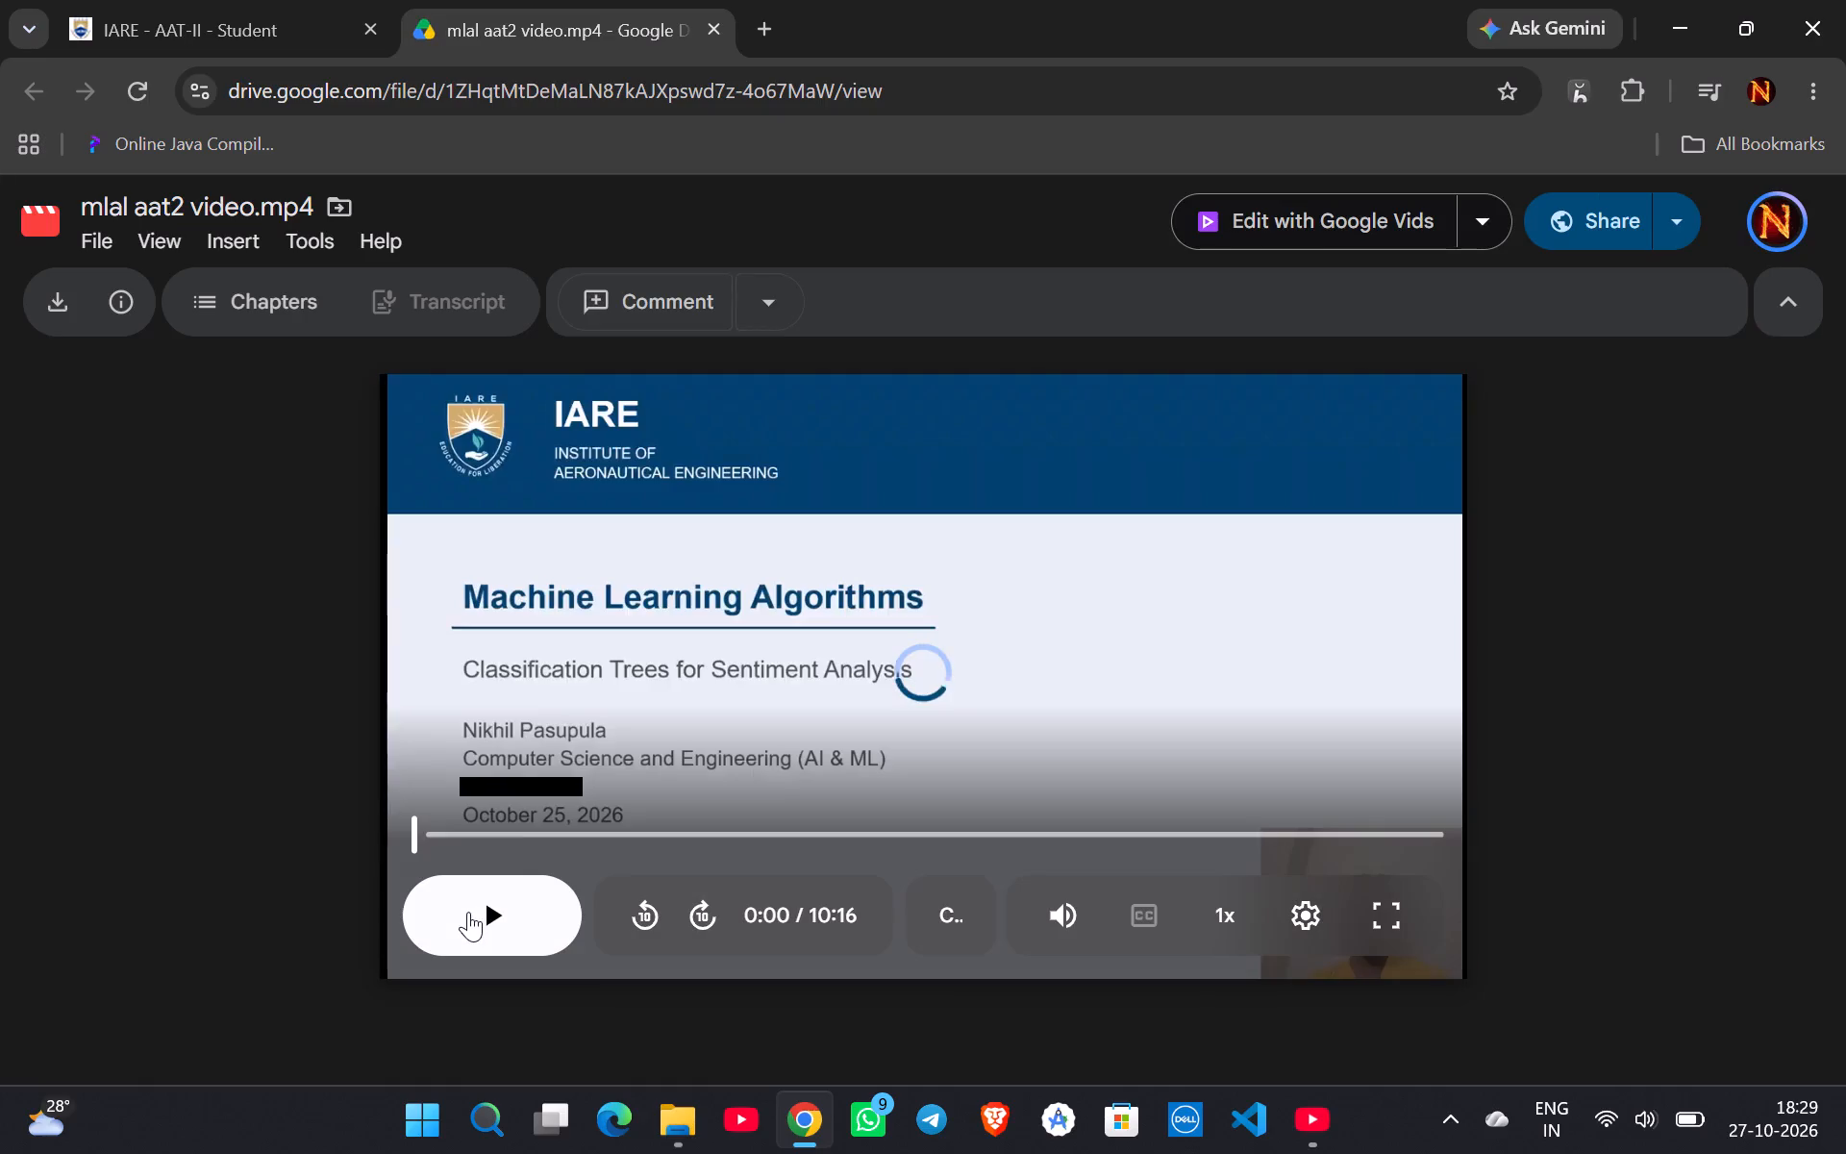
click(468, 912)
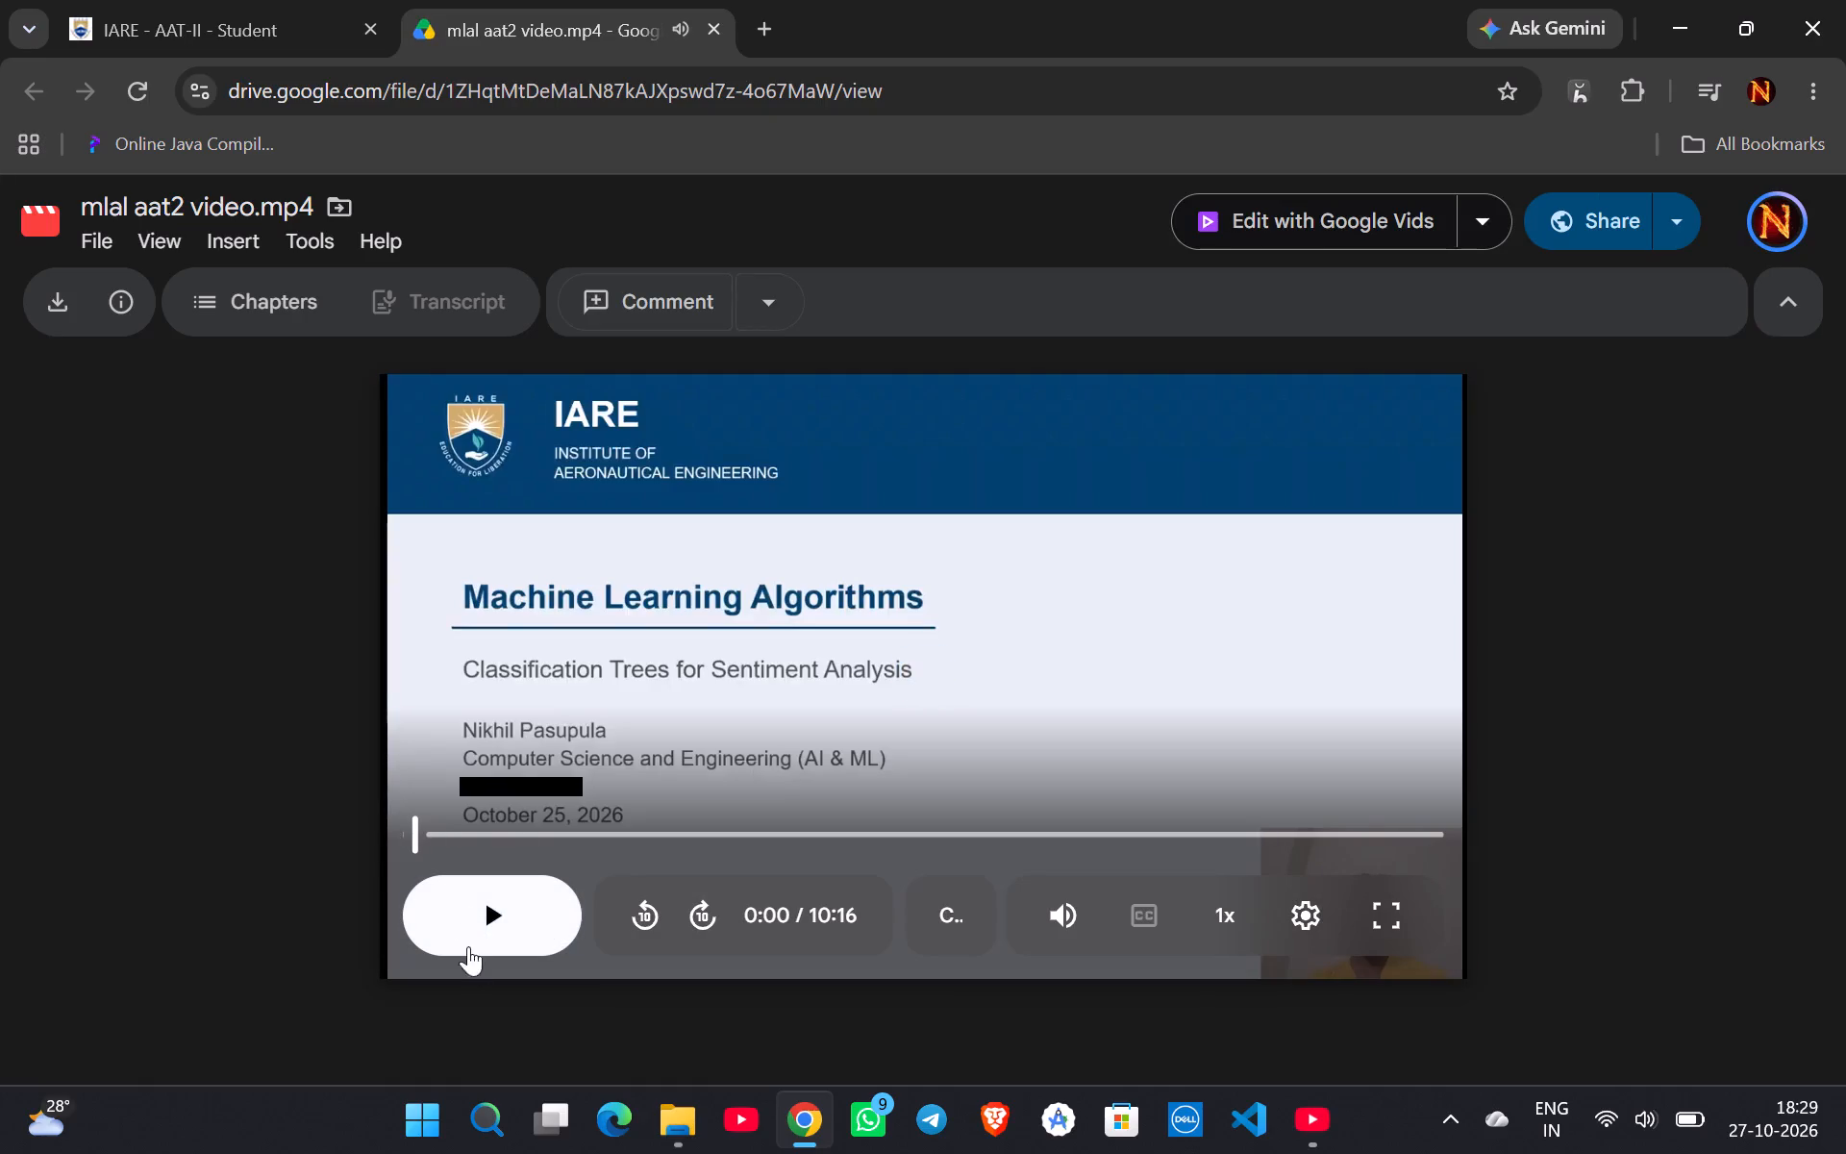
key(Right)
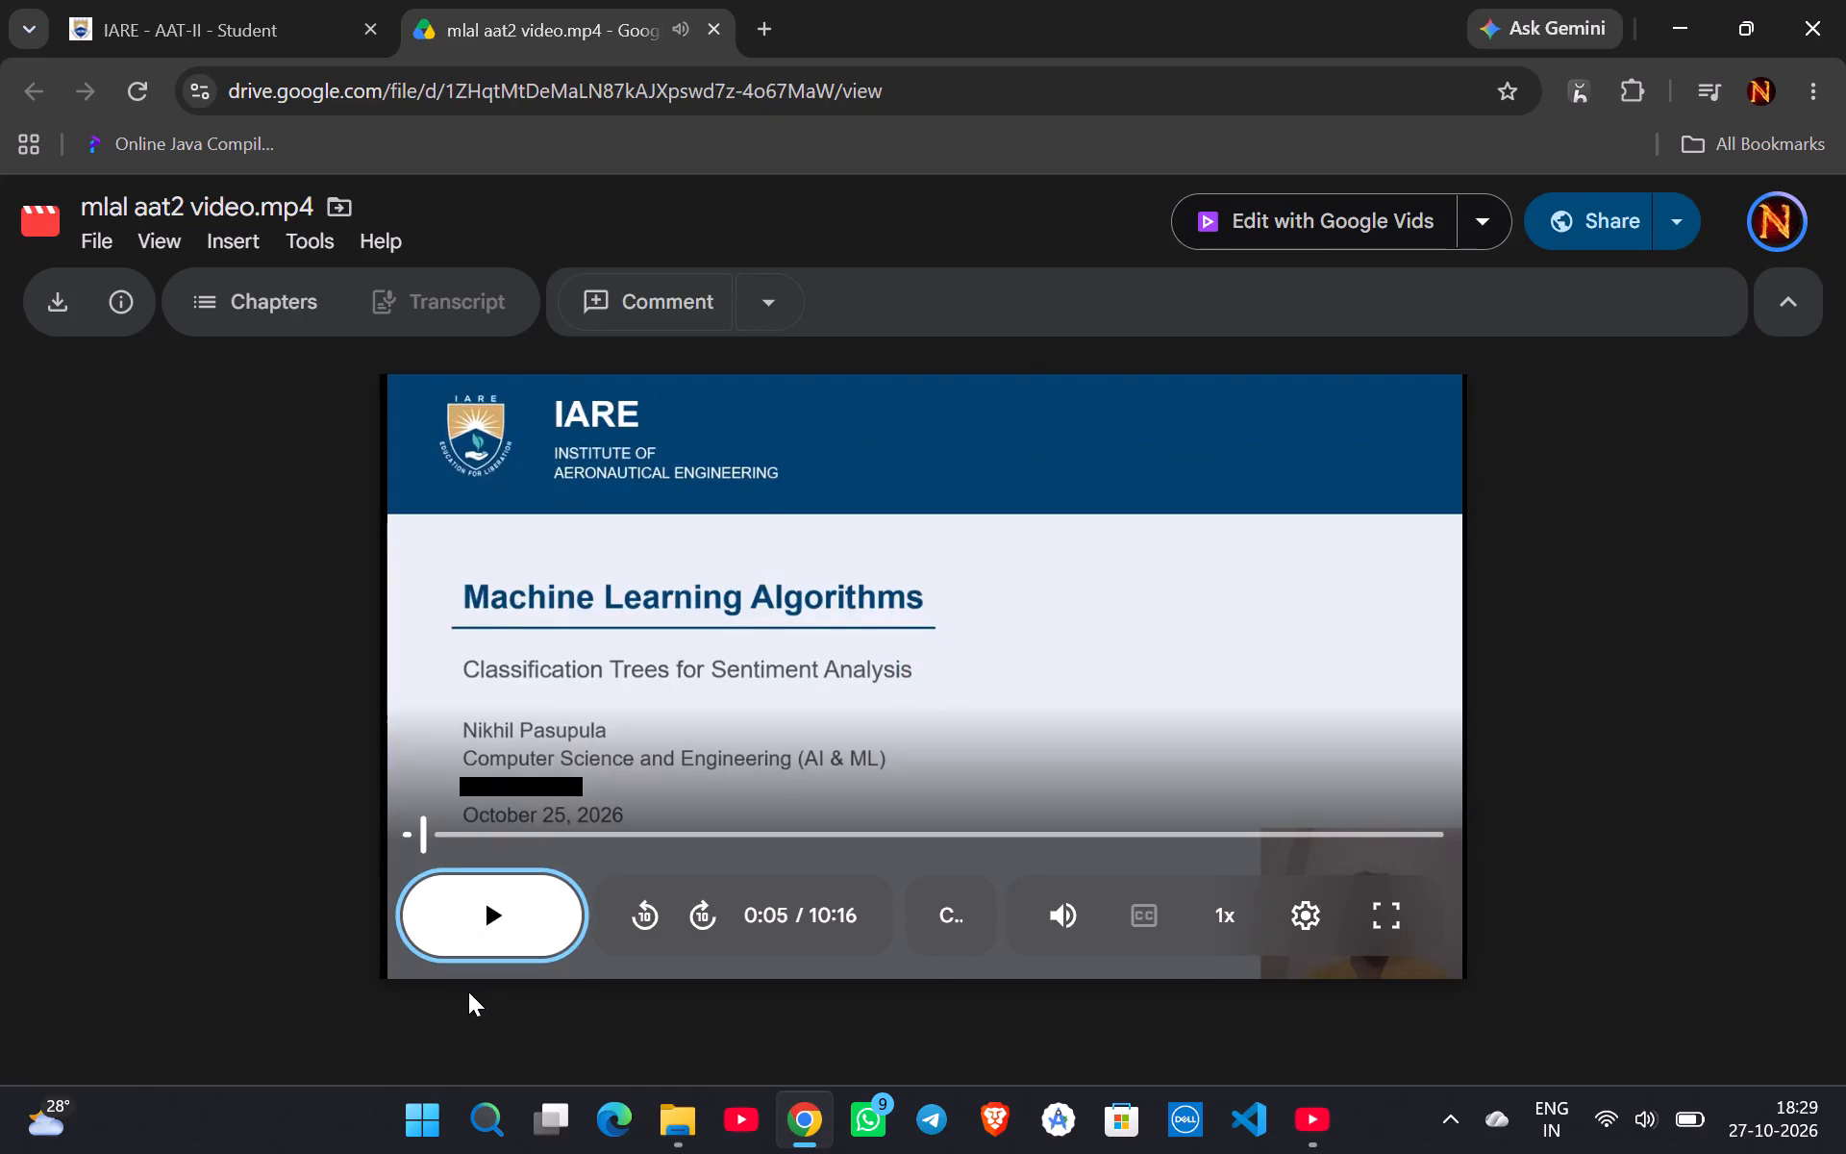
key(space)
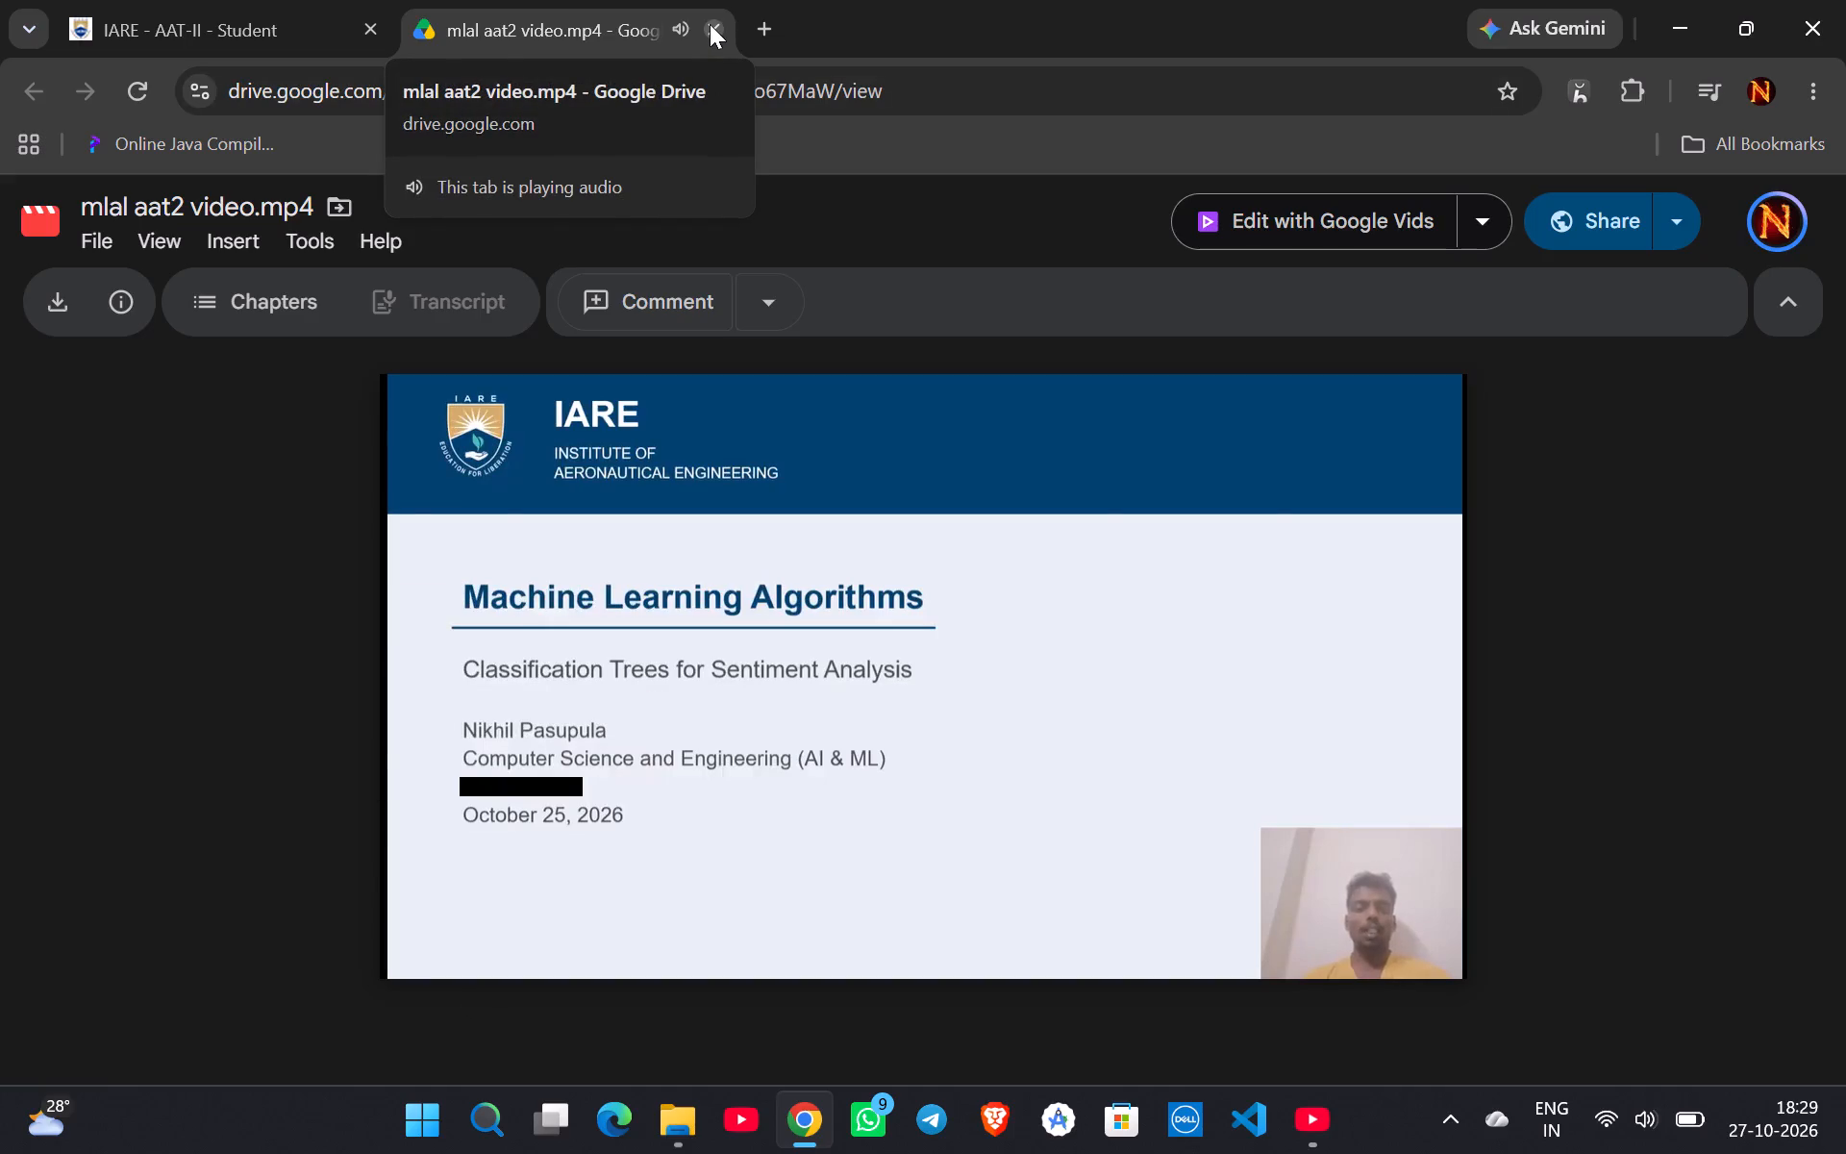
click(710, 24)
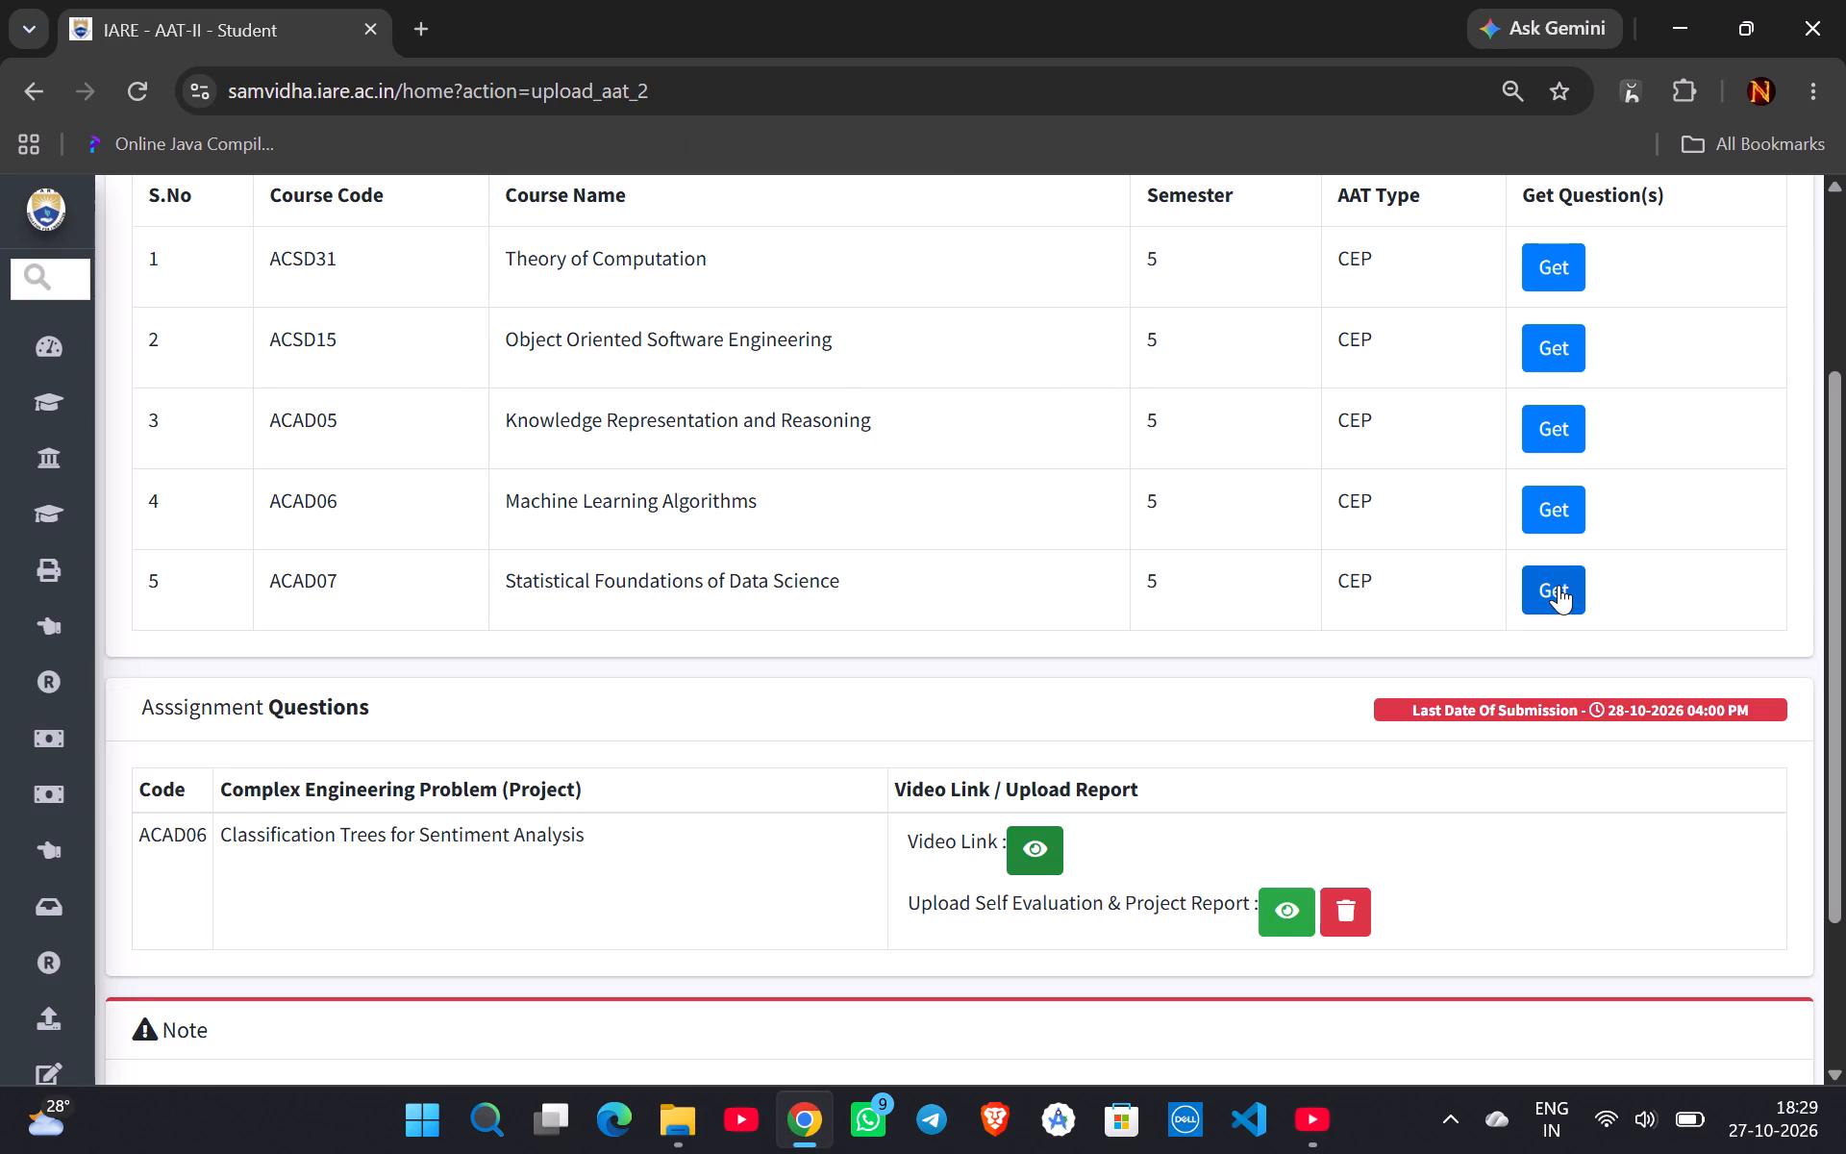
Get the ACAD07 Statistical Foundations of Data Science entry on the AAT-II page to check its assigned question.
click(1559, 585)
click(928, 789)
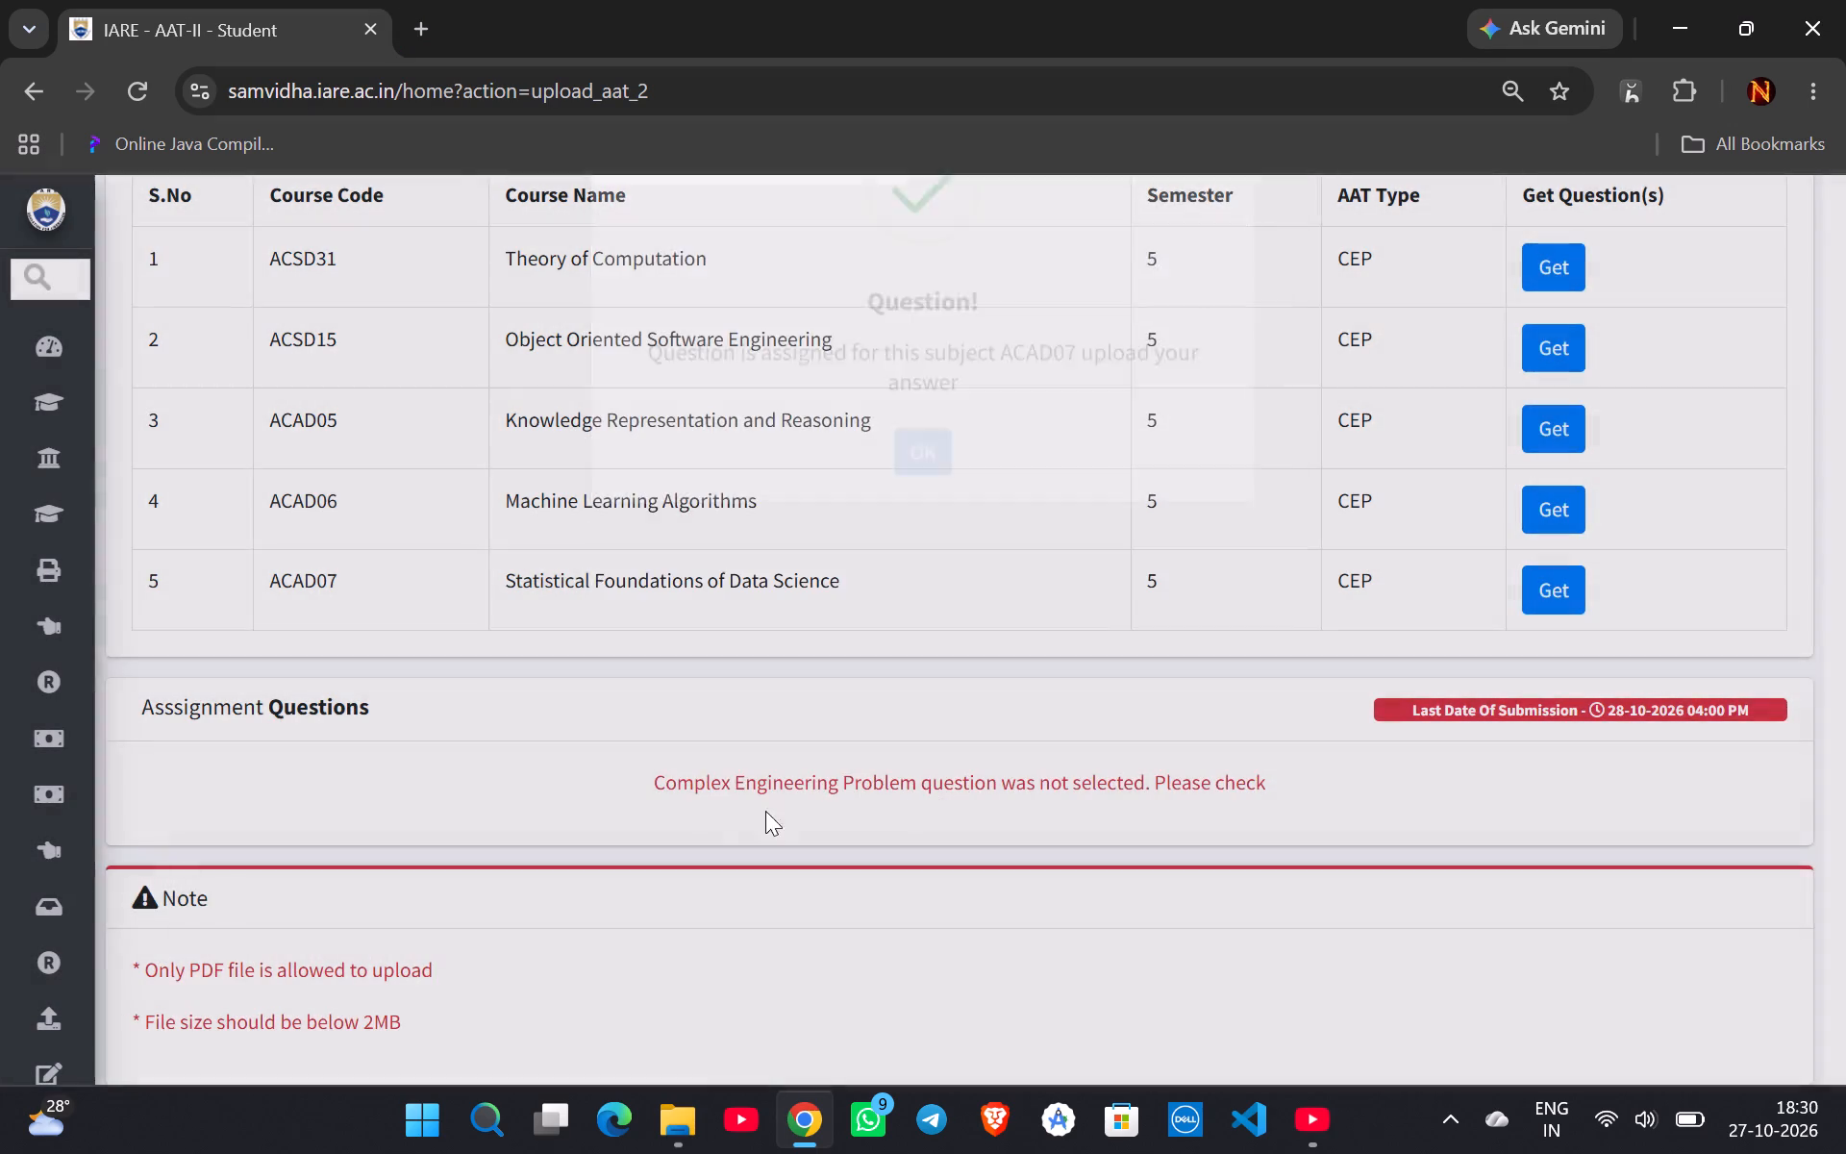
scroll(700, 817, up, 6)
Open the AAT-I uploads page and get the ACSD31 and ACAD07 assignments to check their questions and uploaded answers.
scroll(131, 777, down, 4)
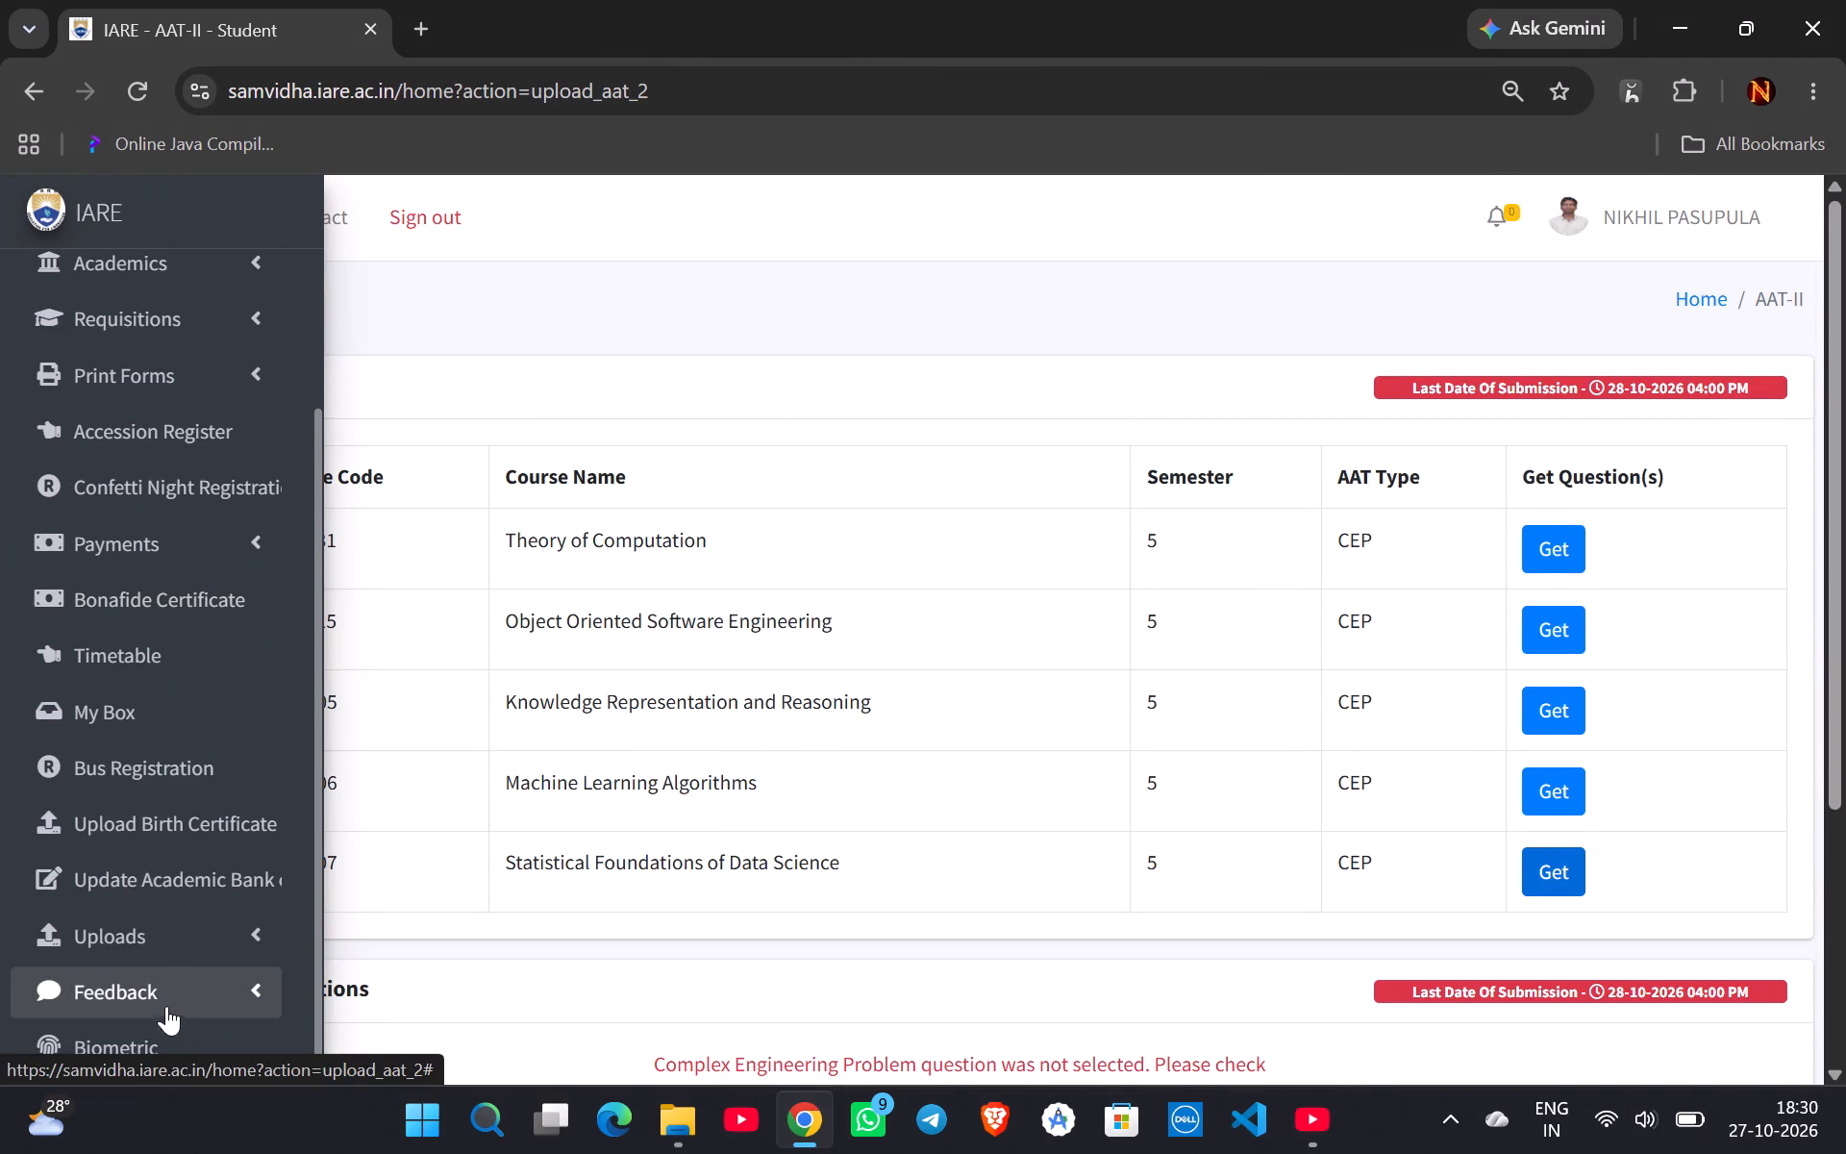
click(120, 930)
scroll(120, 930, down, 7)
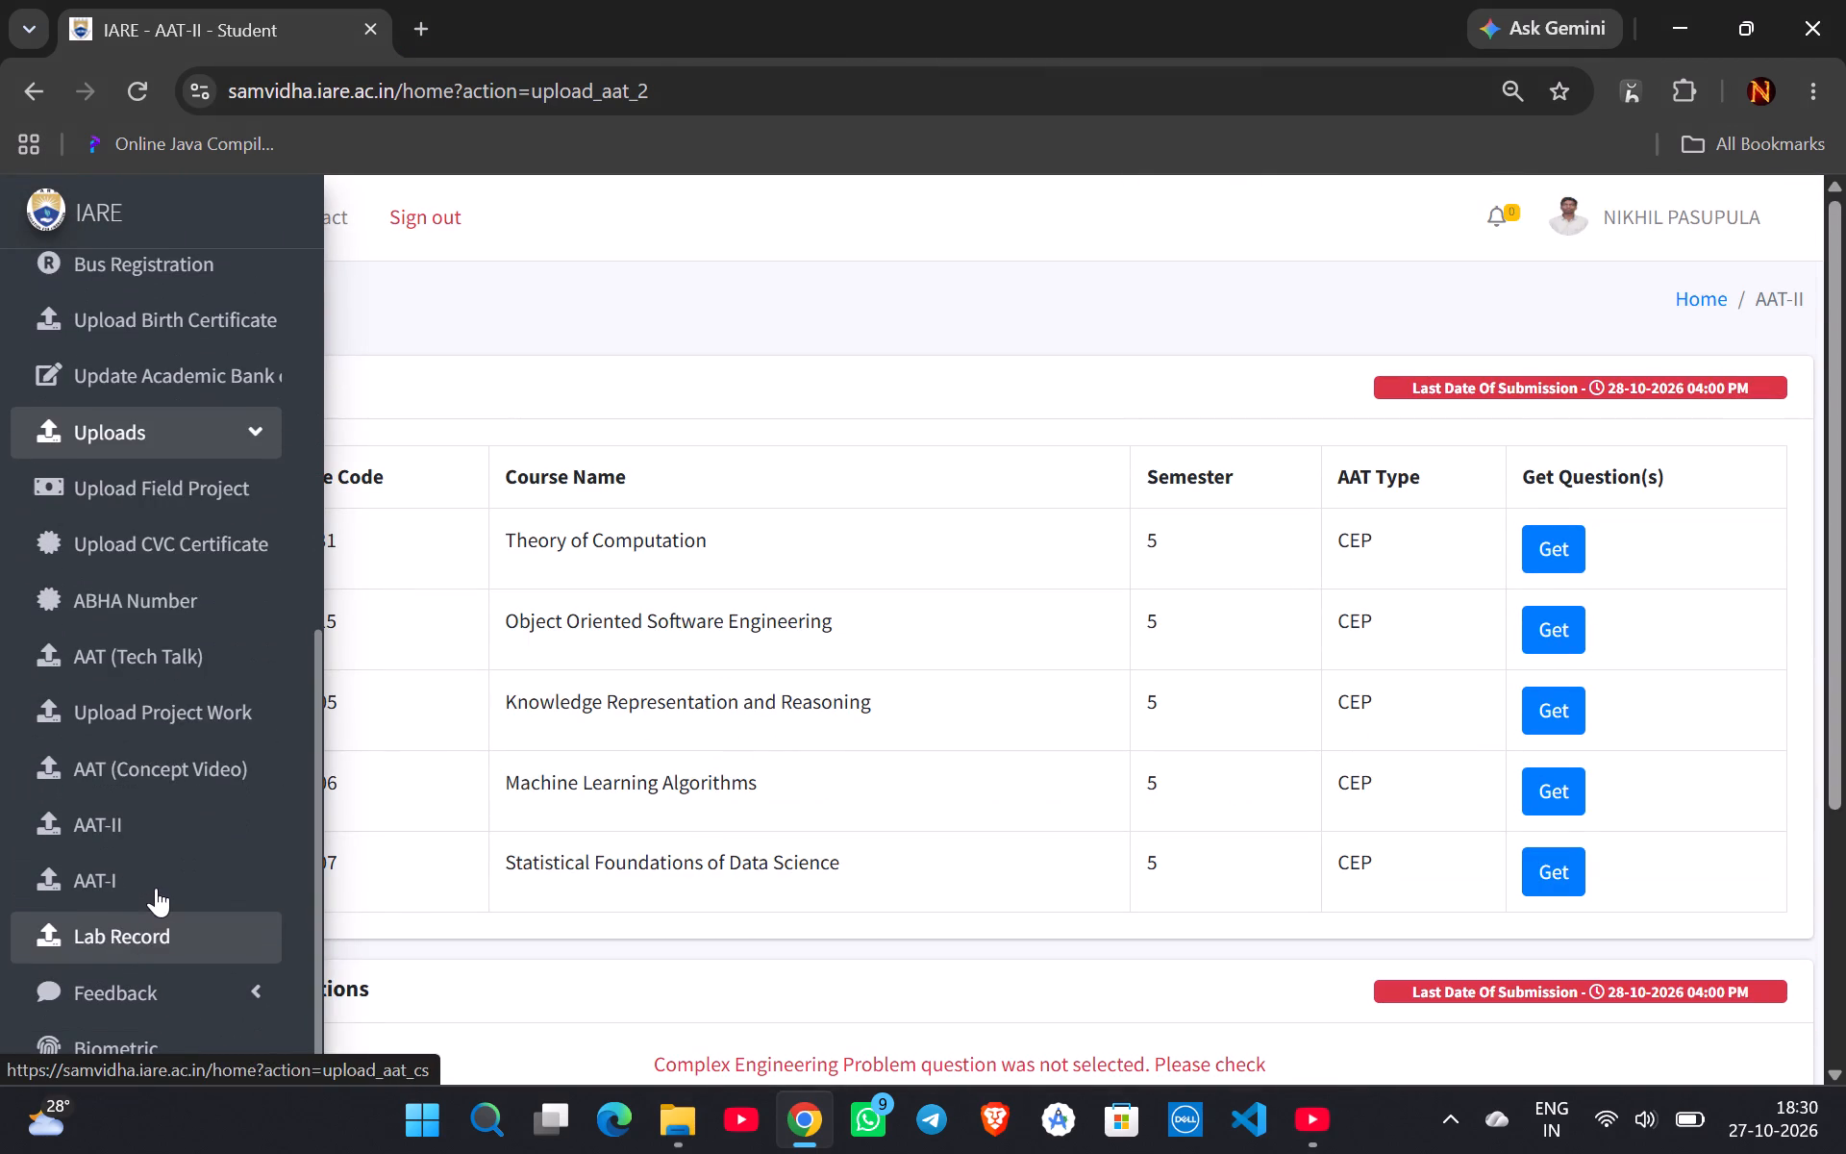
click(156, 884)
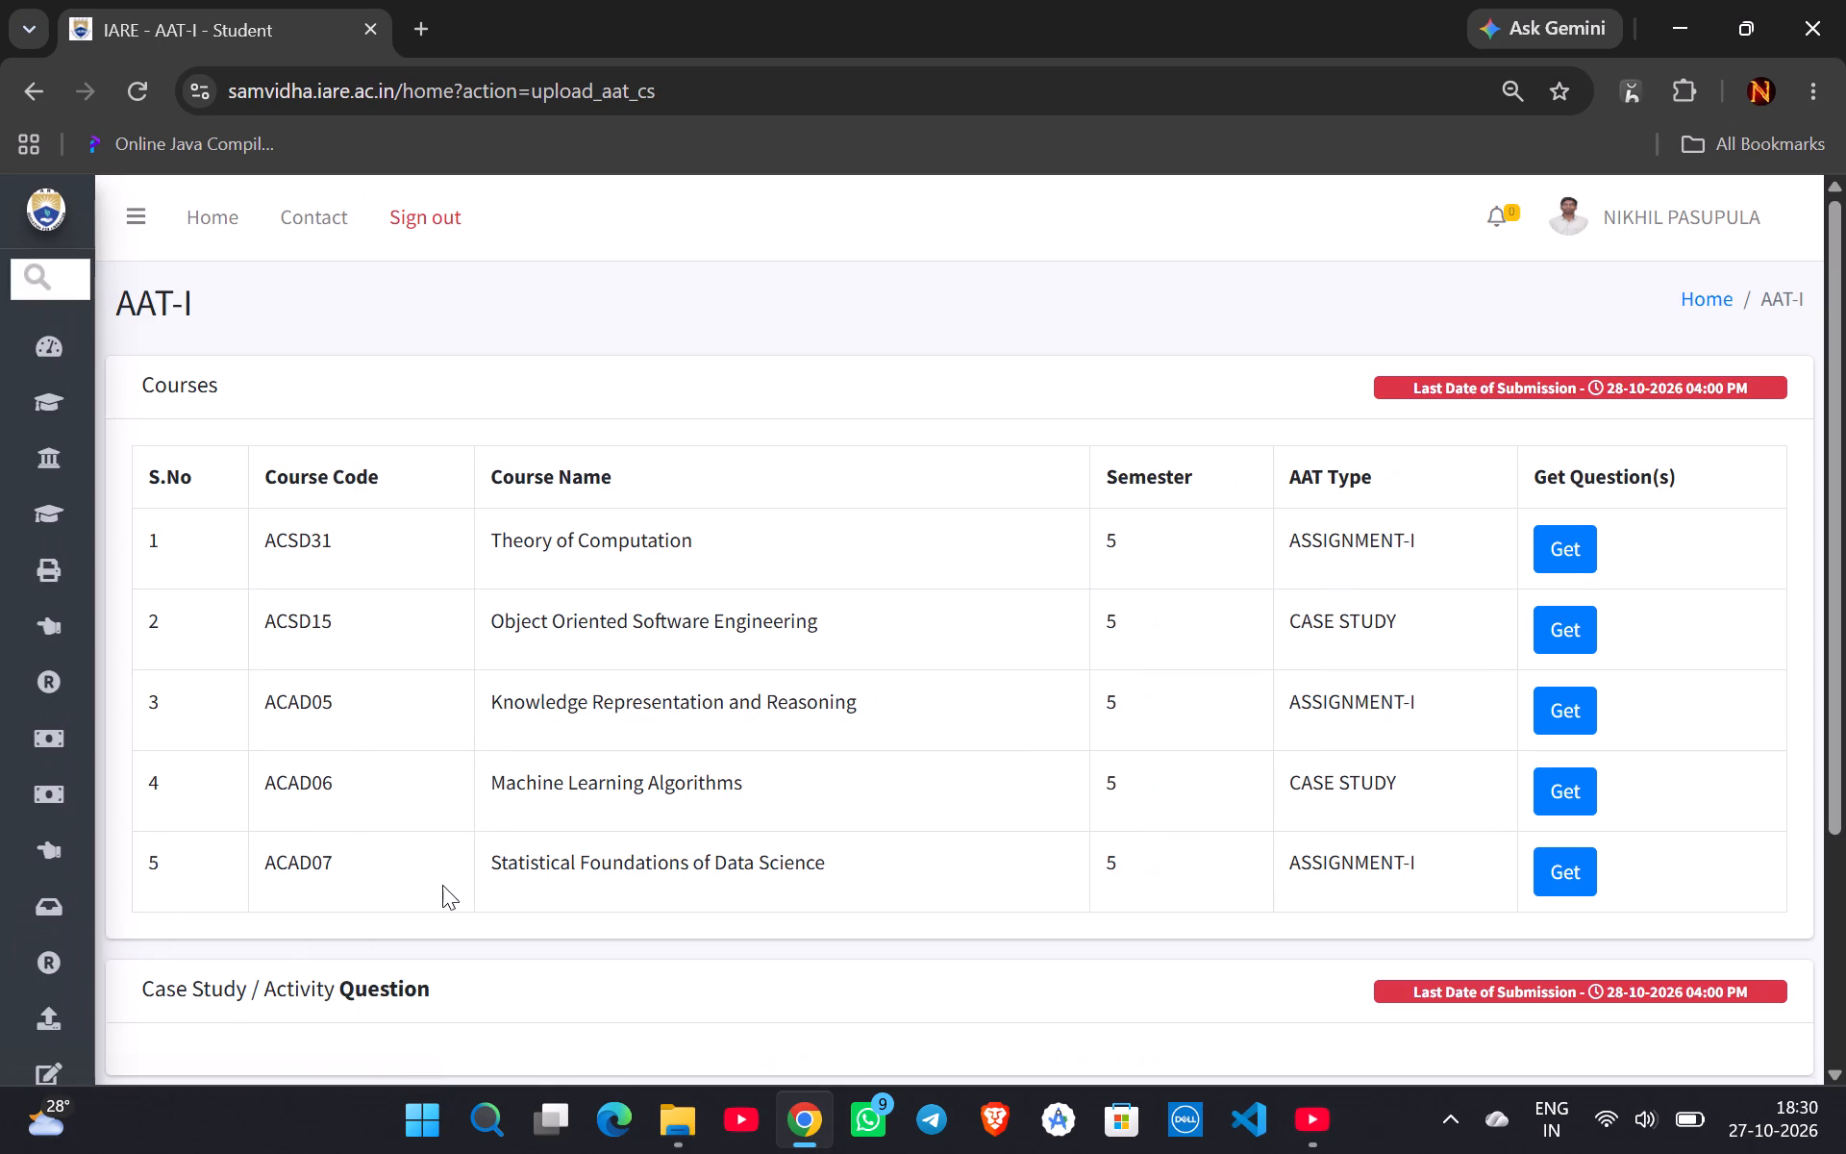
scroll(442, 885, down, 1)
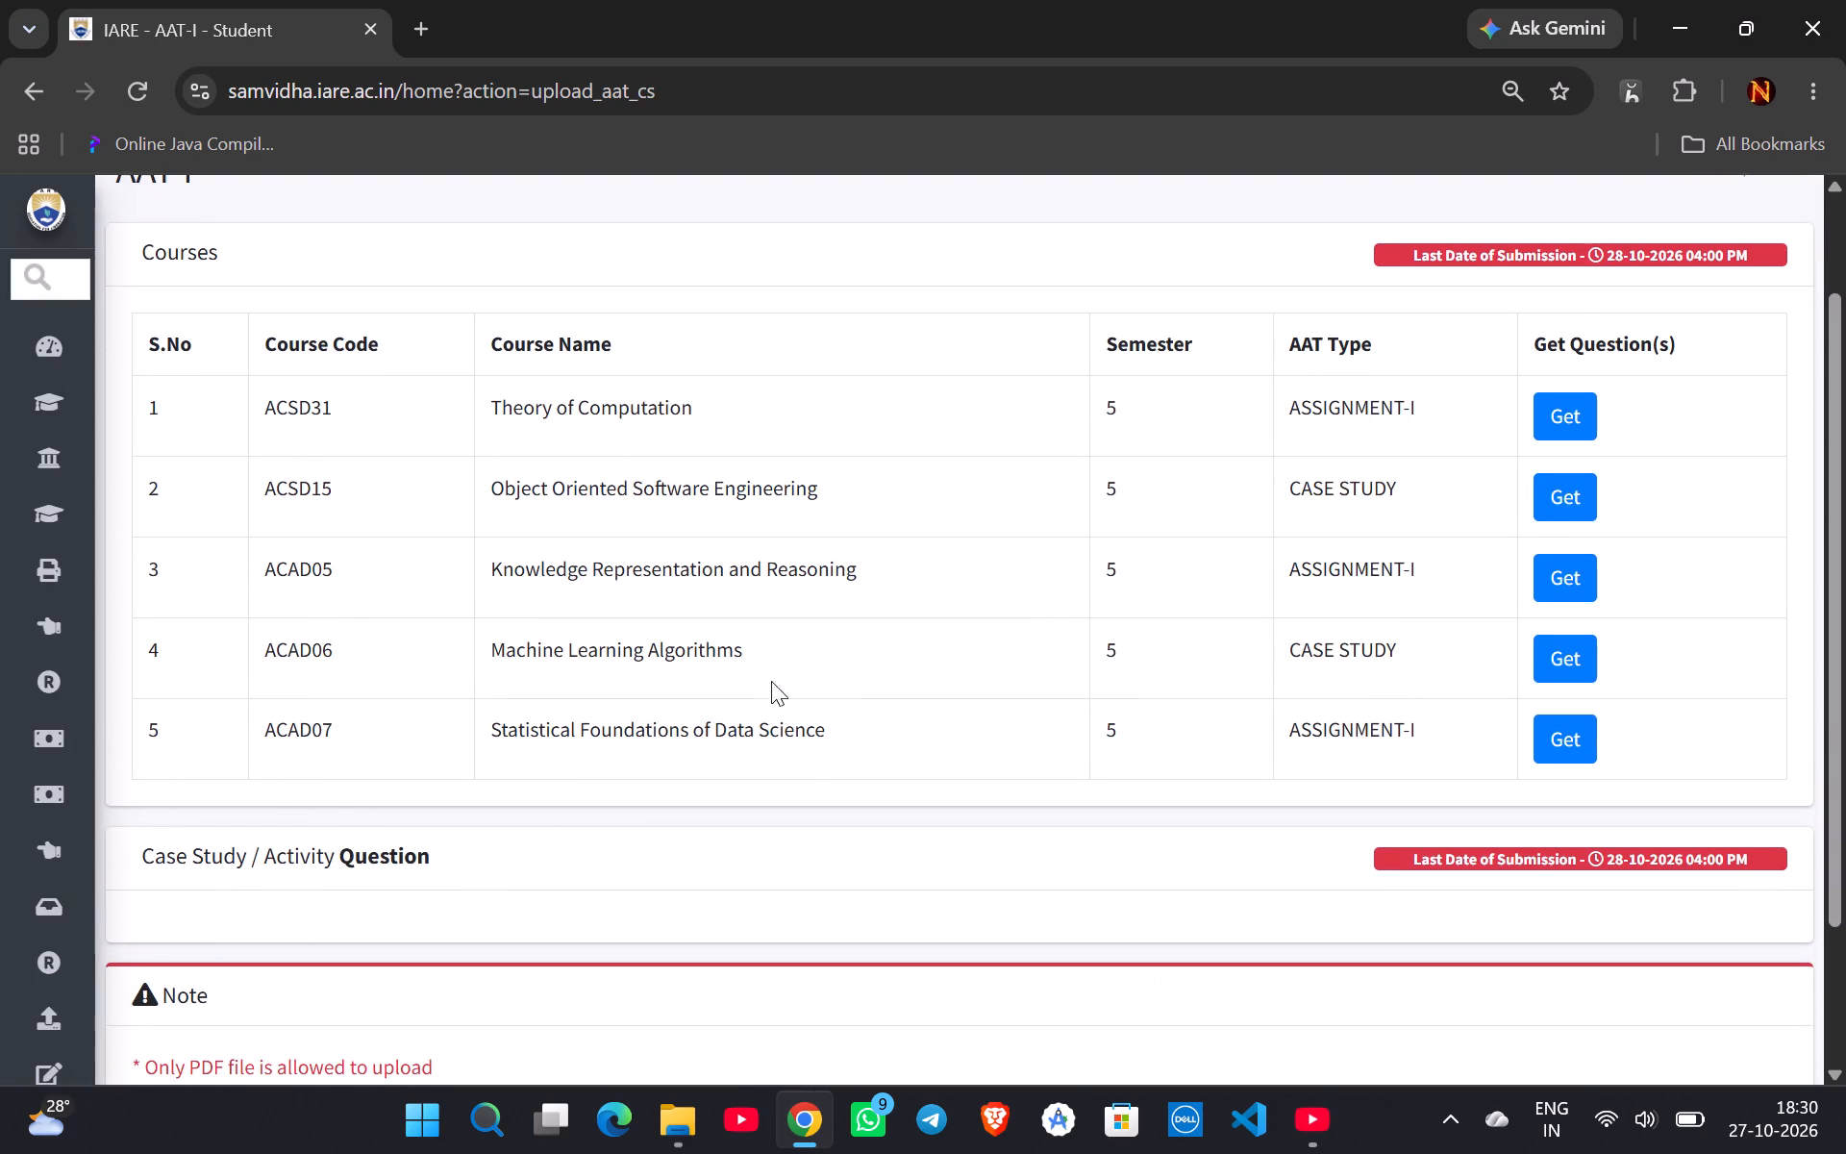
click(1563, 410)
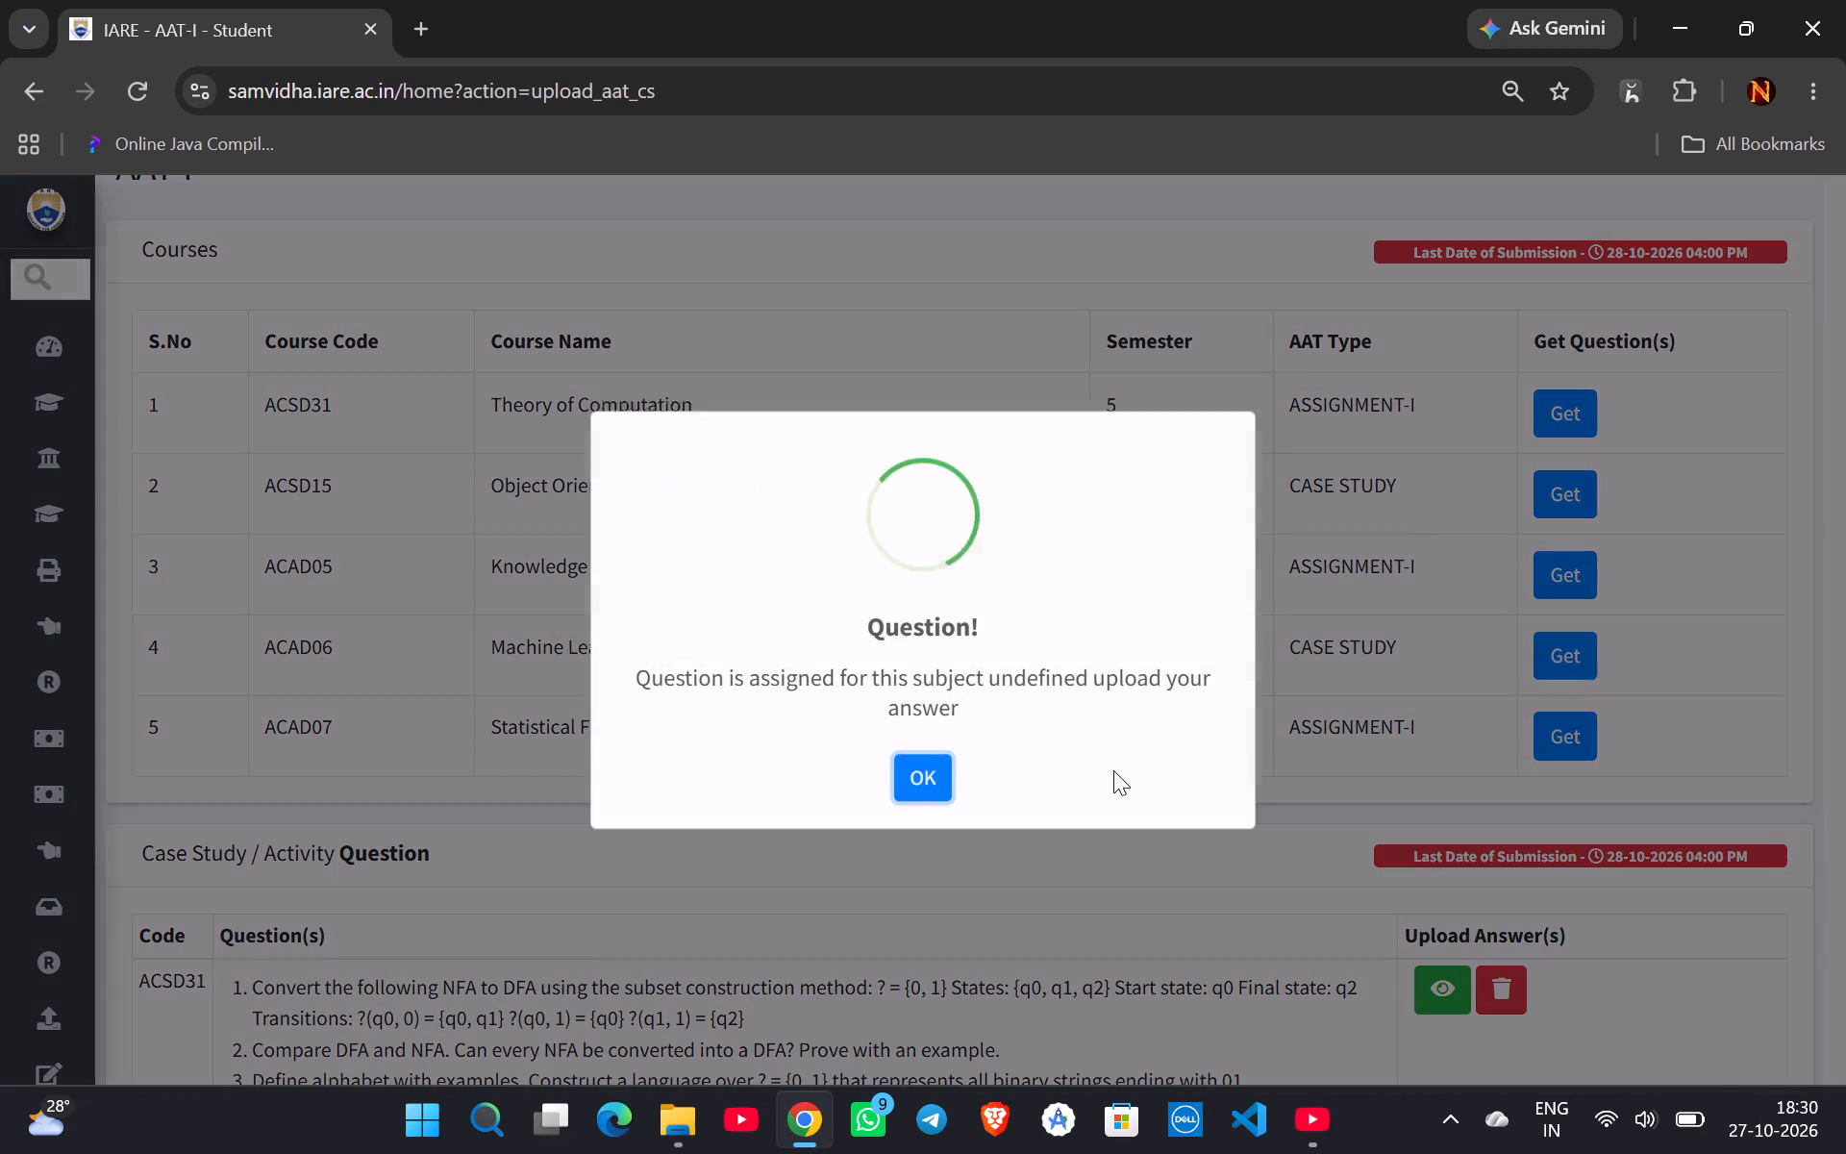
click(923, 790)
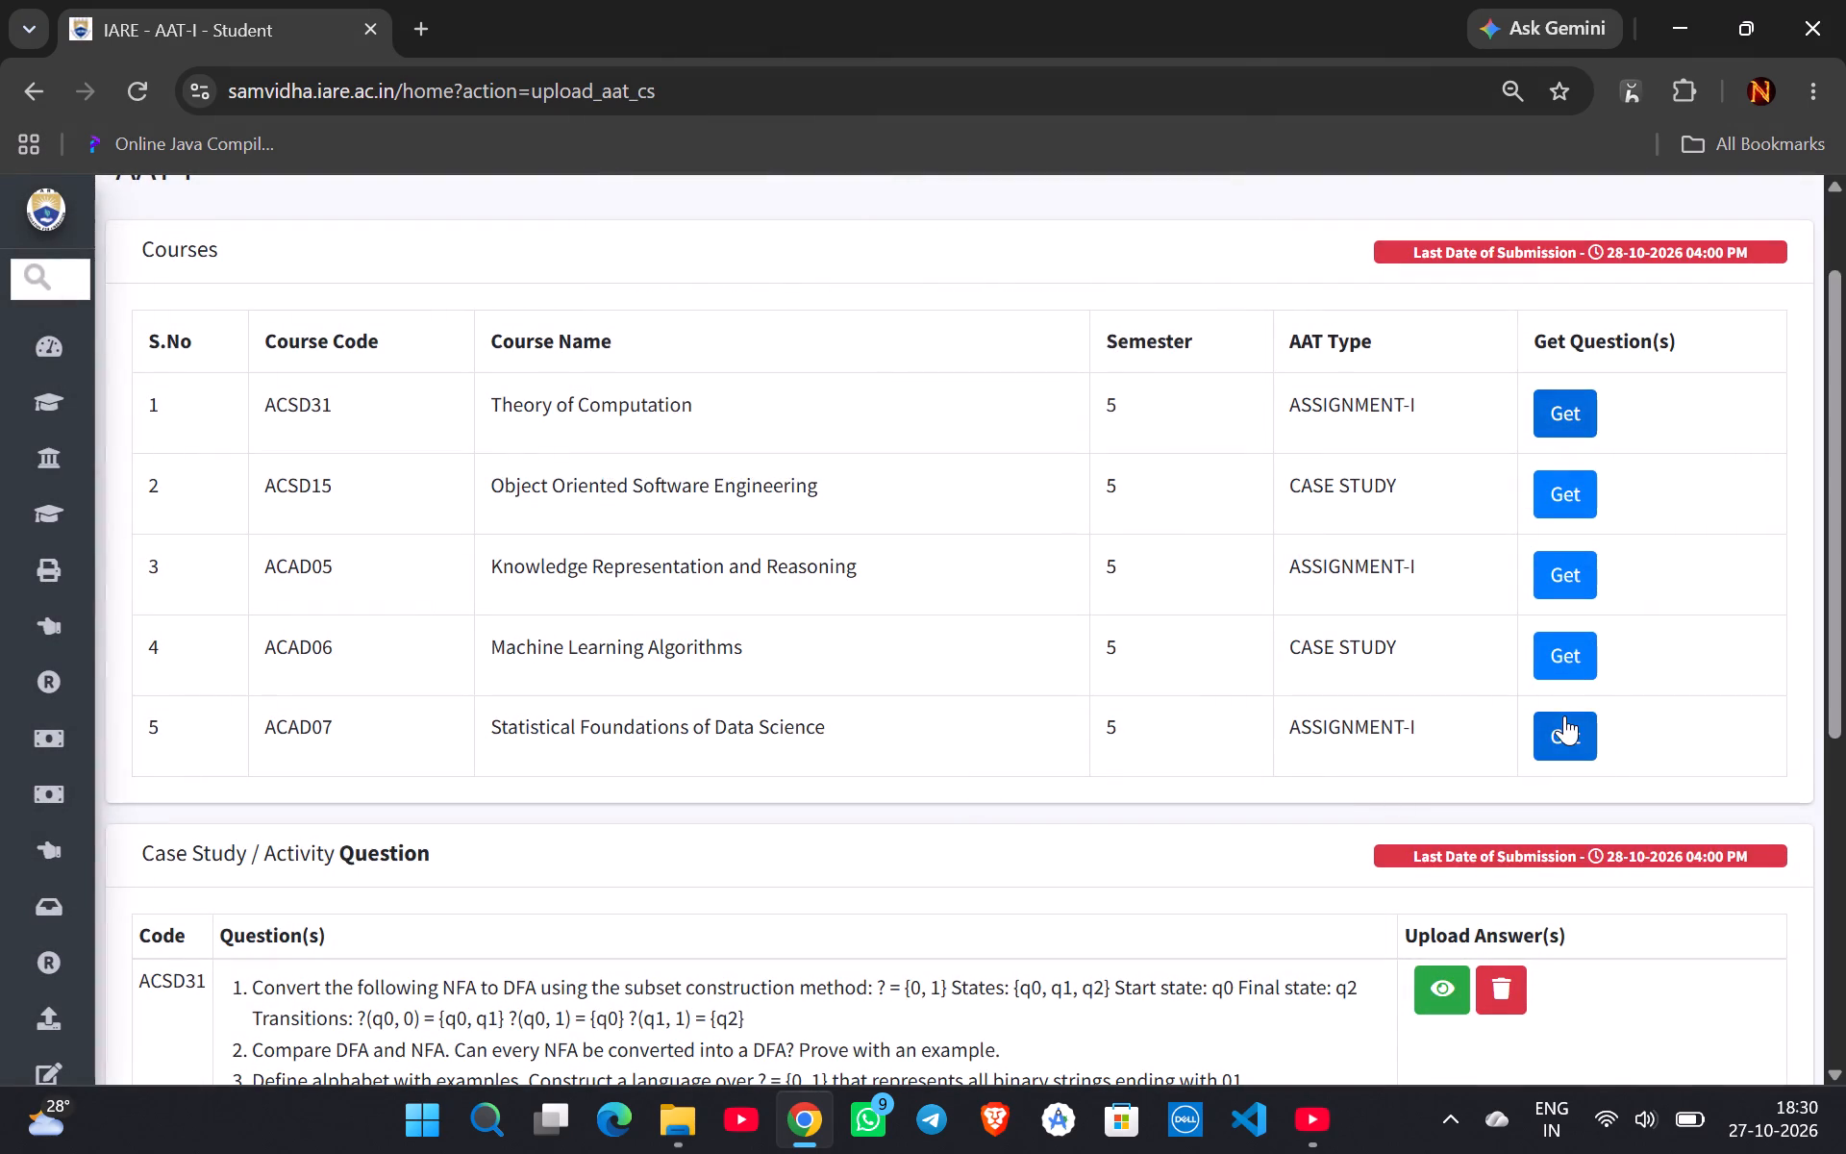
click(1564, 715)
click(923, 783)
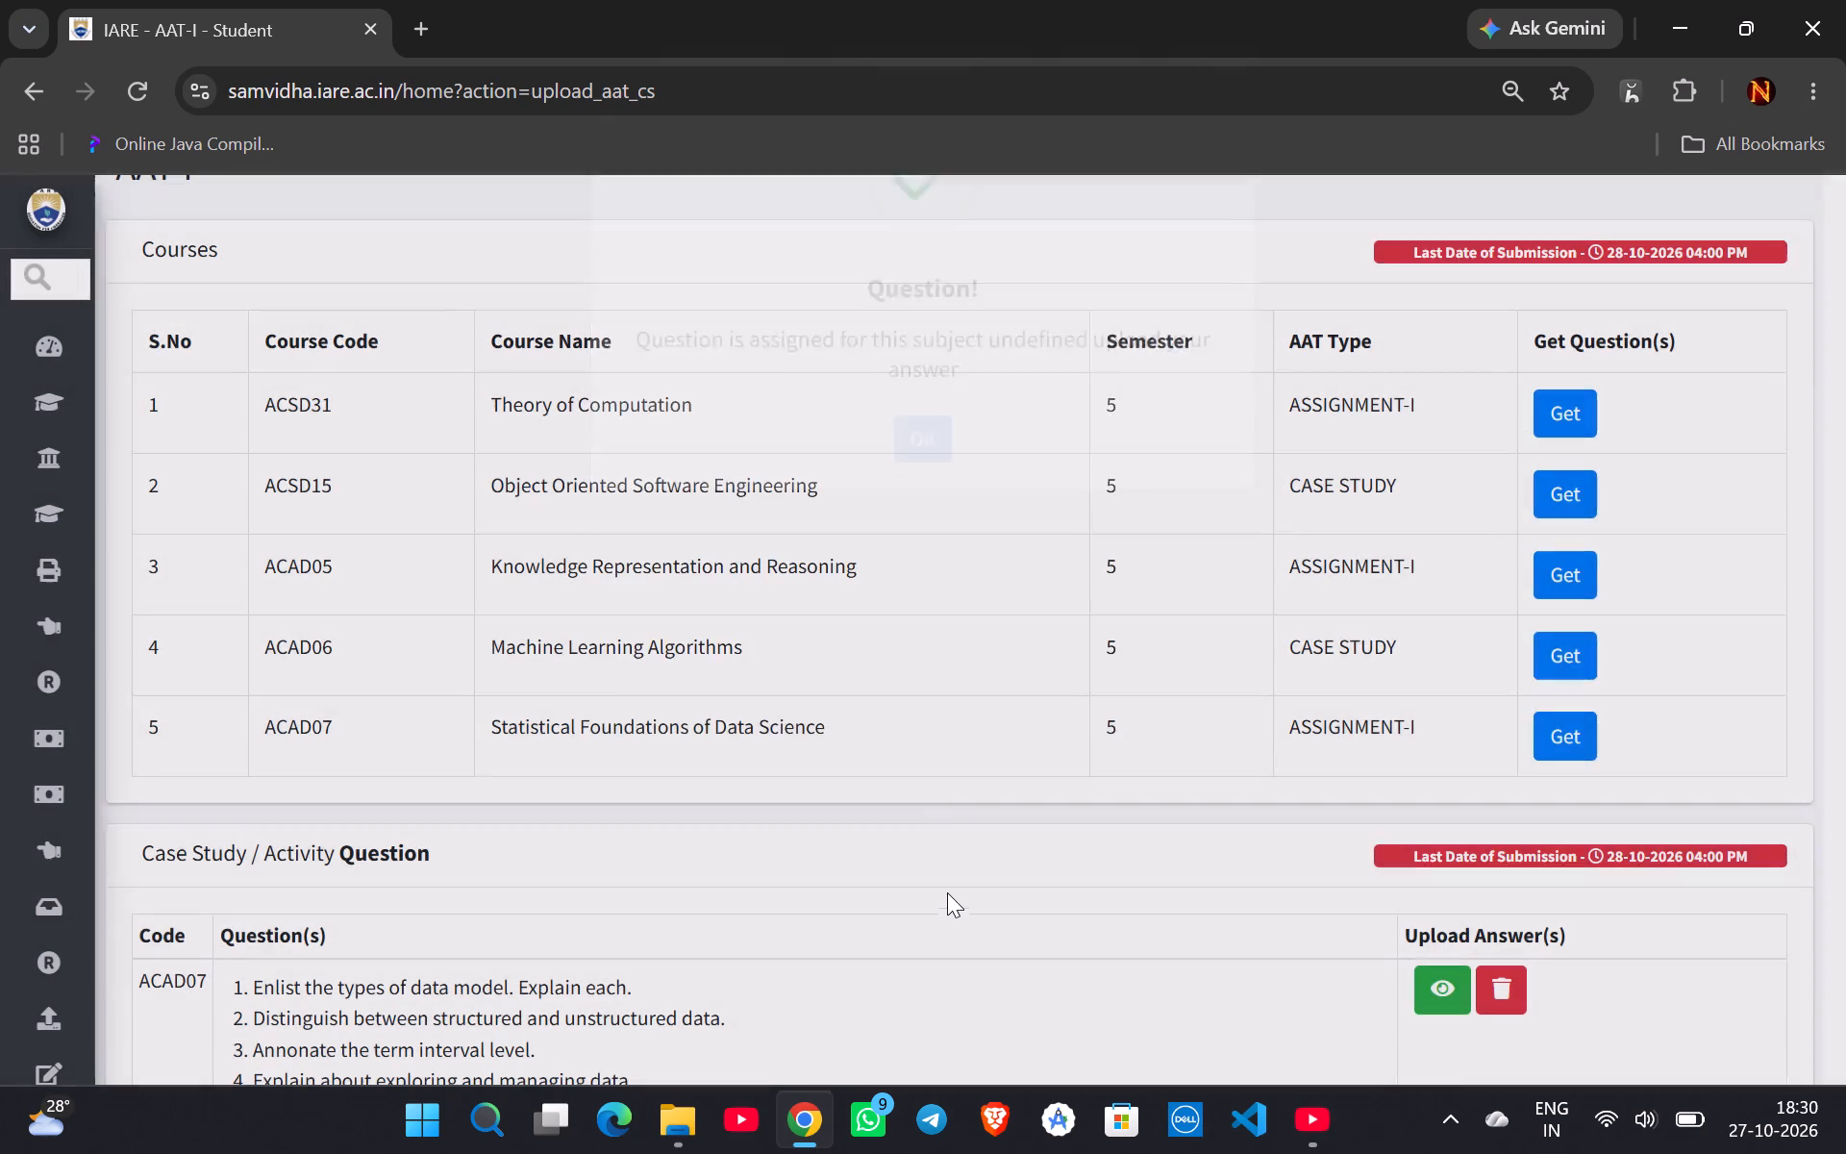
scroll(947, 898, down, 1)
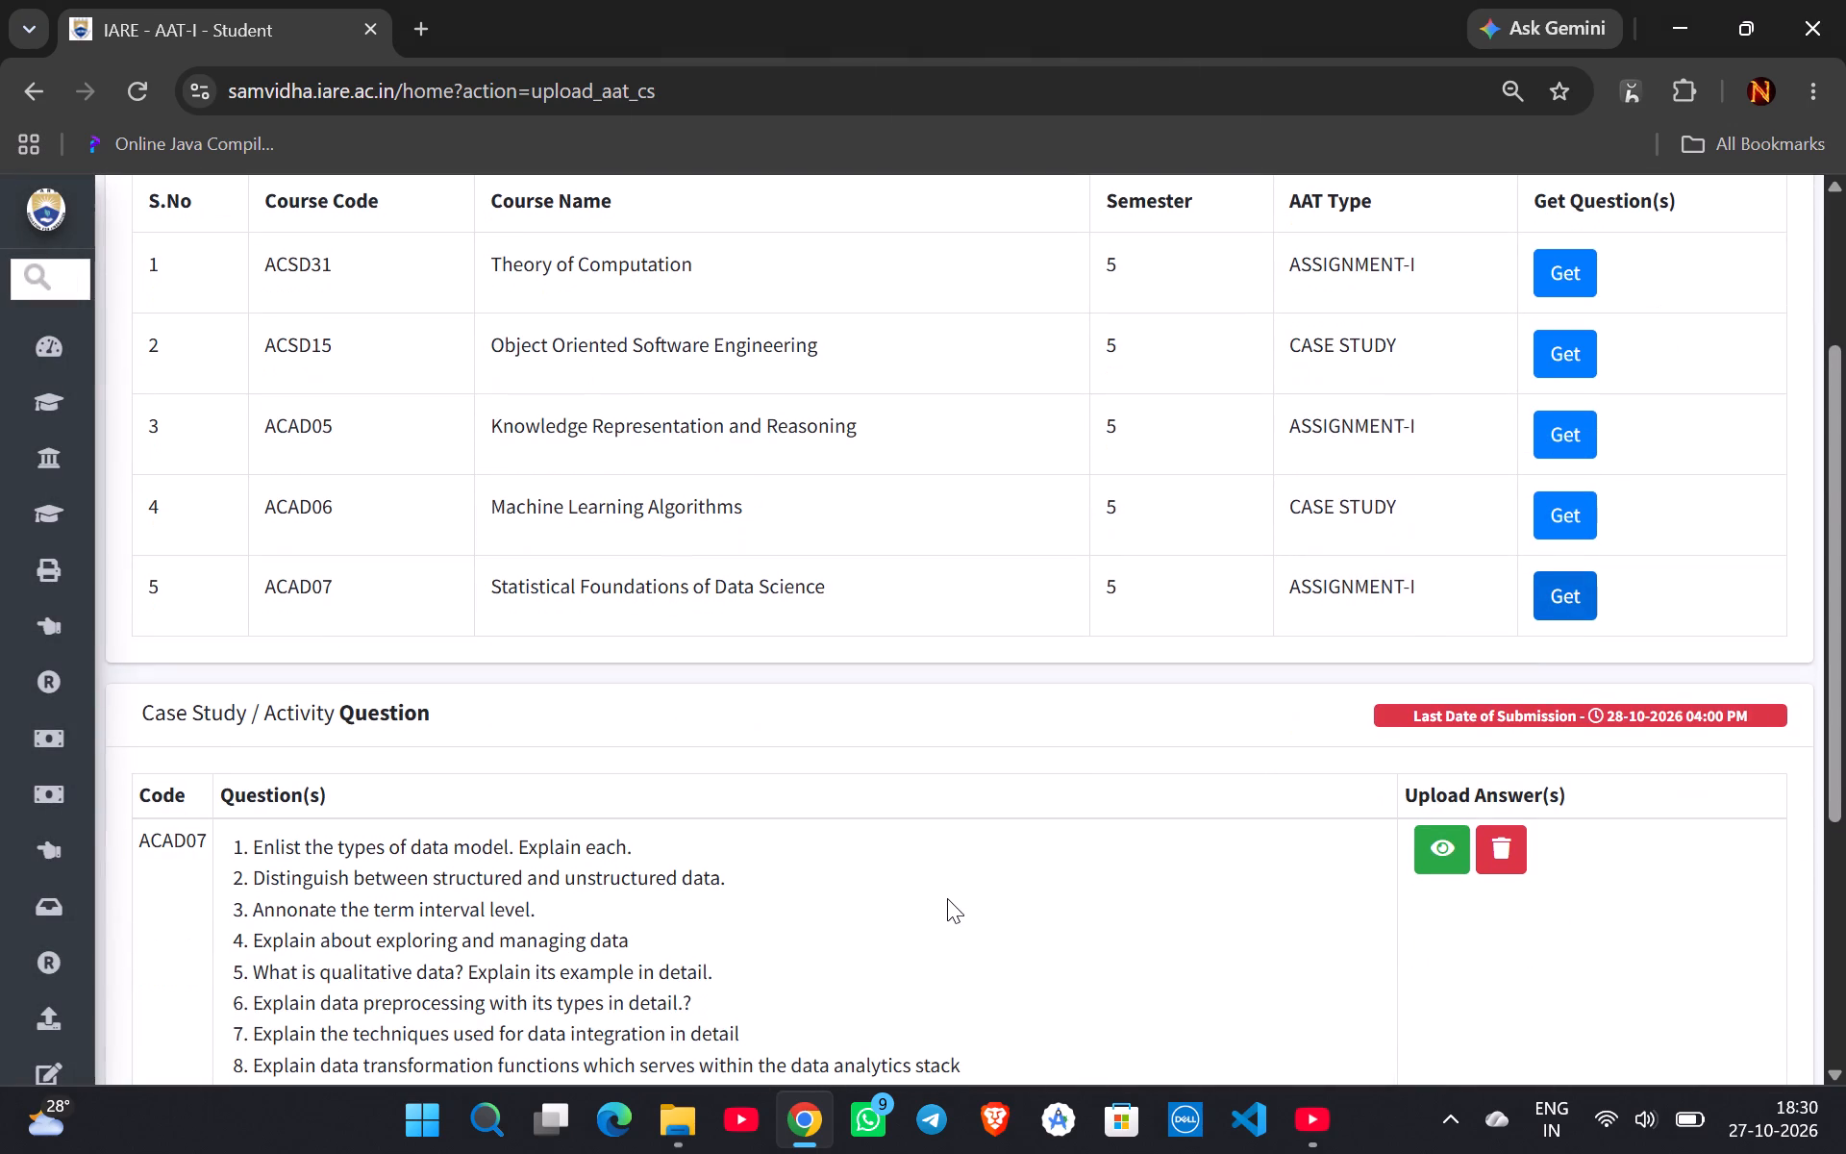
scroll(947, 898, down, 1)
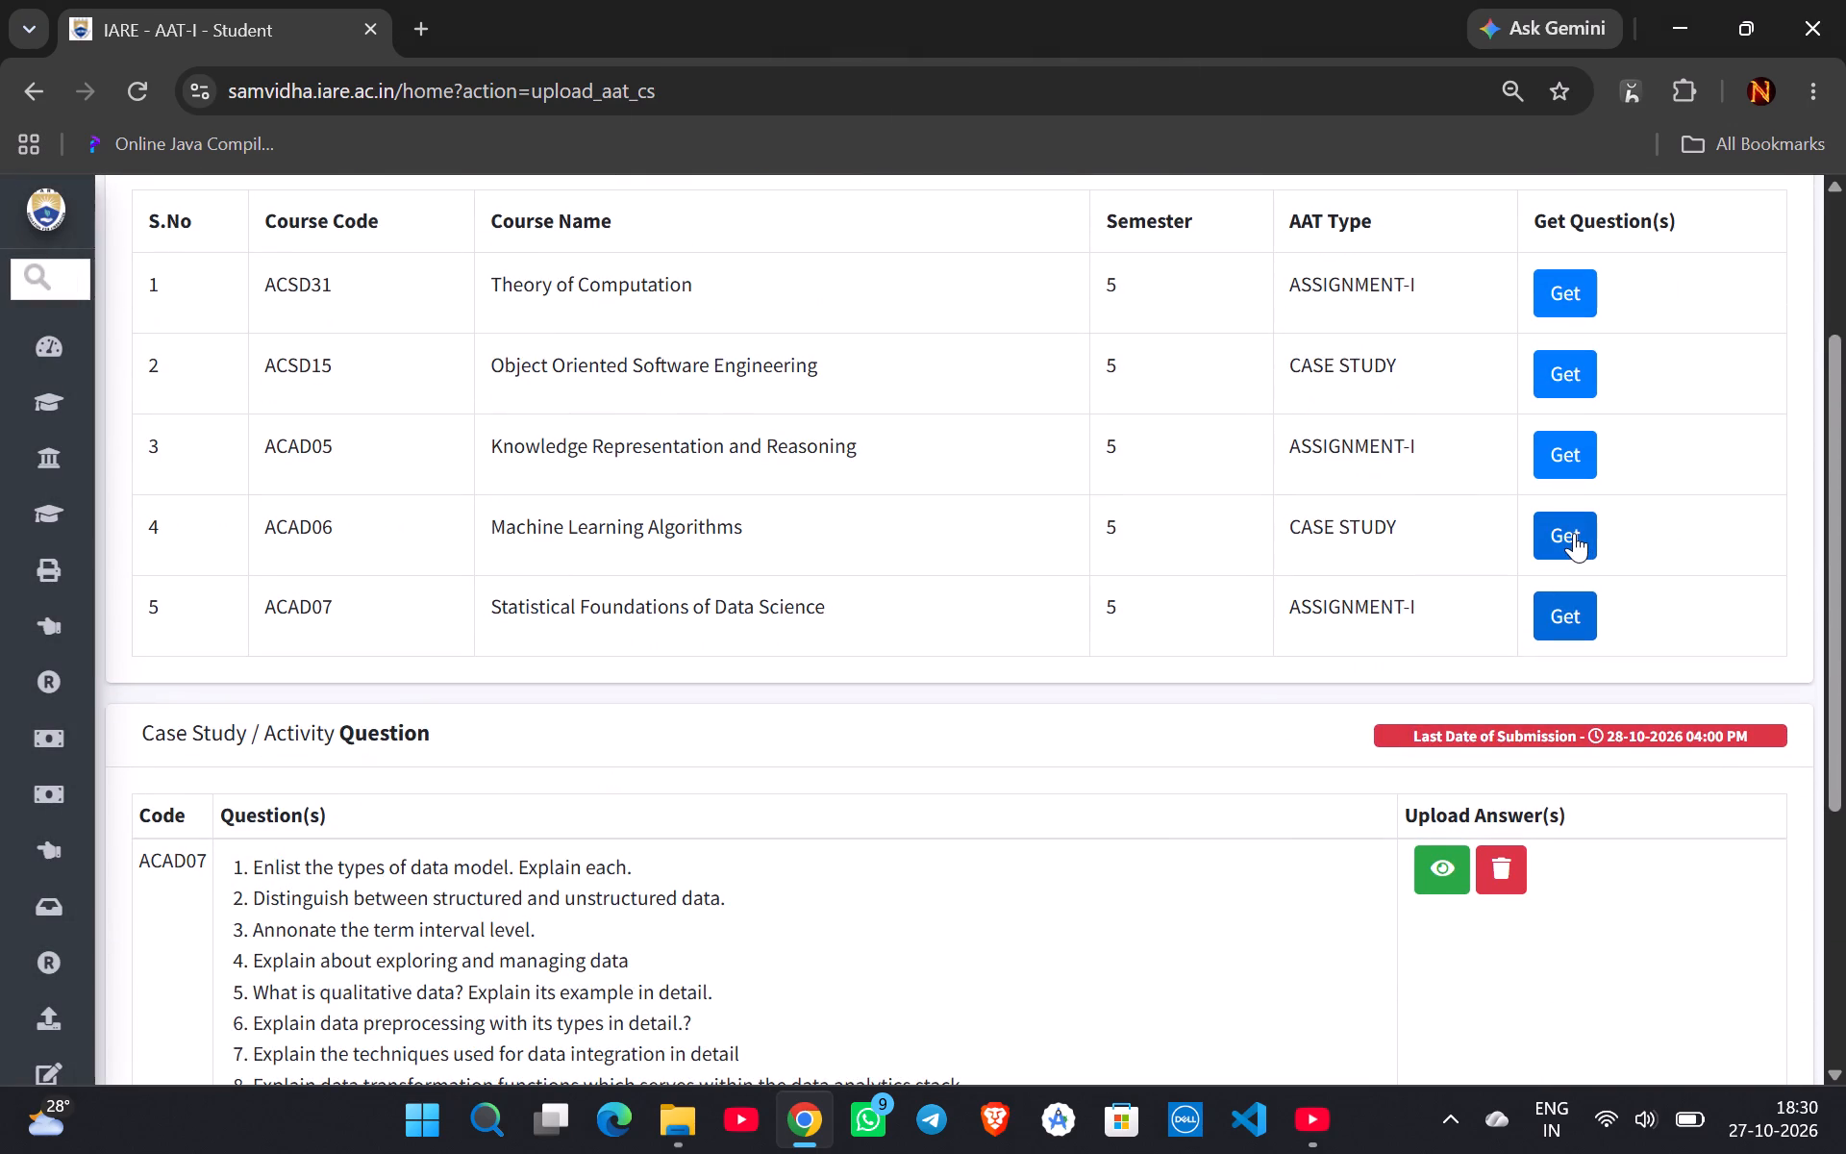
Get the ACAD06, ACAD05, ACSD15 and ACSD31 entries on the AAT-I page to check their questions and uploaded answers.
click(1574, 533)
click(917, 788)
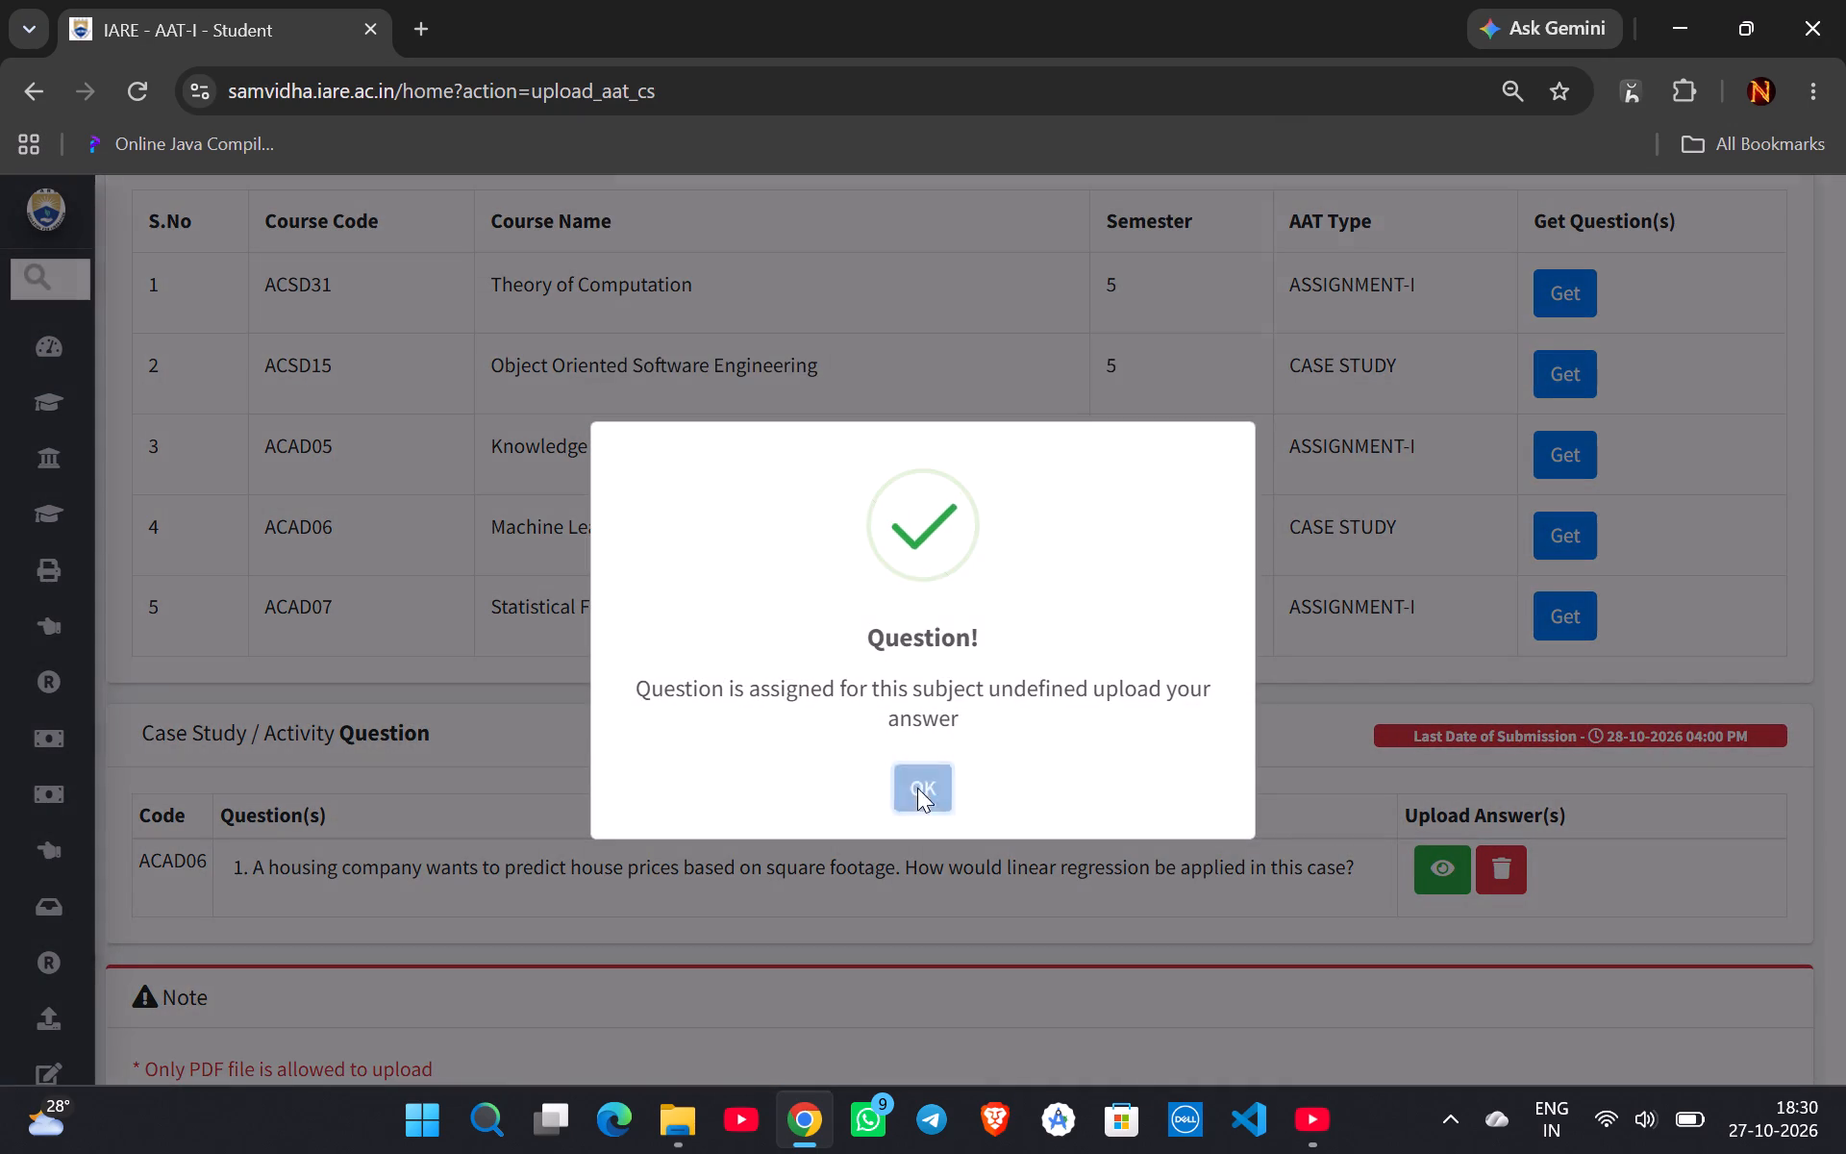
click(1567, 438)
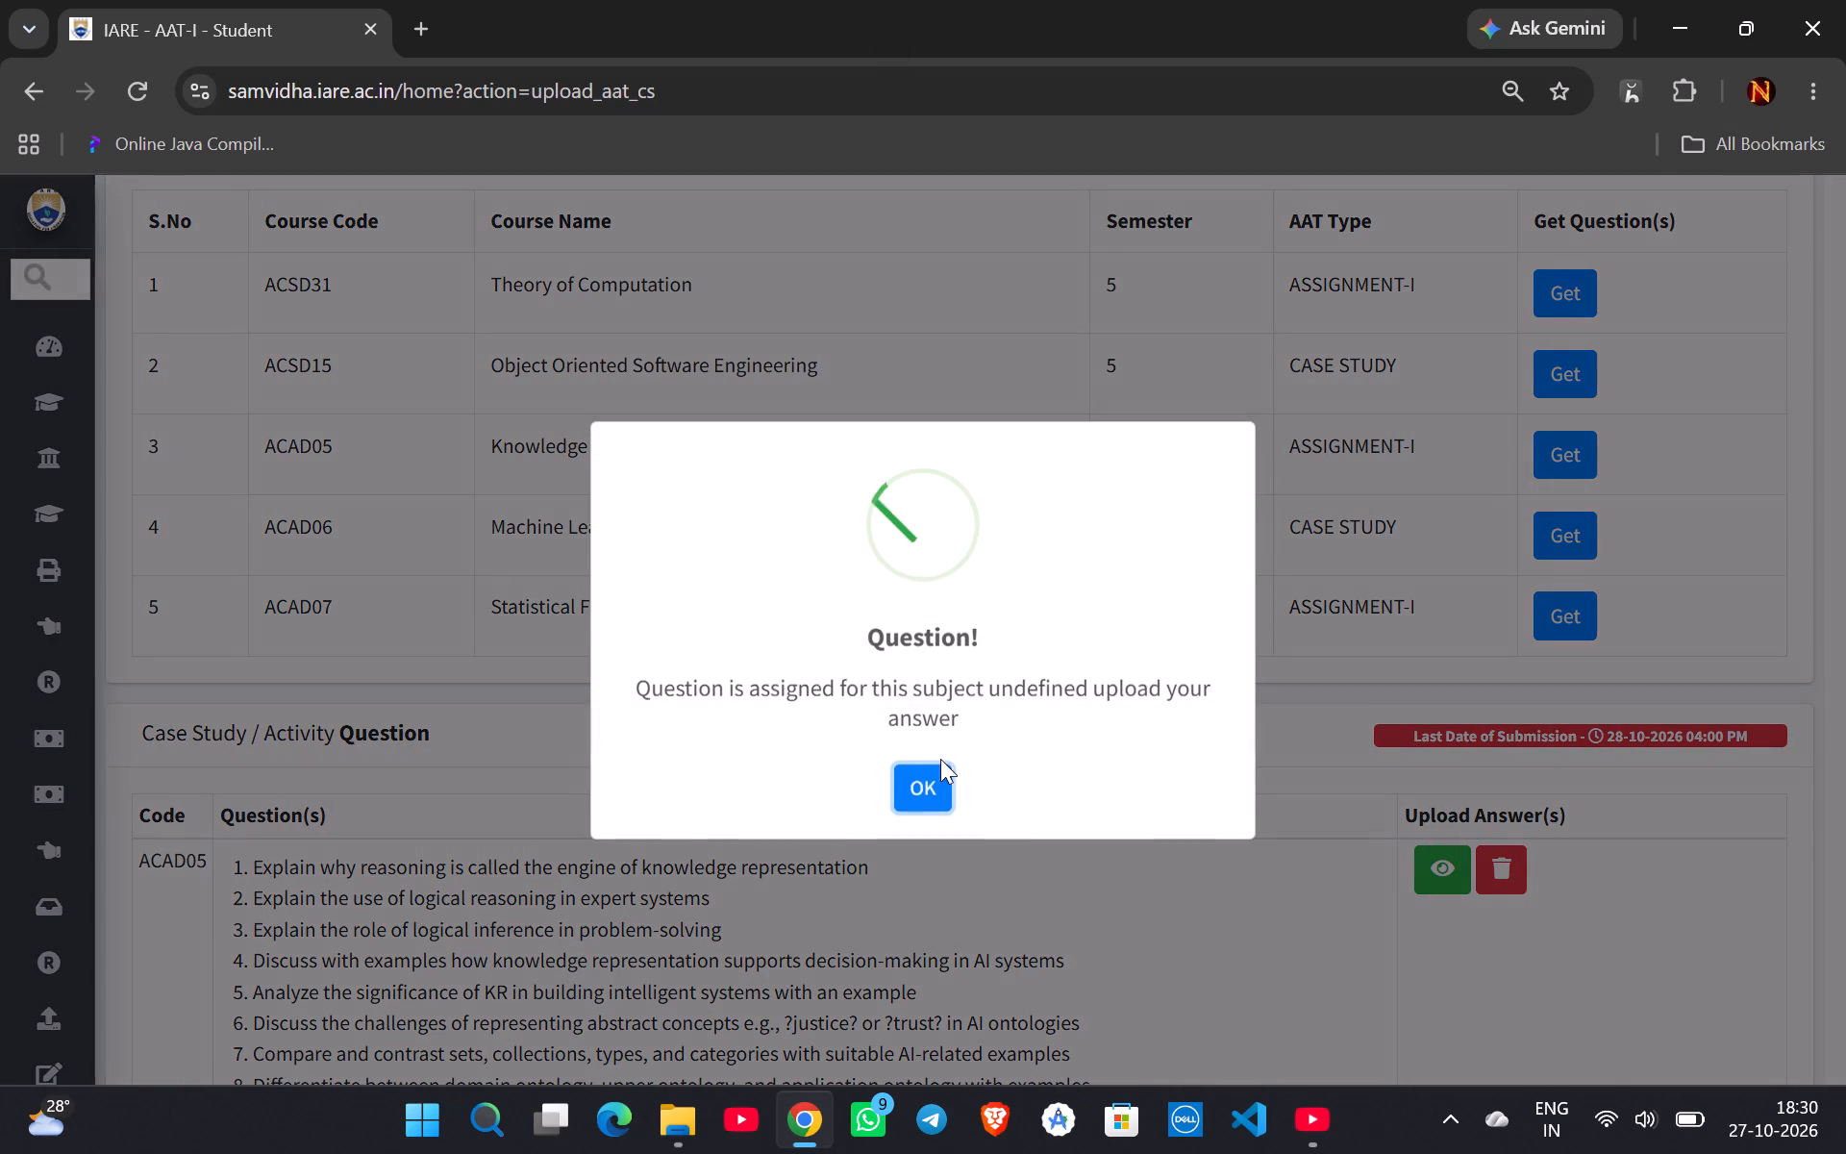
click(919, 763)
click(946, 776)
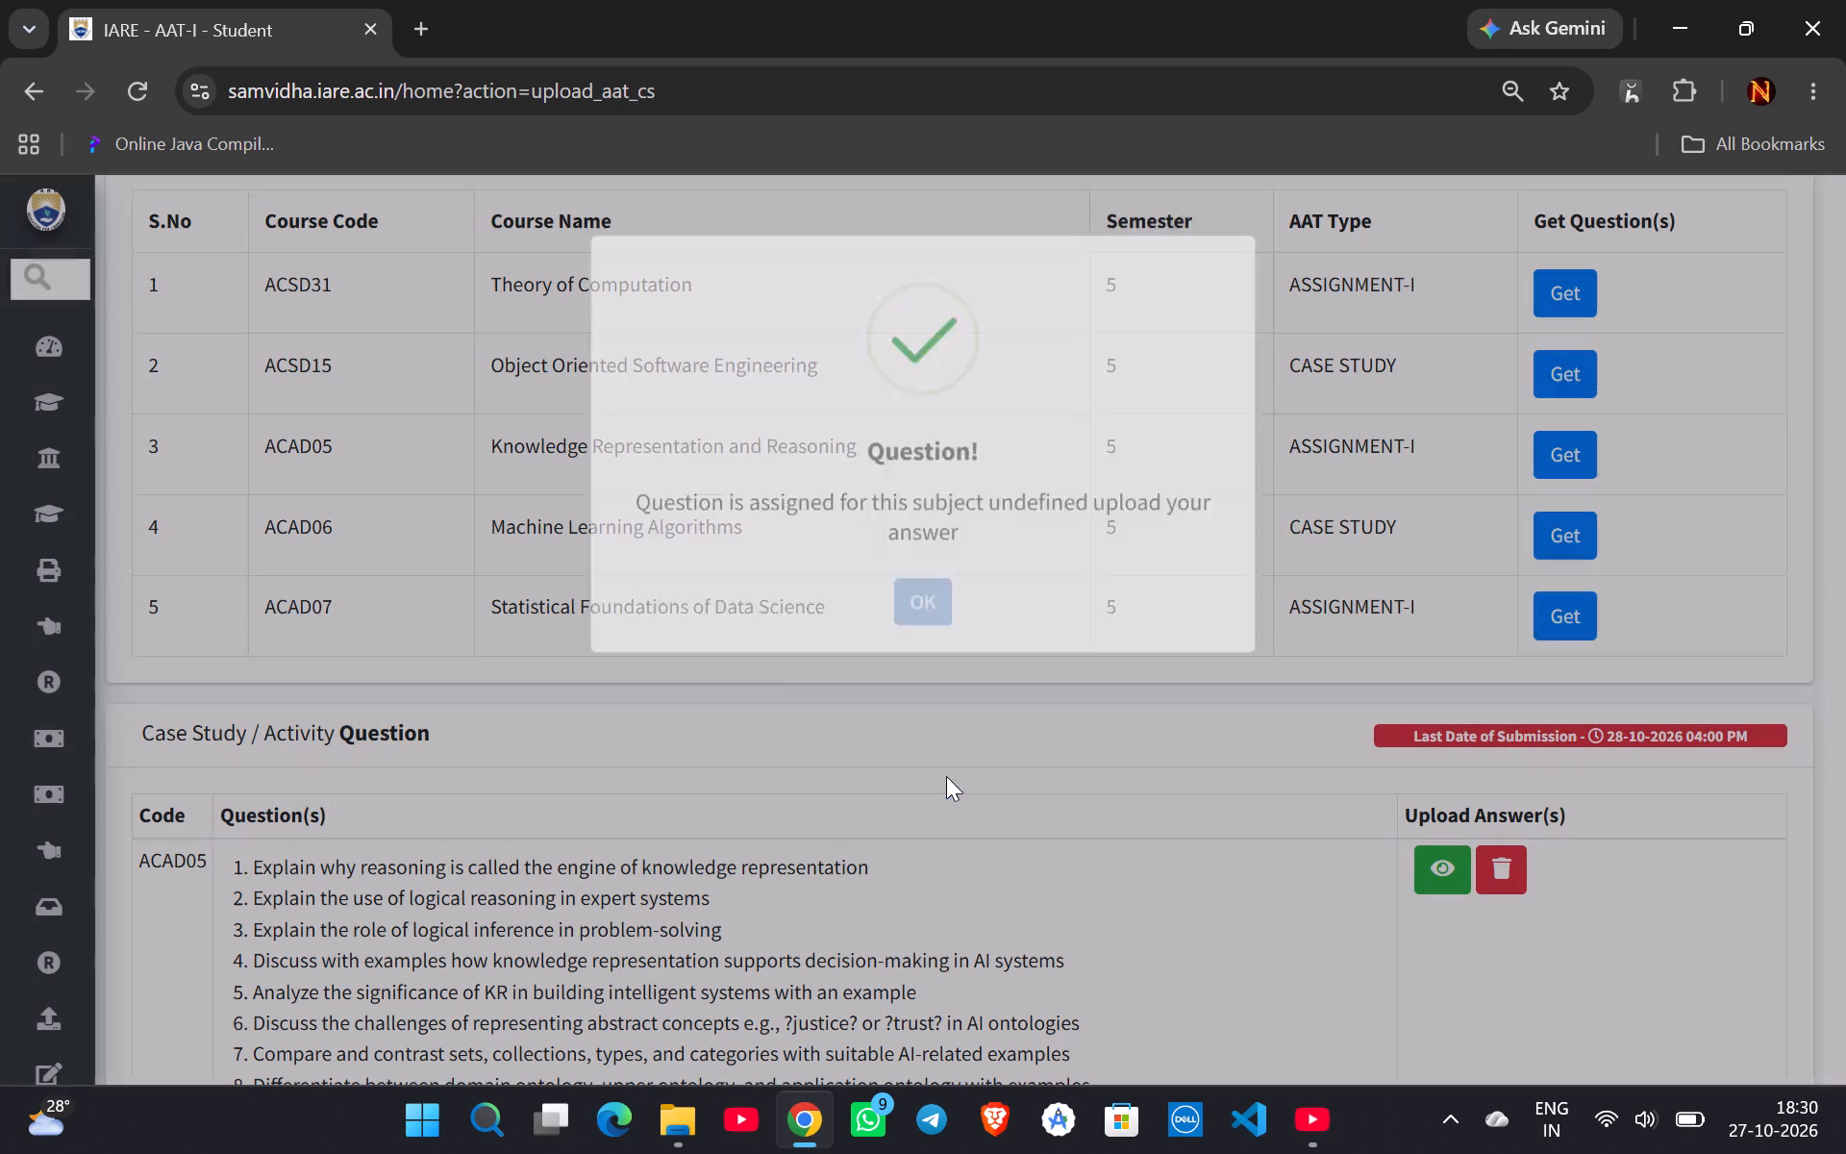
click(1556, 377)
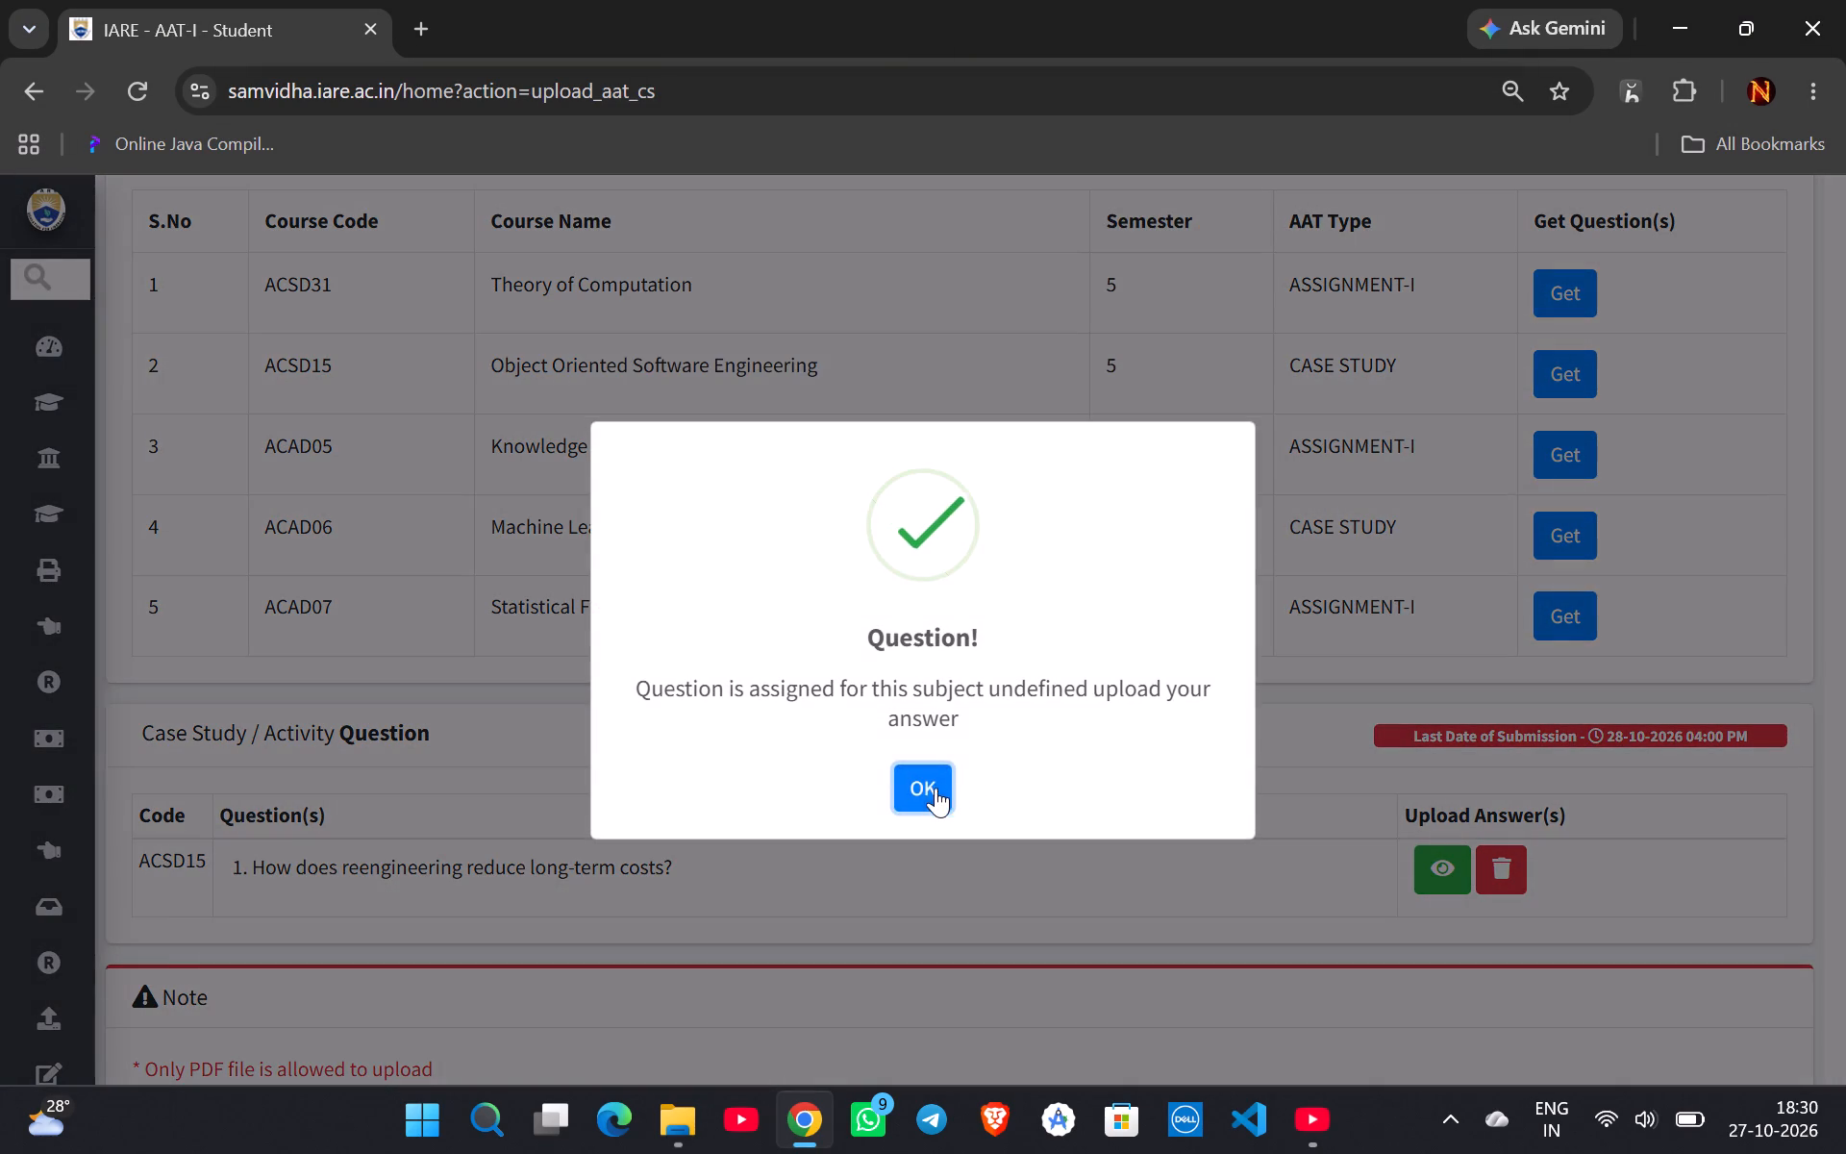
click(932, 786)
click(1558, 290)
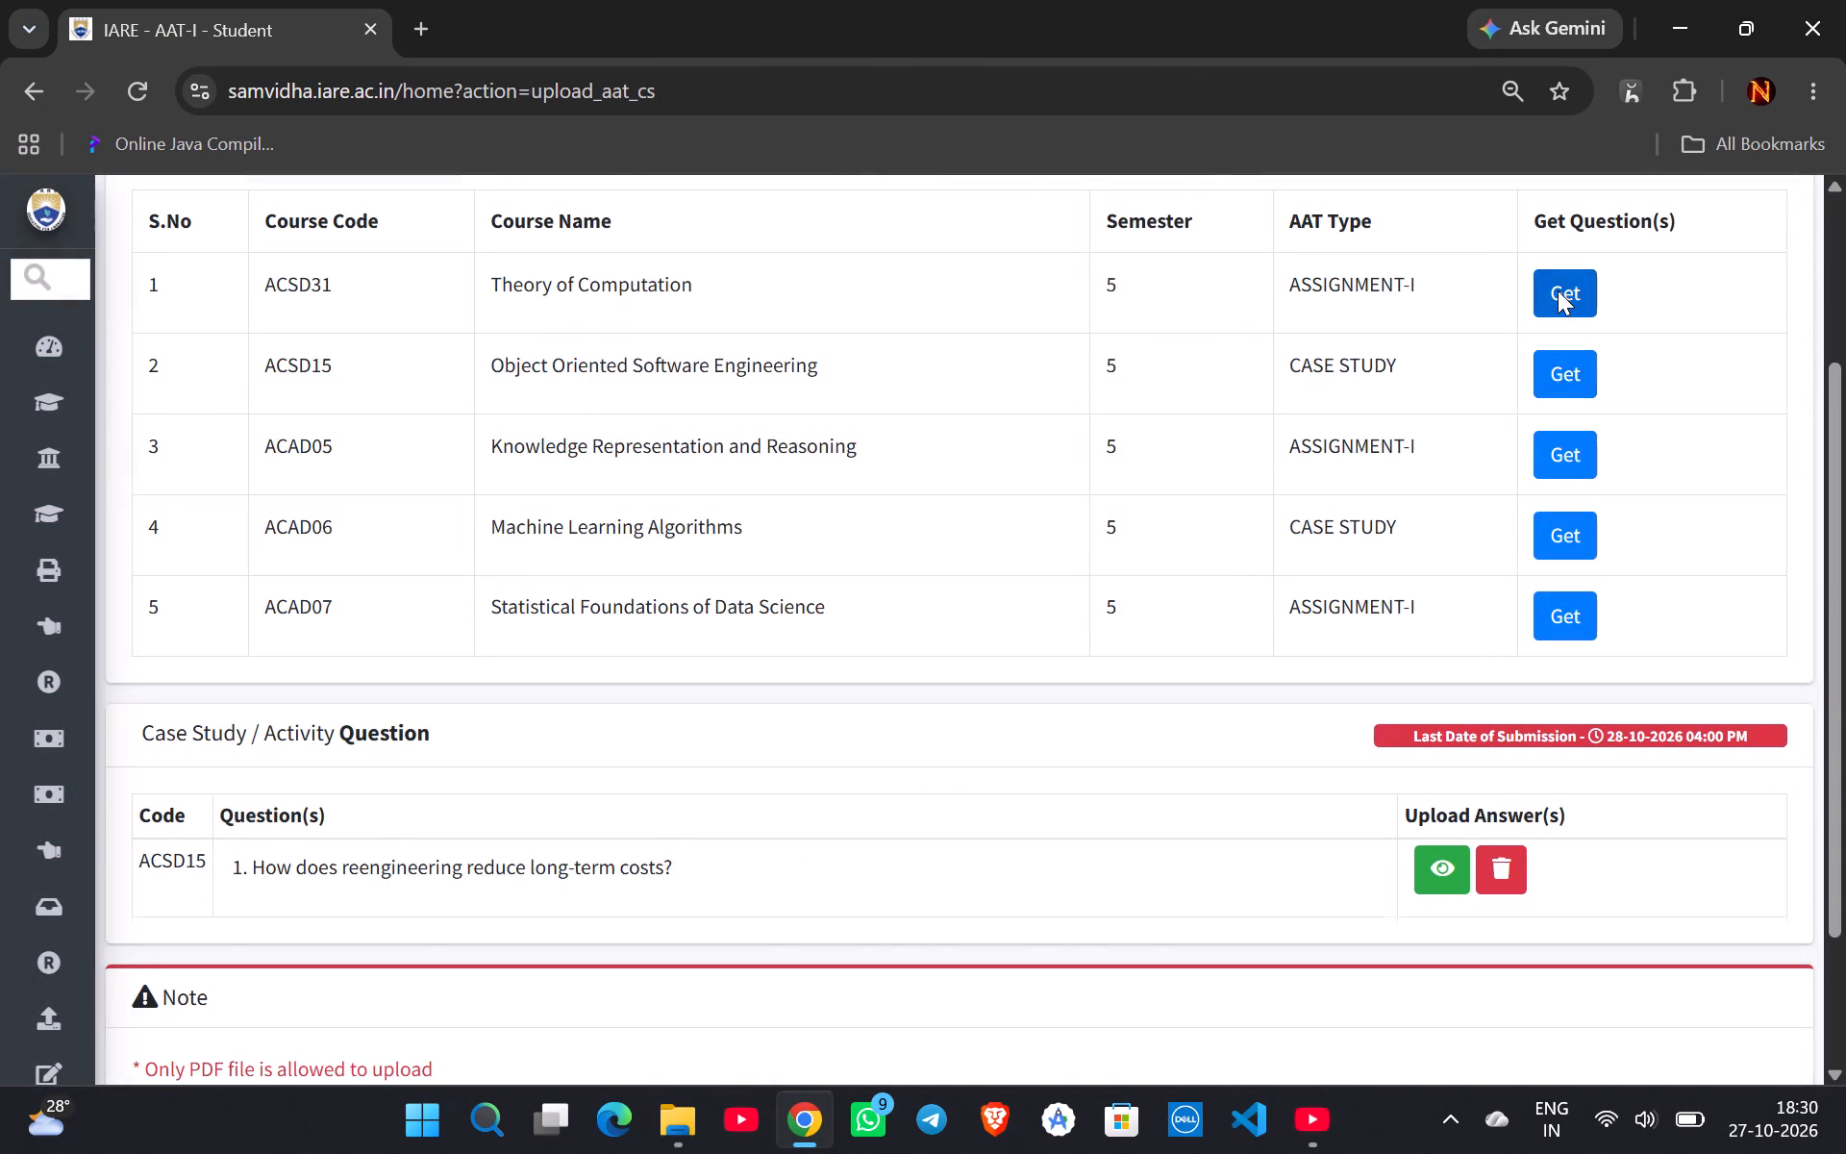
click(932, 812)
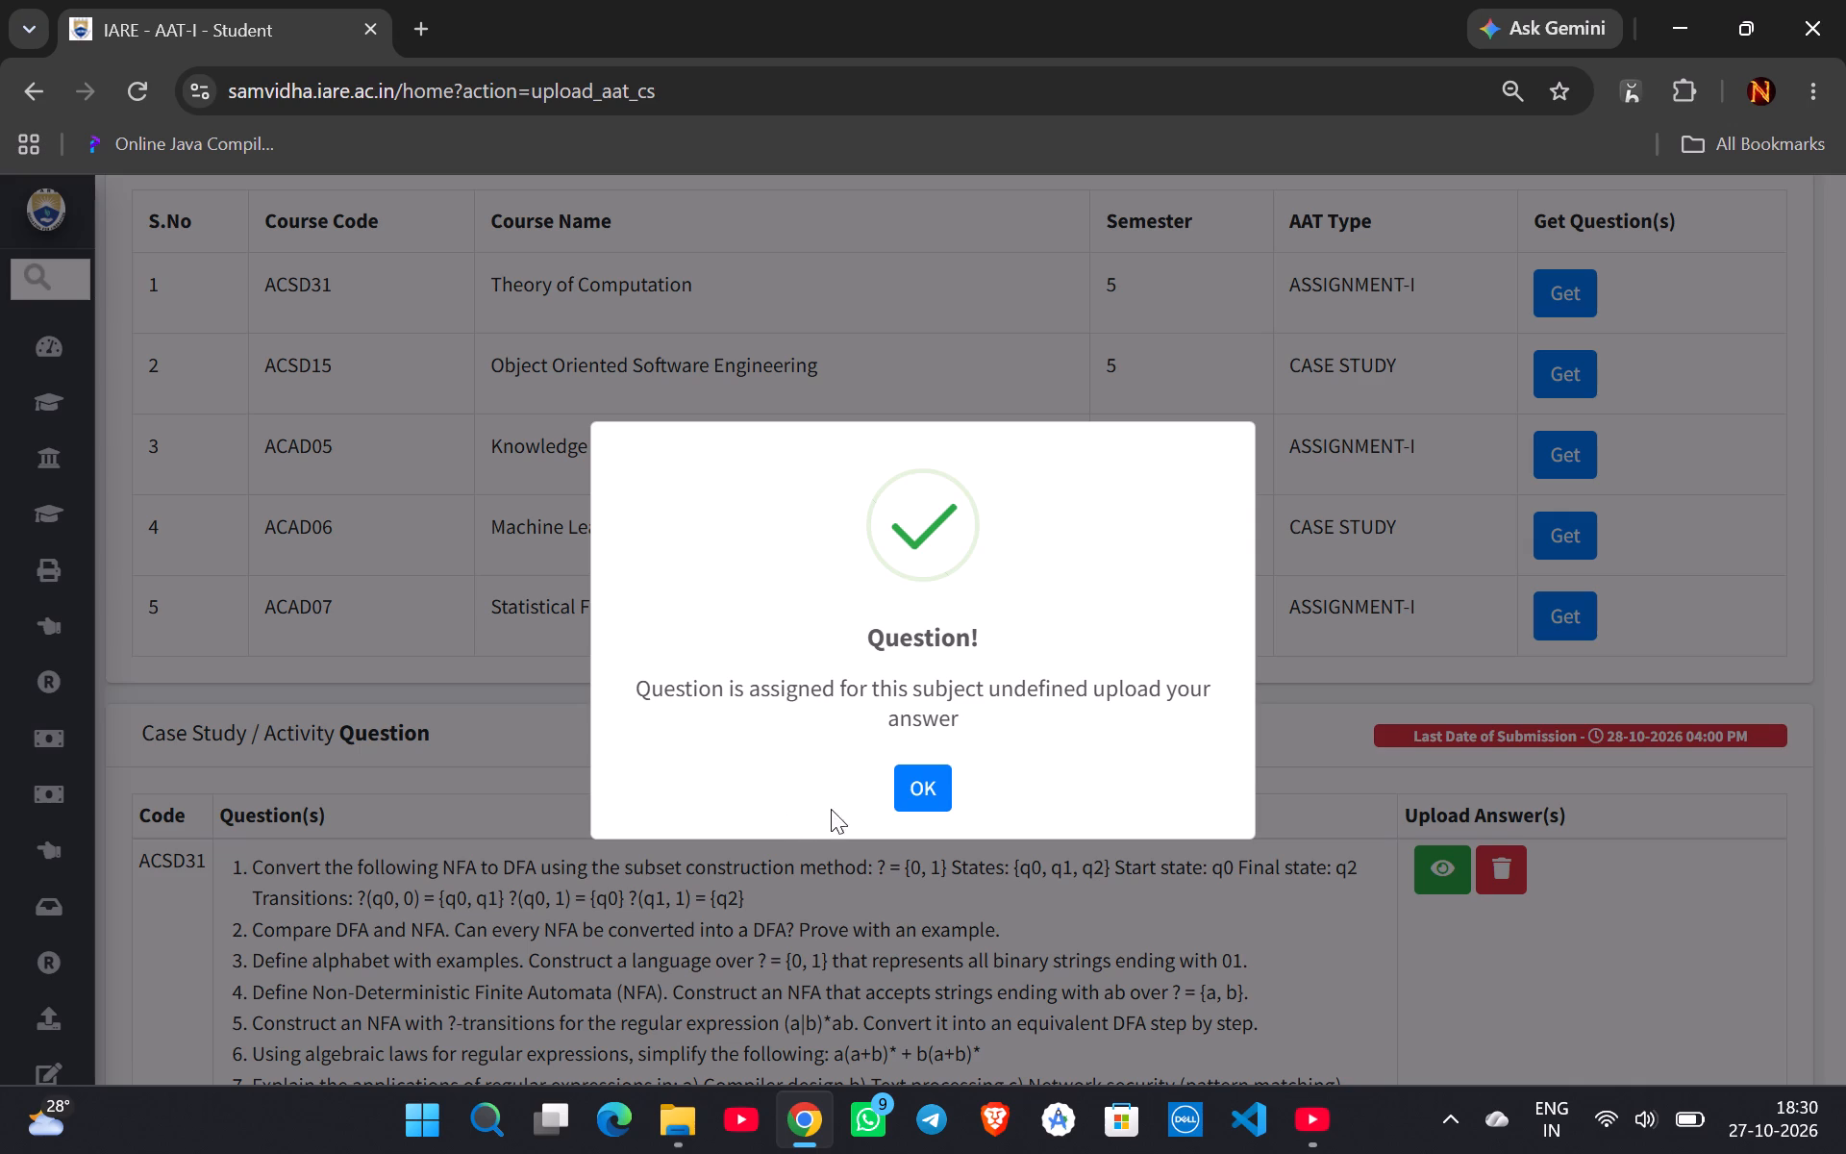
click(923, 793)
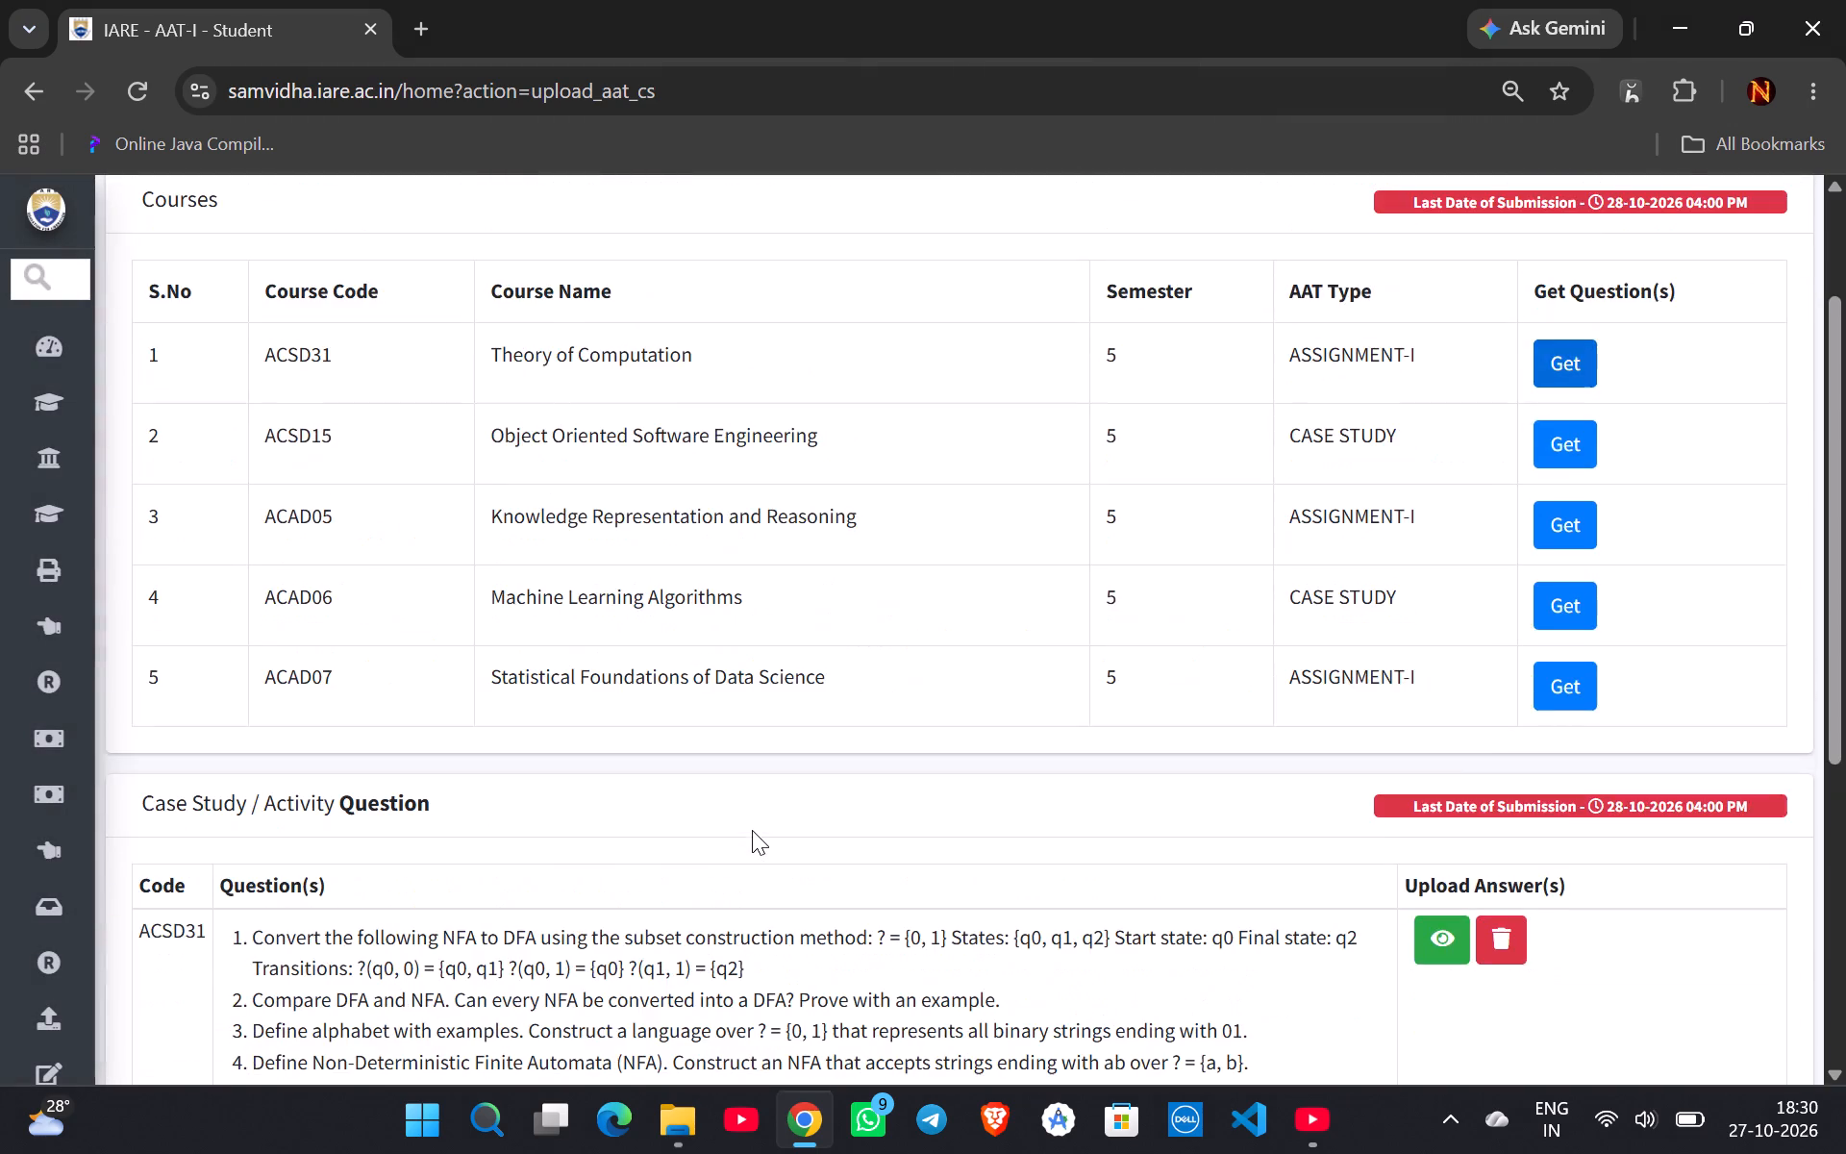
Open the AAT (Concept Video) uploads page to check for an assigned question.
click(161, 409)
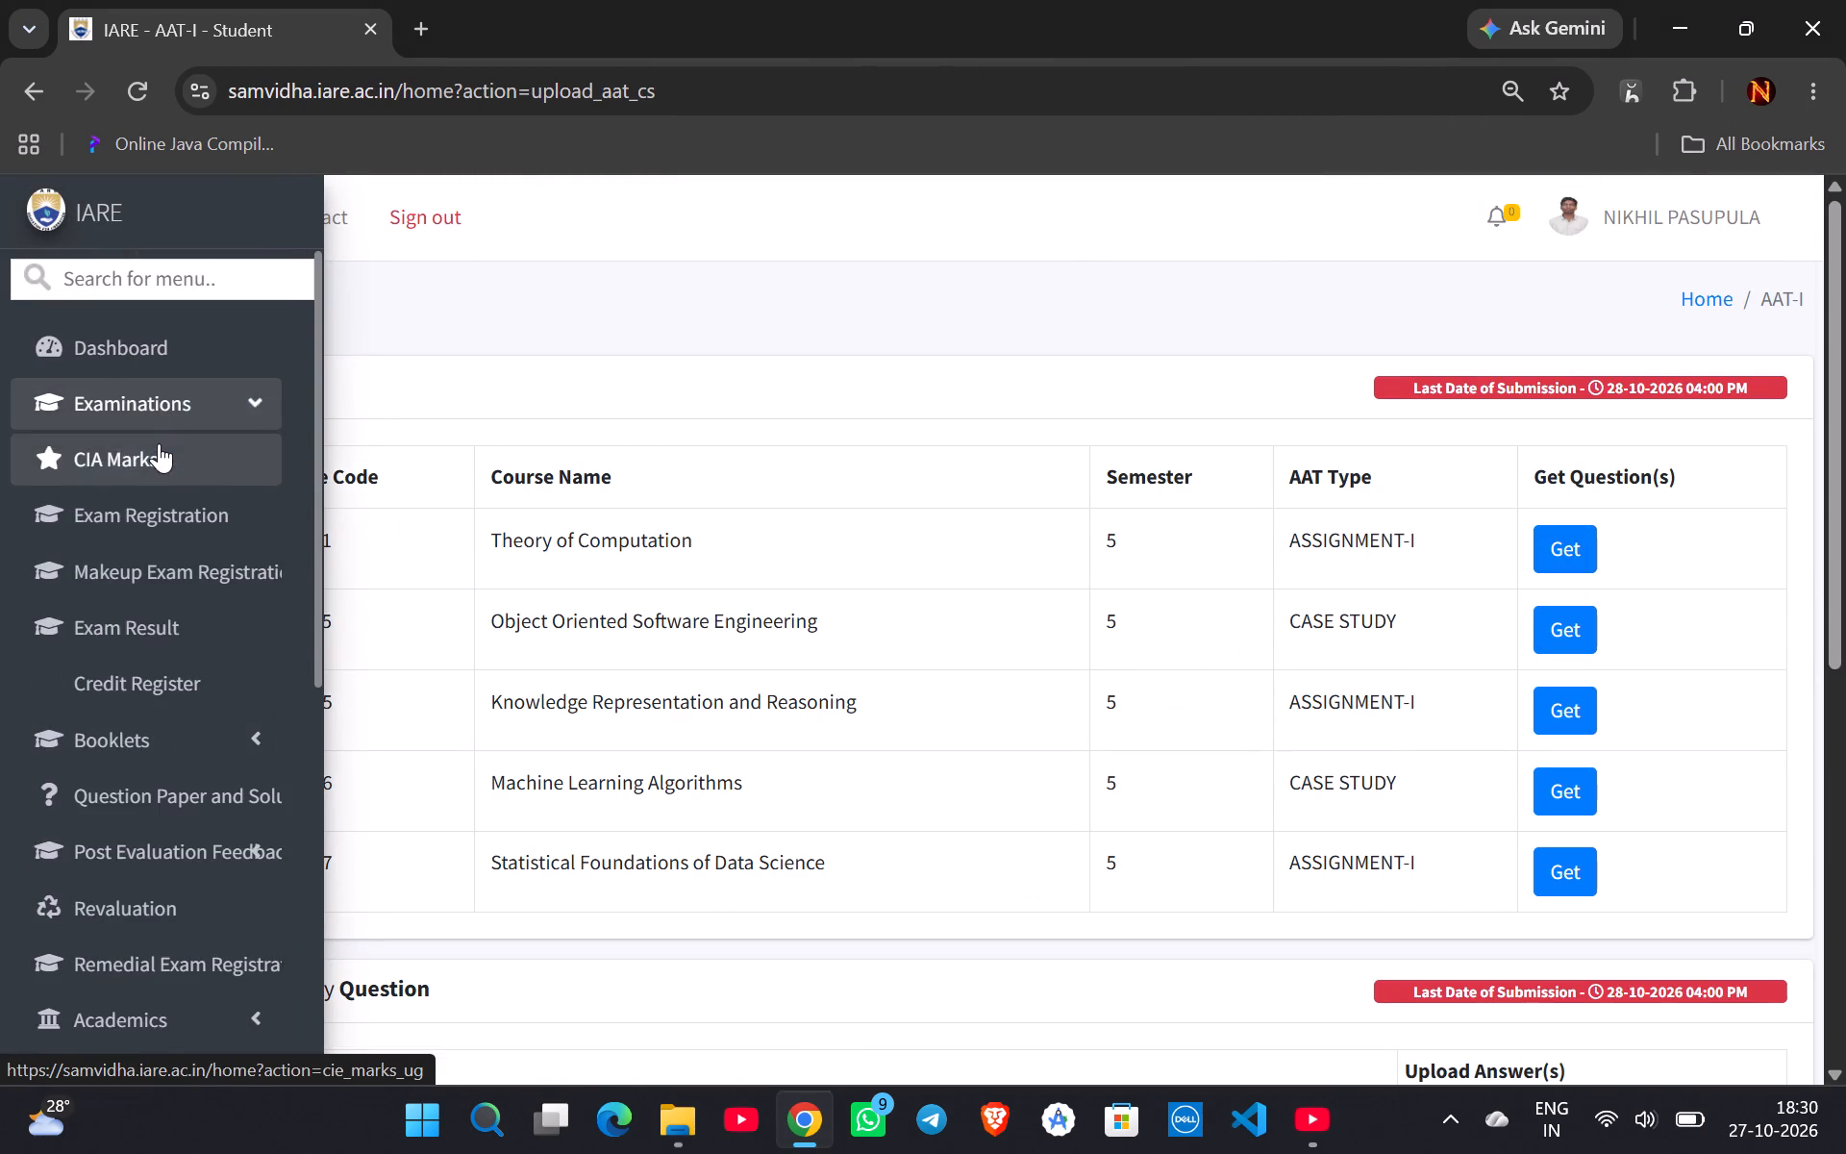
scroll(159, 443, down, 4)
click(122, 925)
scroll(122, 925, down, 7)
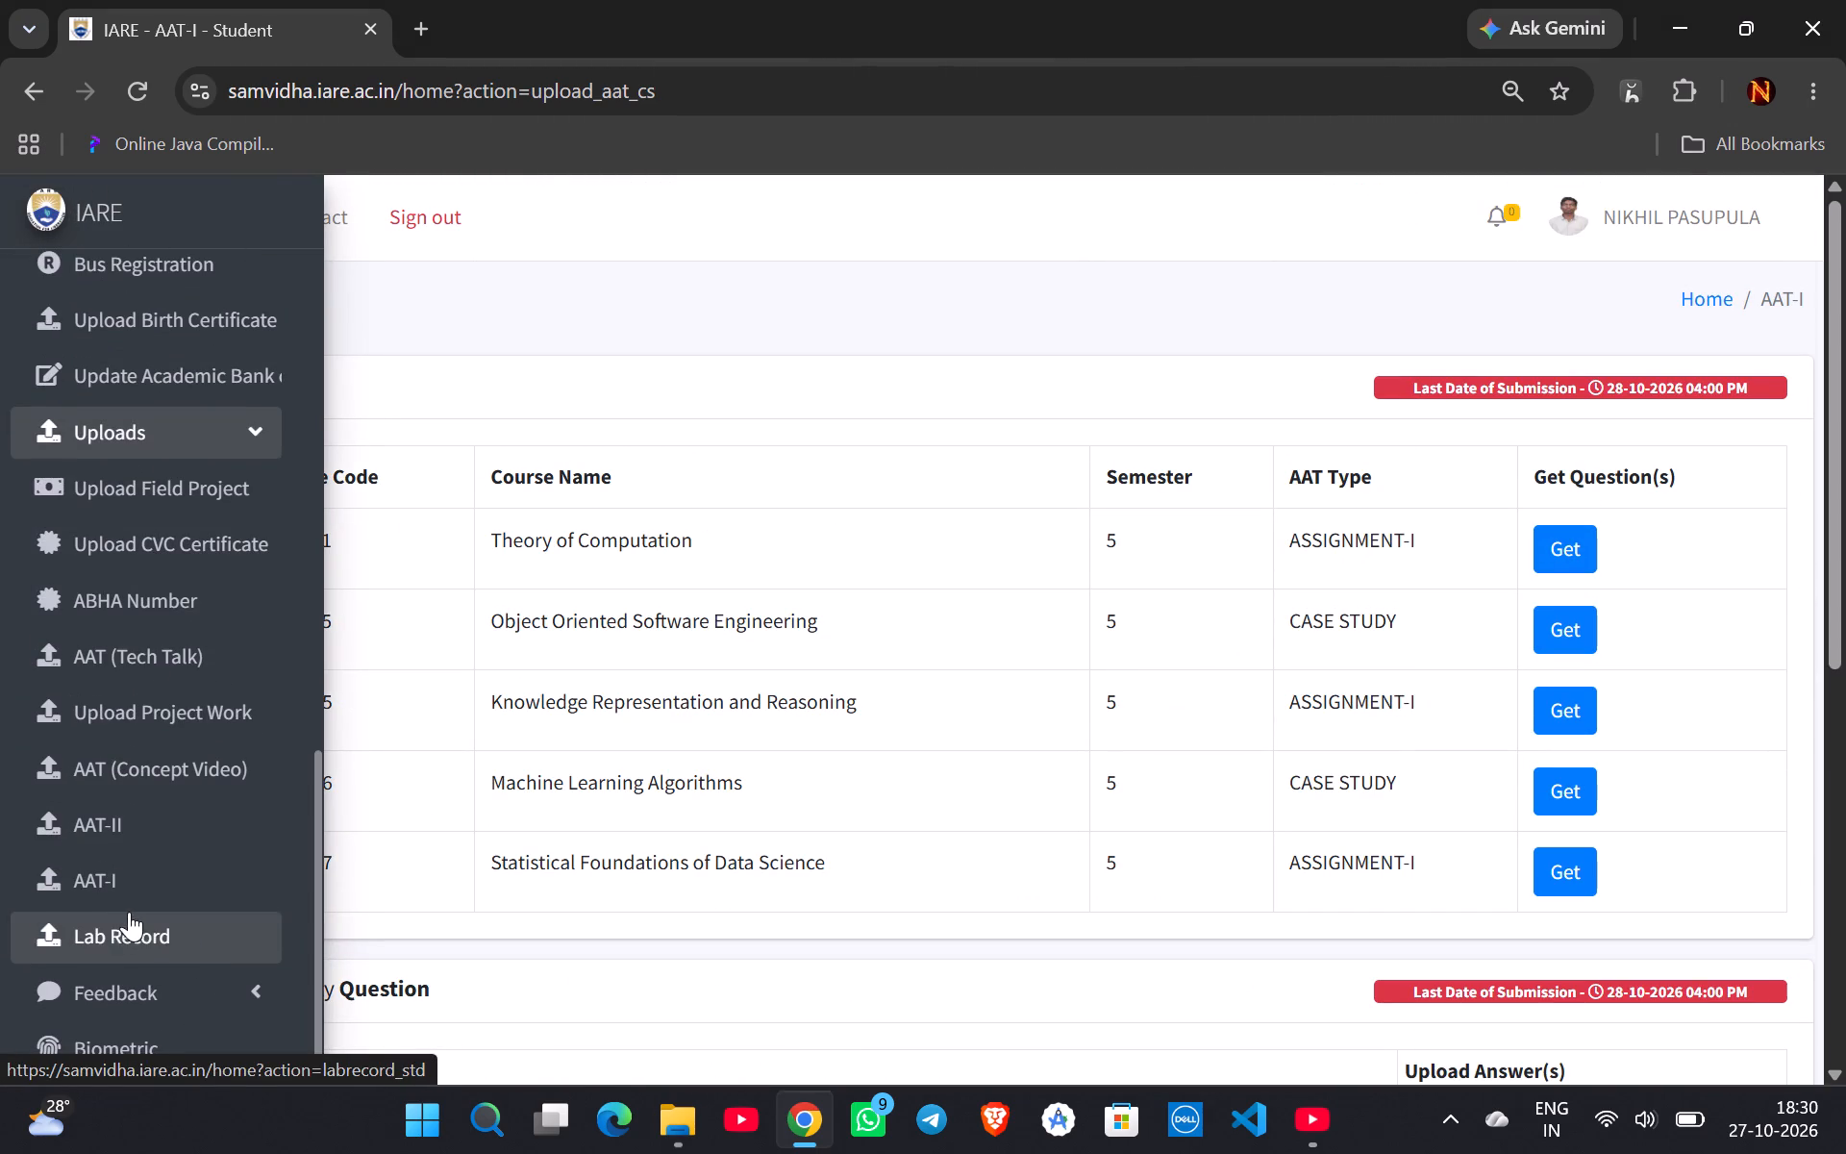
click(150, 783)
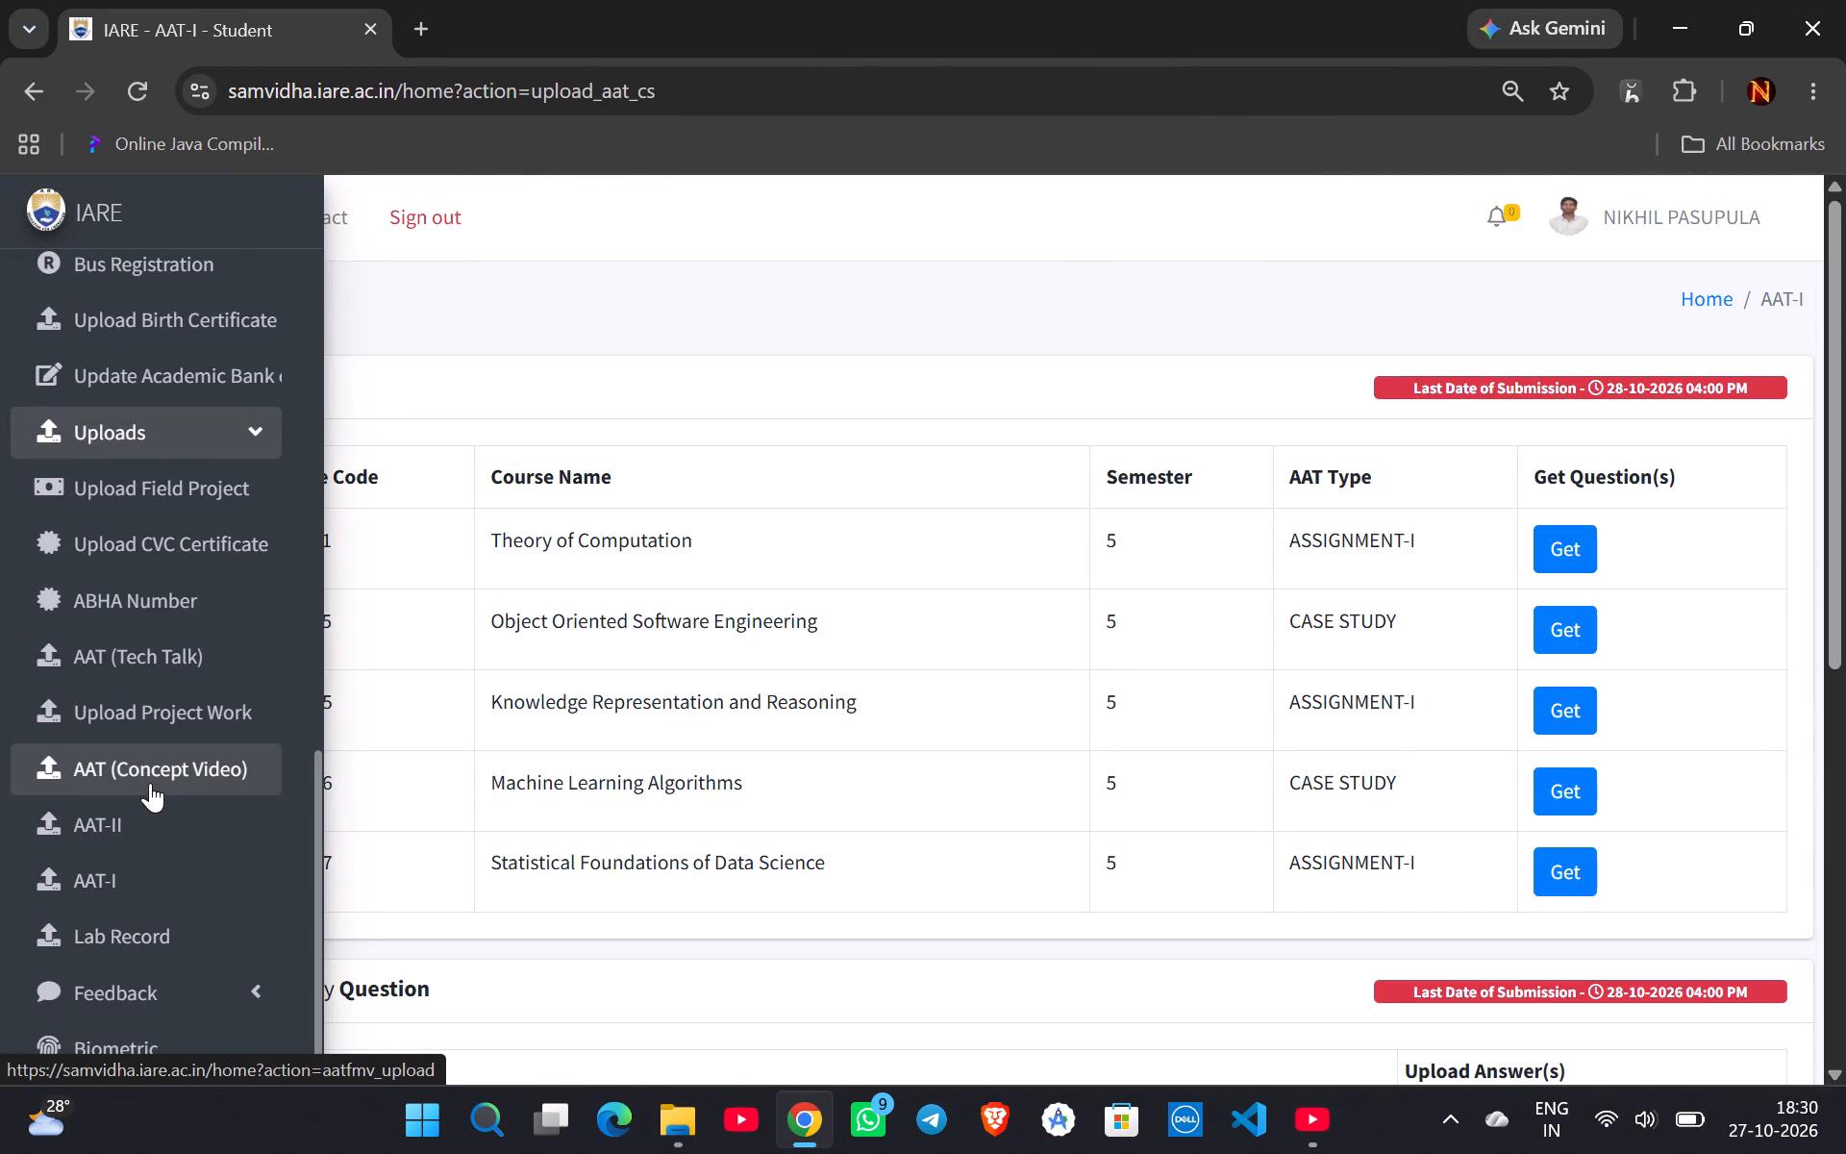
Return to the AAT-I uploads page and get the ACSD15 case study to recheck its question and uploaded answer.
scroll(22, 885, down, 3)
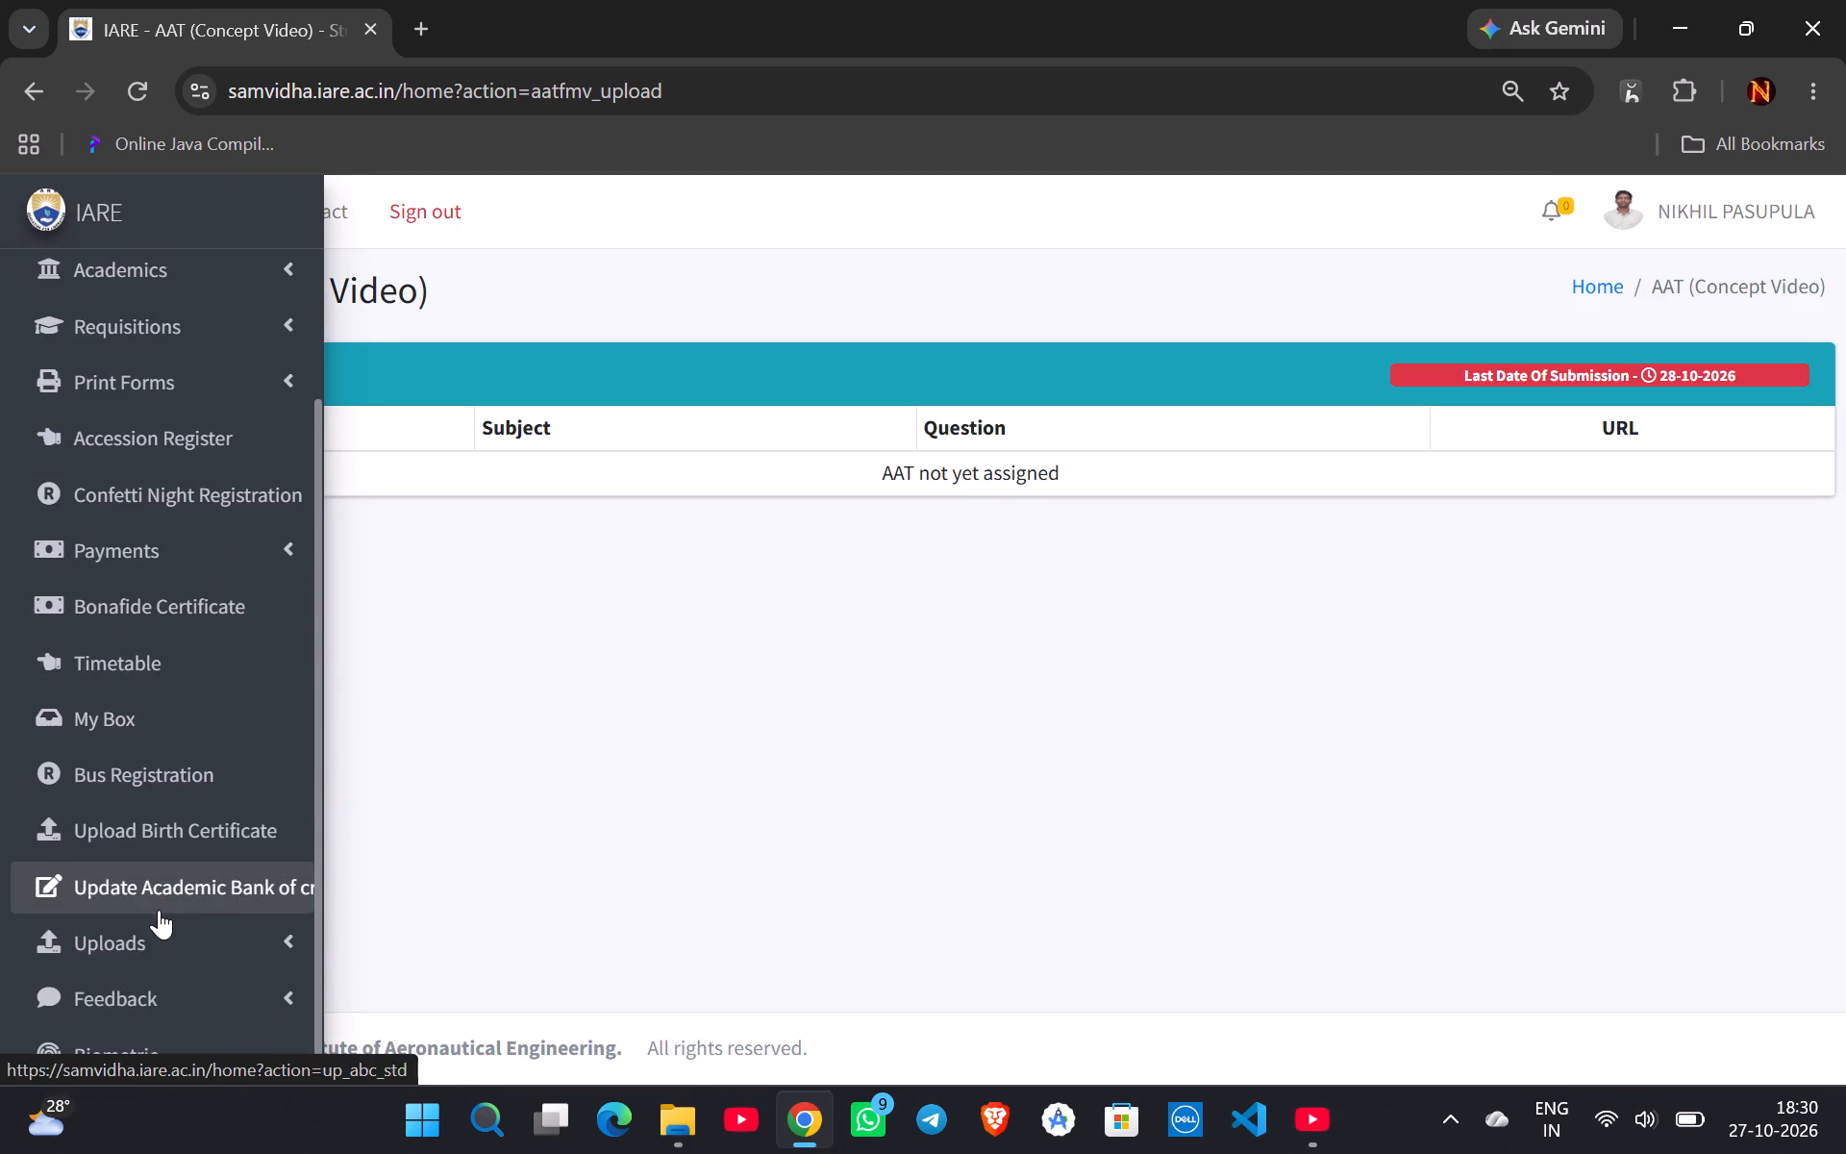
click(152, 929)
scroll(152, 929, down, 5)
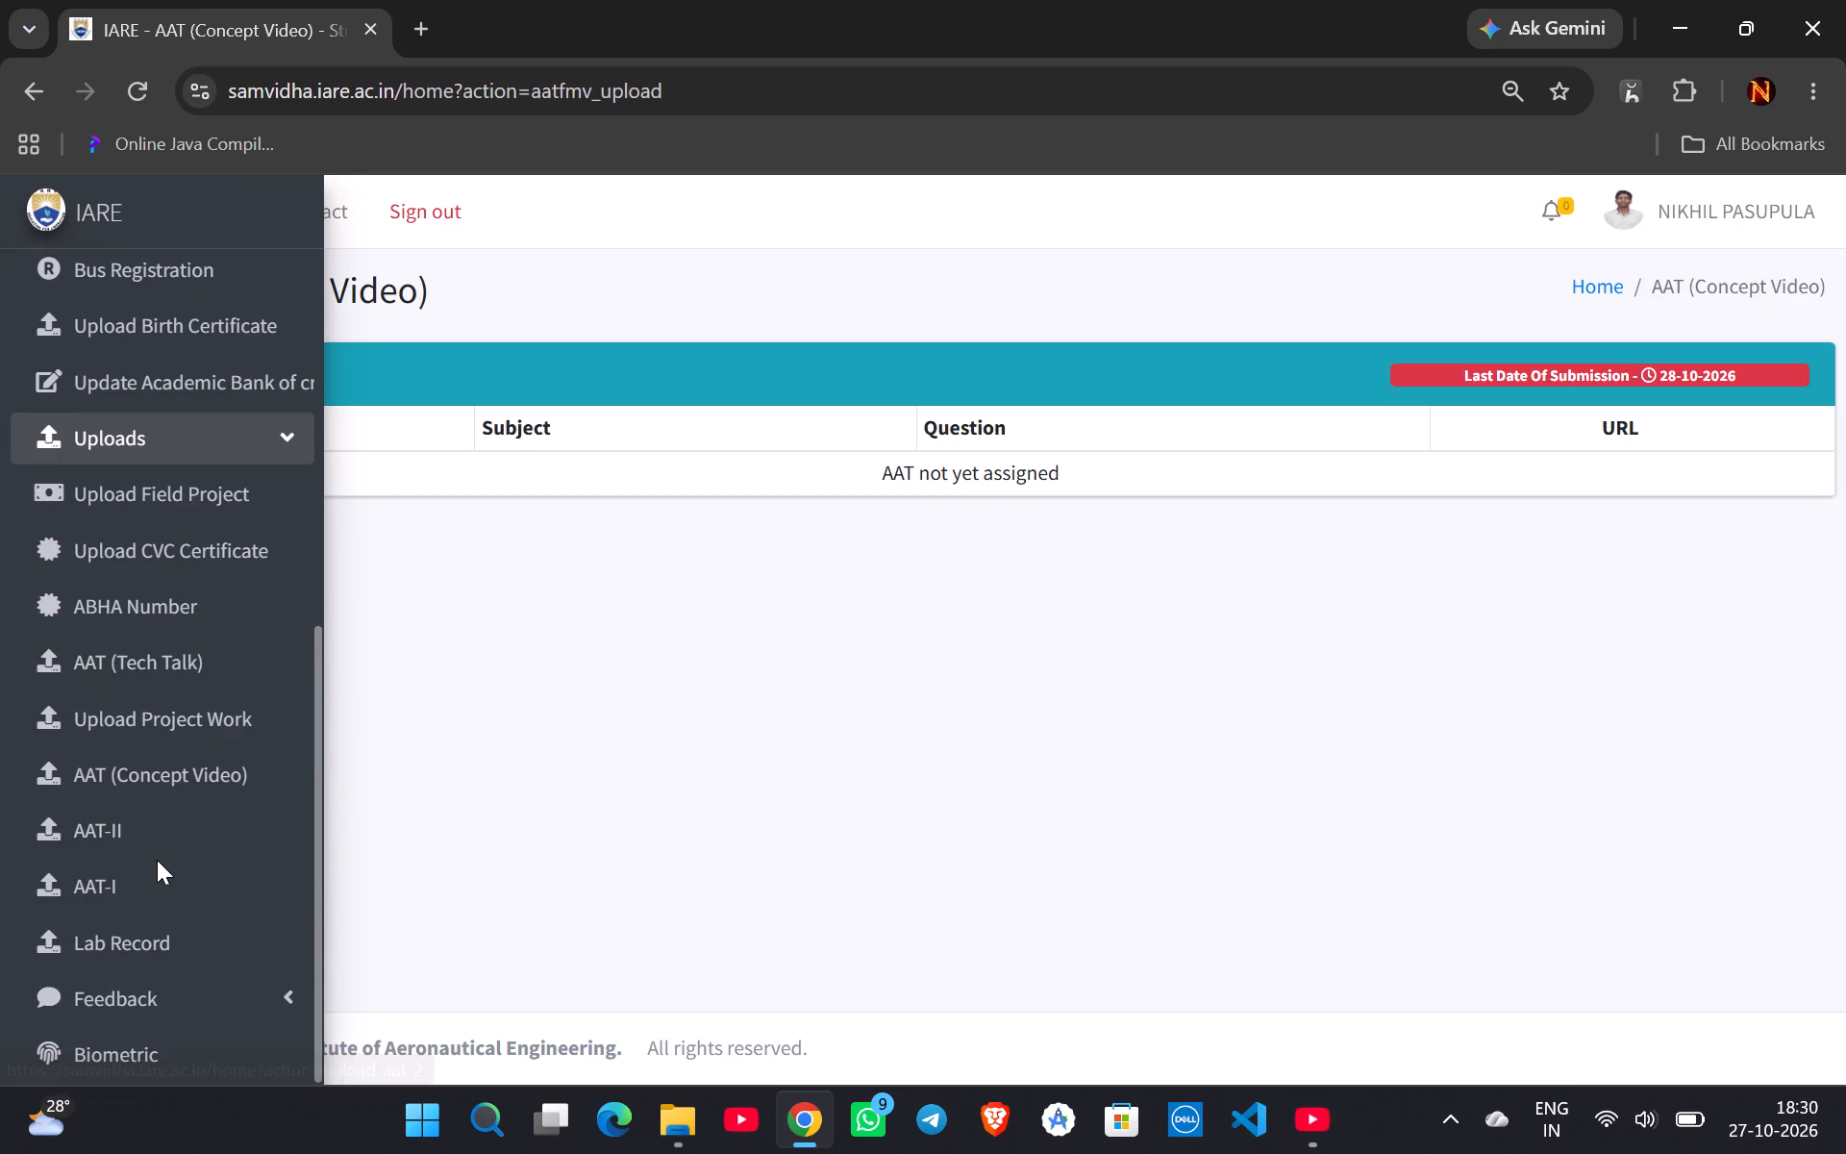
click(157, 860)
click(155, 882)
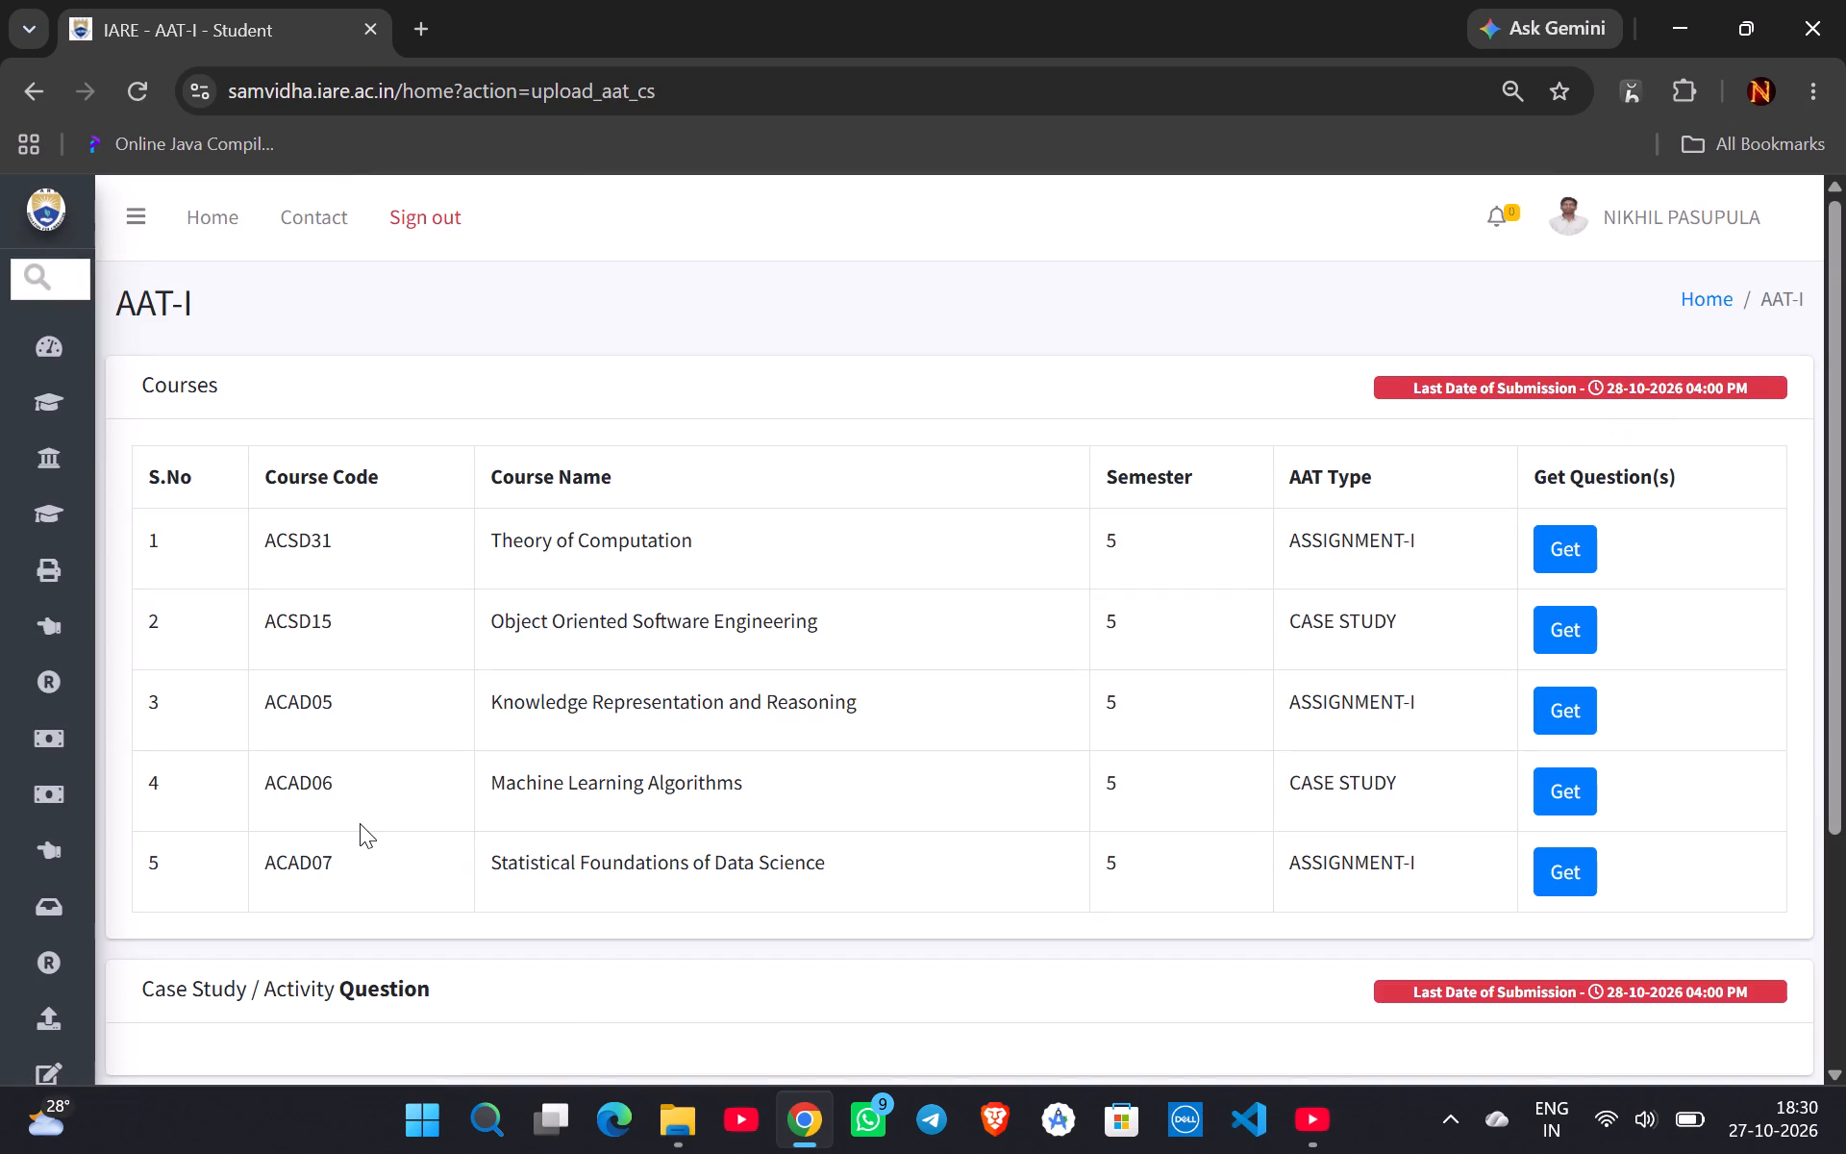
click(1555, 628)
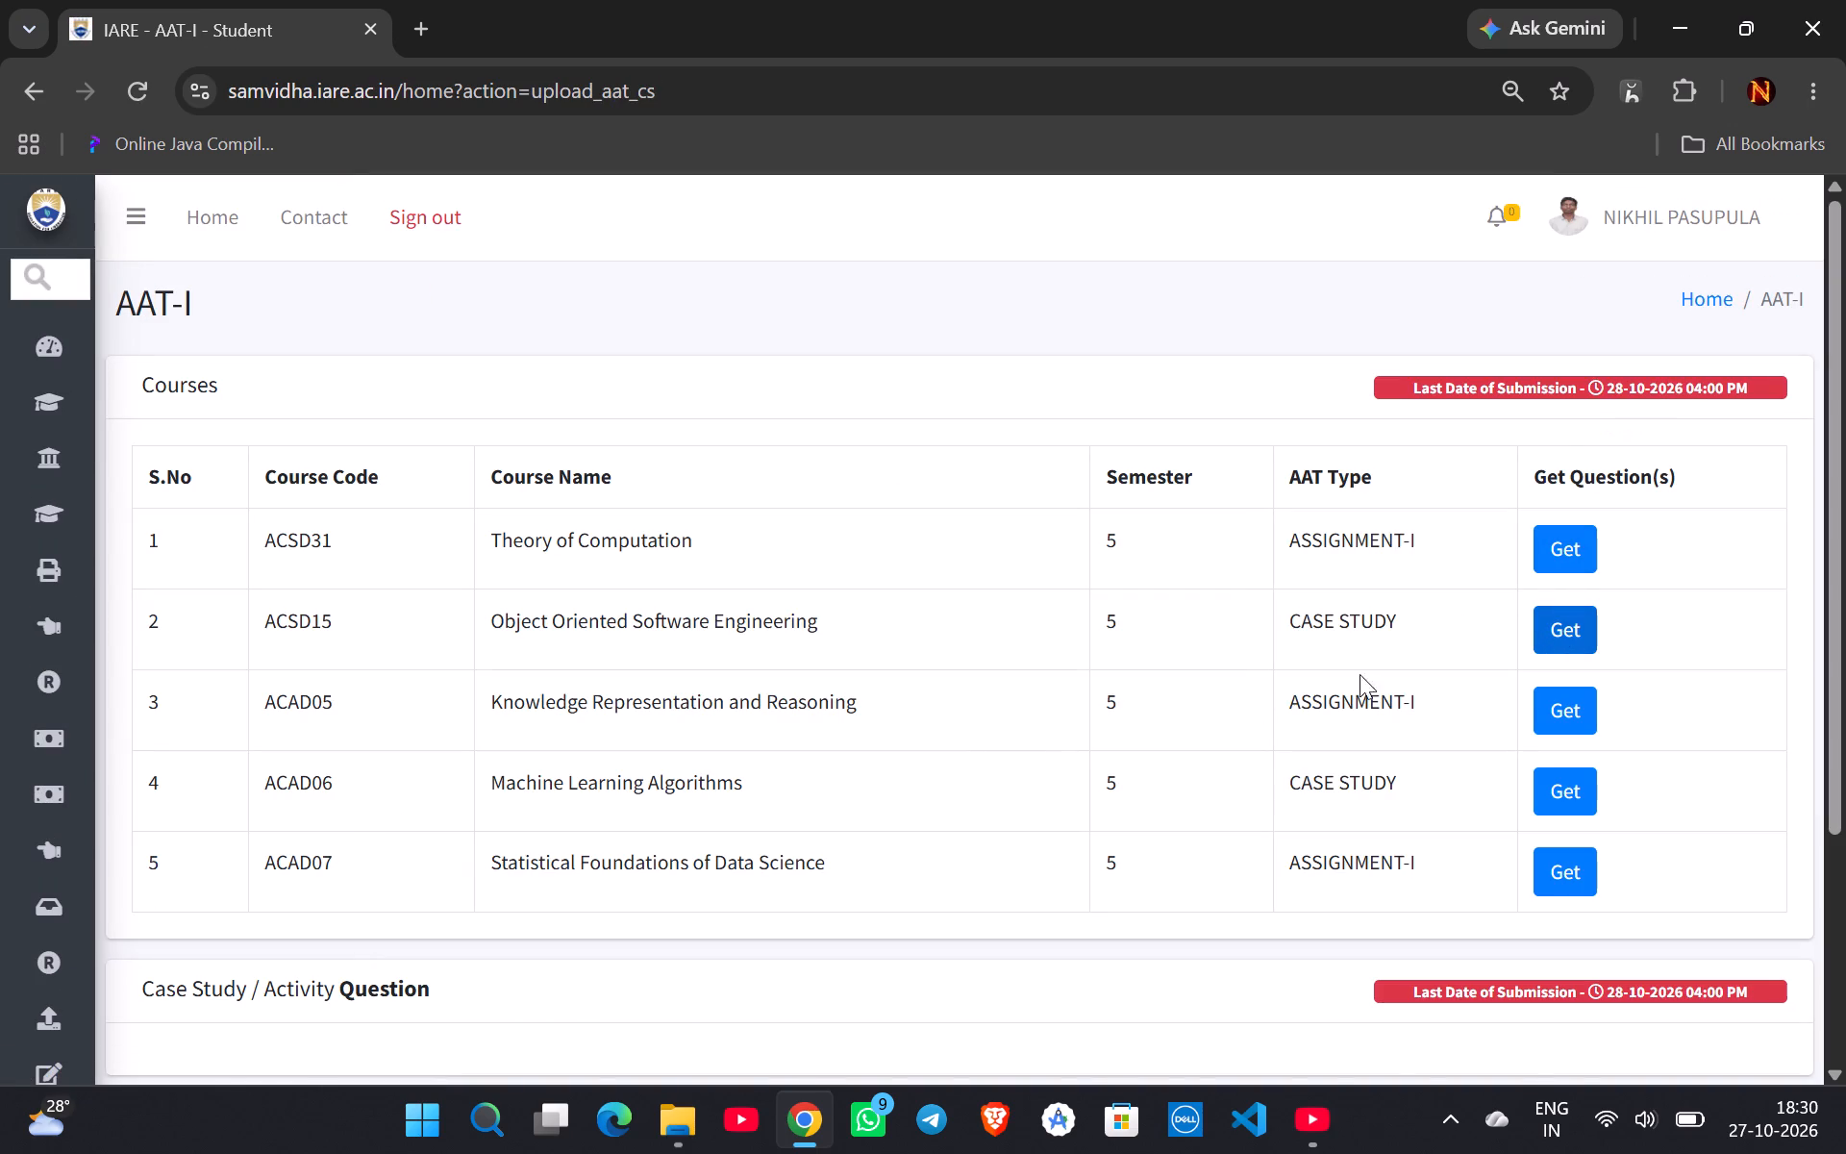
click(929, 781)
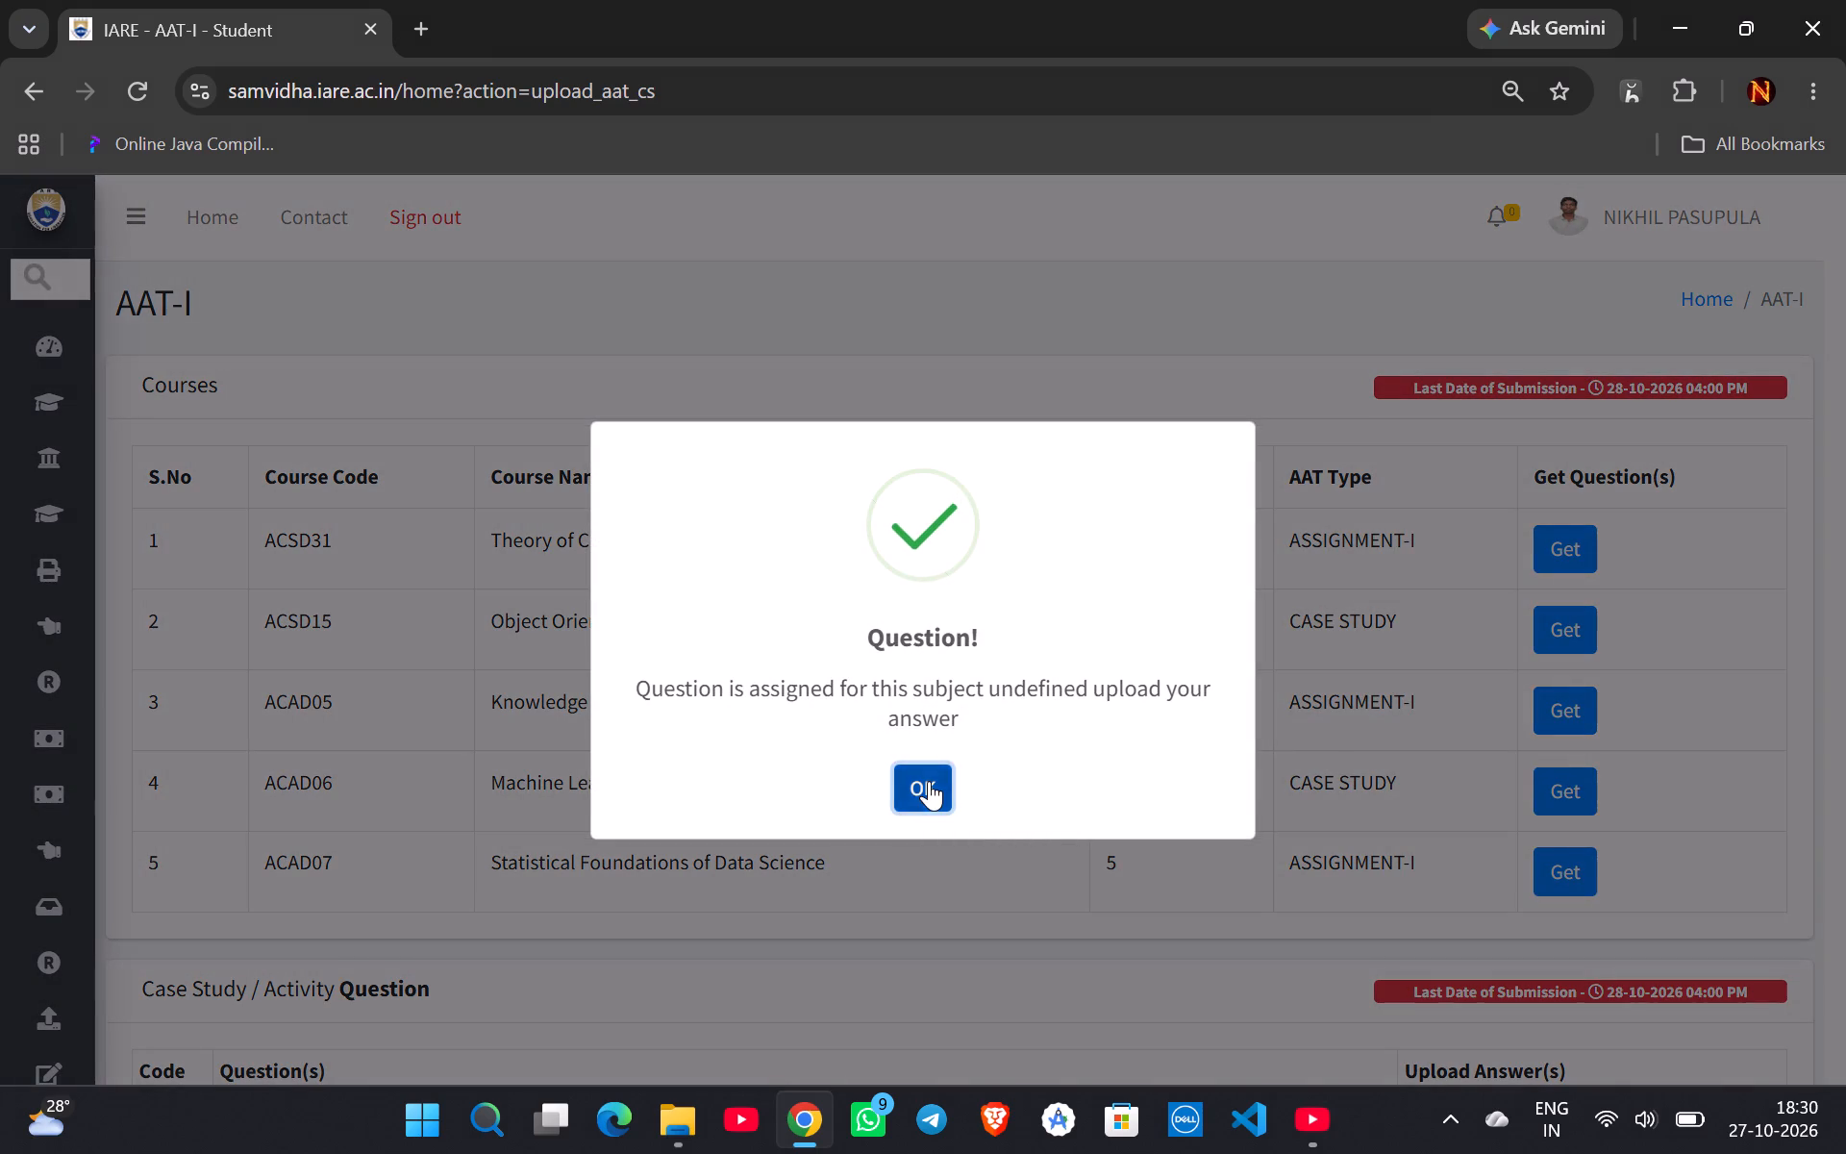
scroll(695, 829, down, 4)
scroll(695, 829, up, 1)
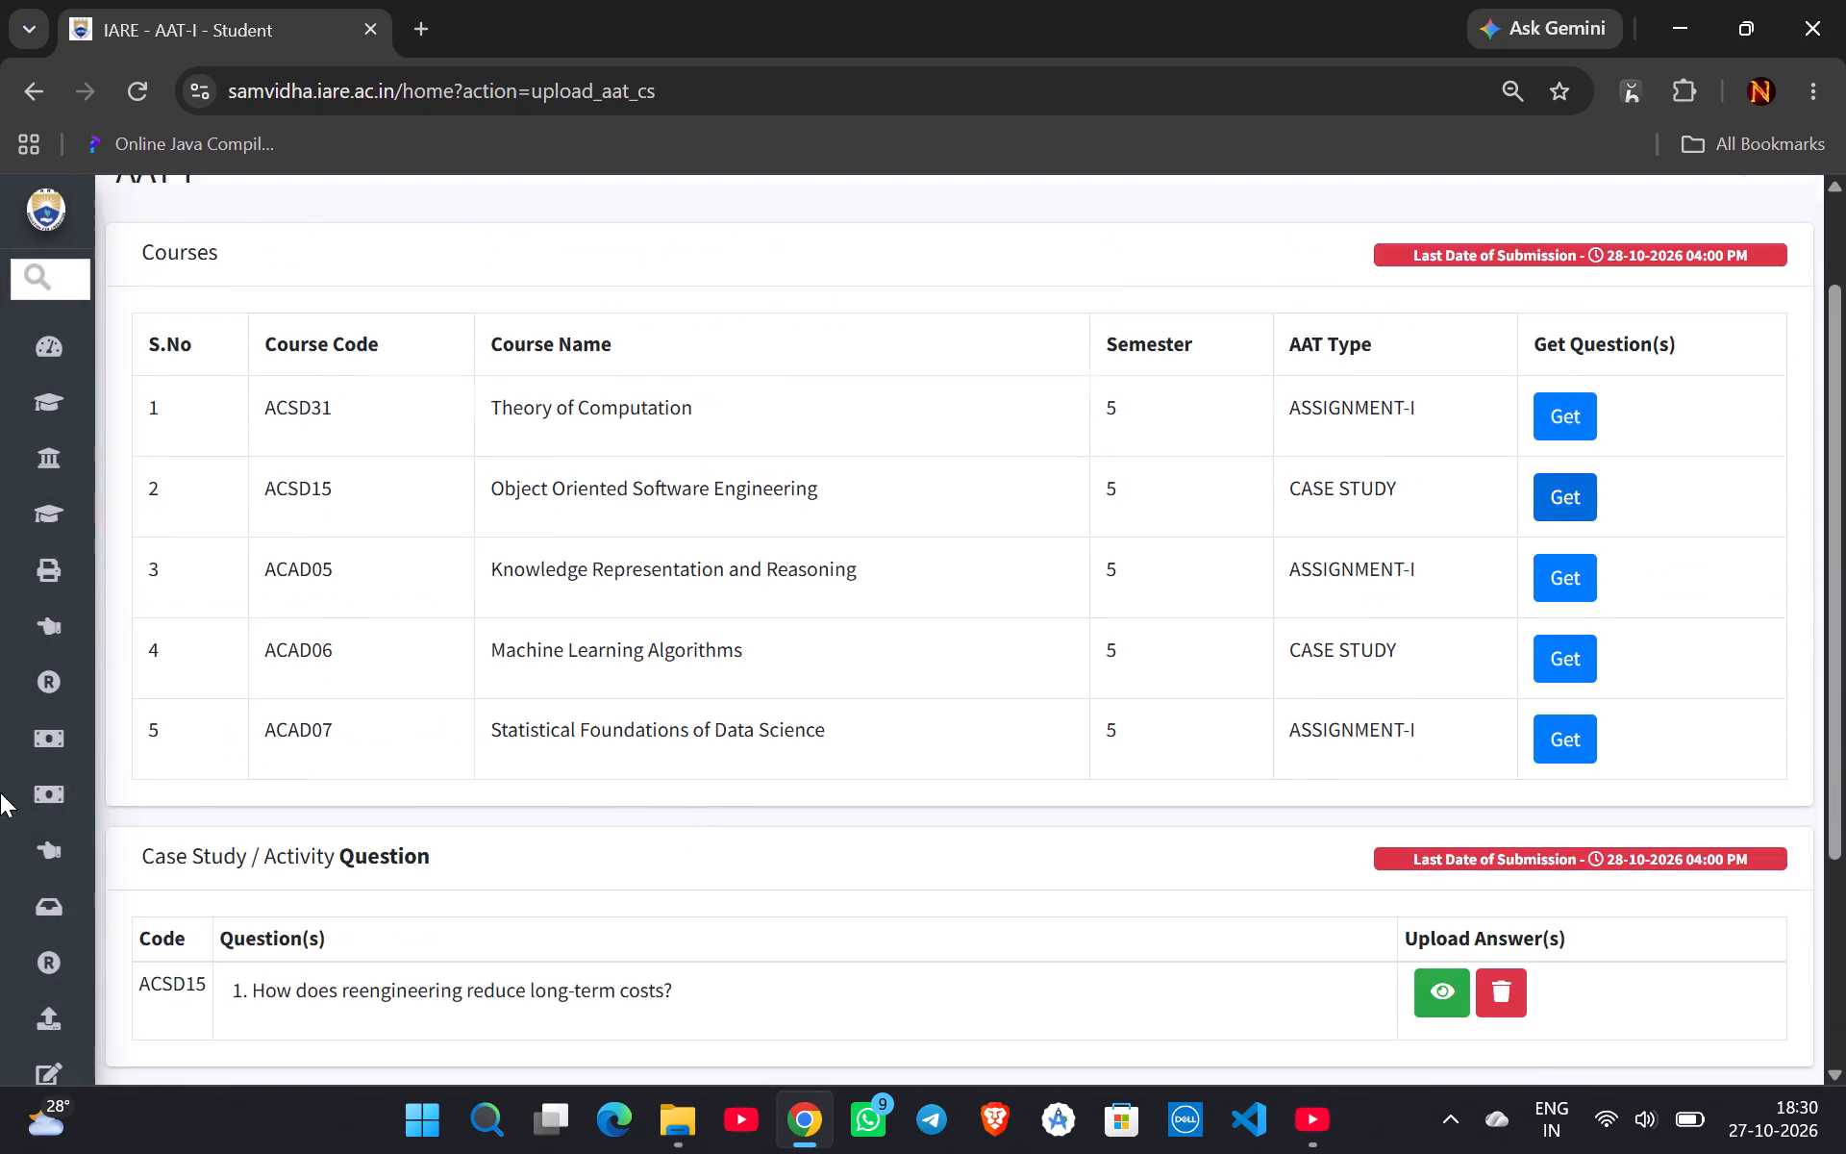
Open the CIA Marks page under Examinations to review the semester 5 theory and laboratory marks.
click(146, 415)
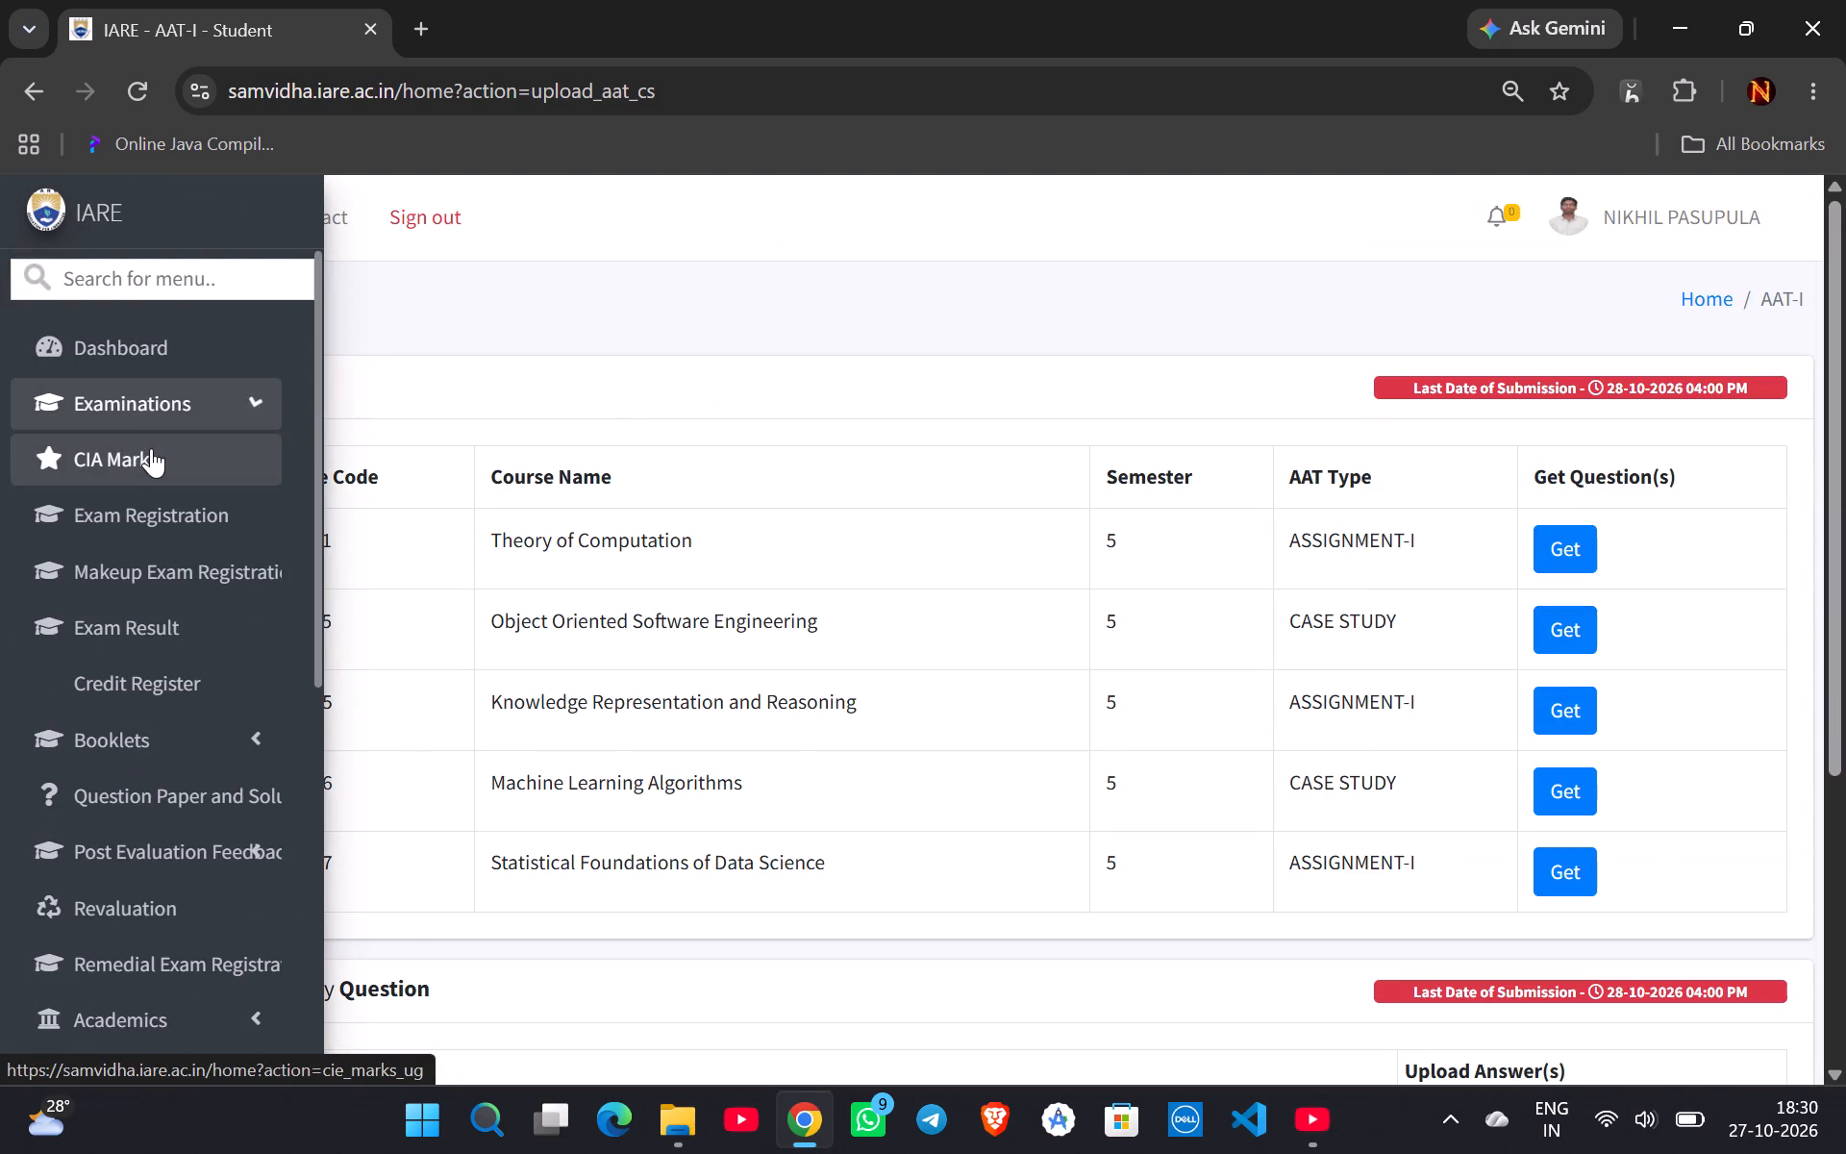
click(151, 448)
scroll(830, 642, down, 5)
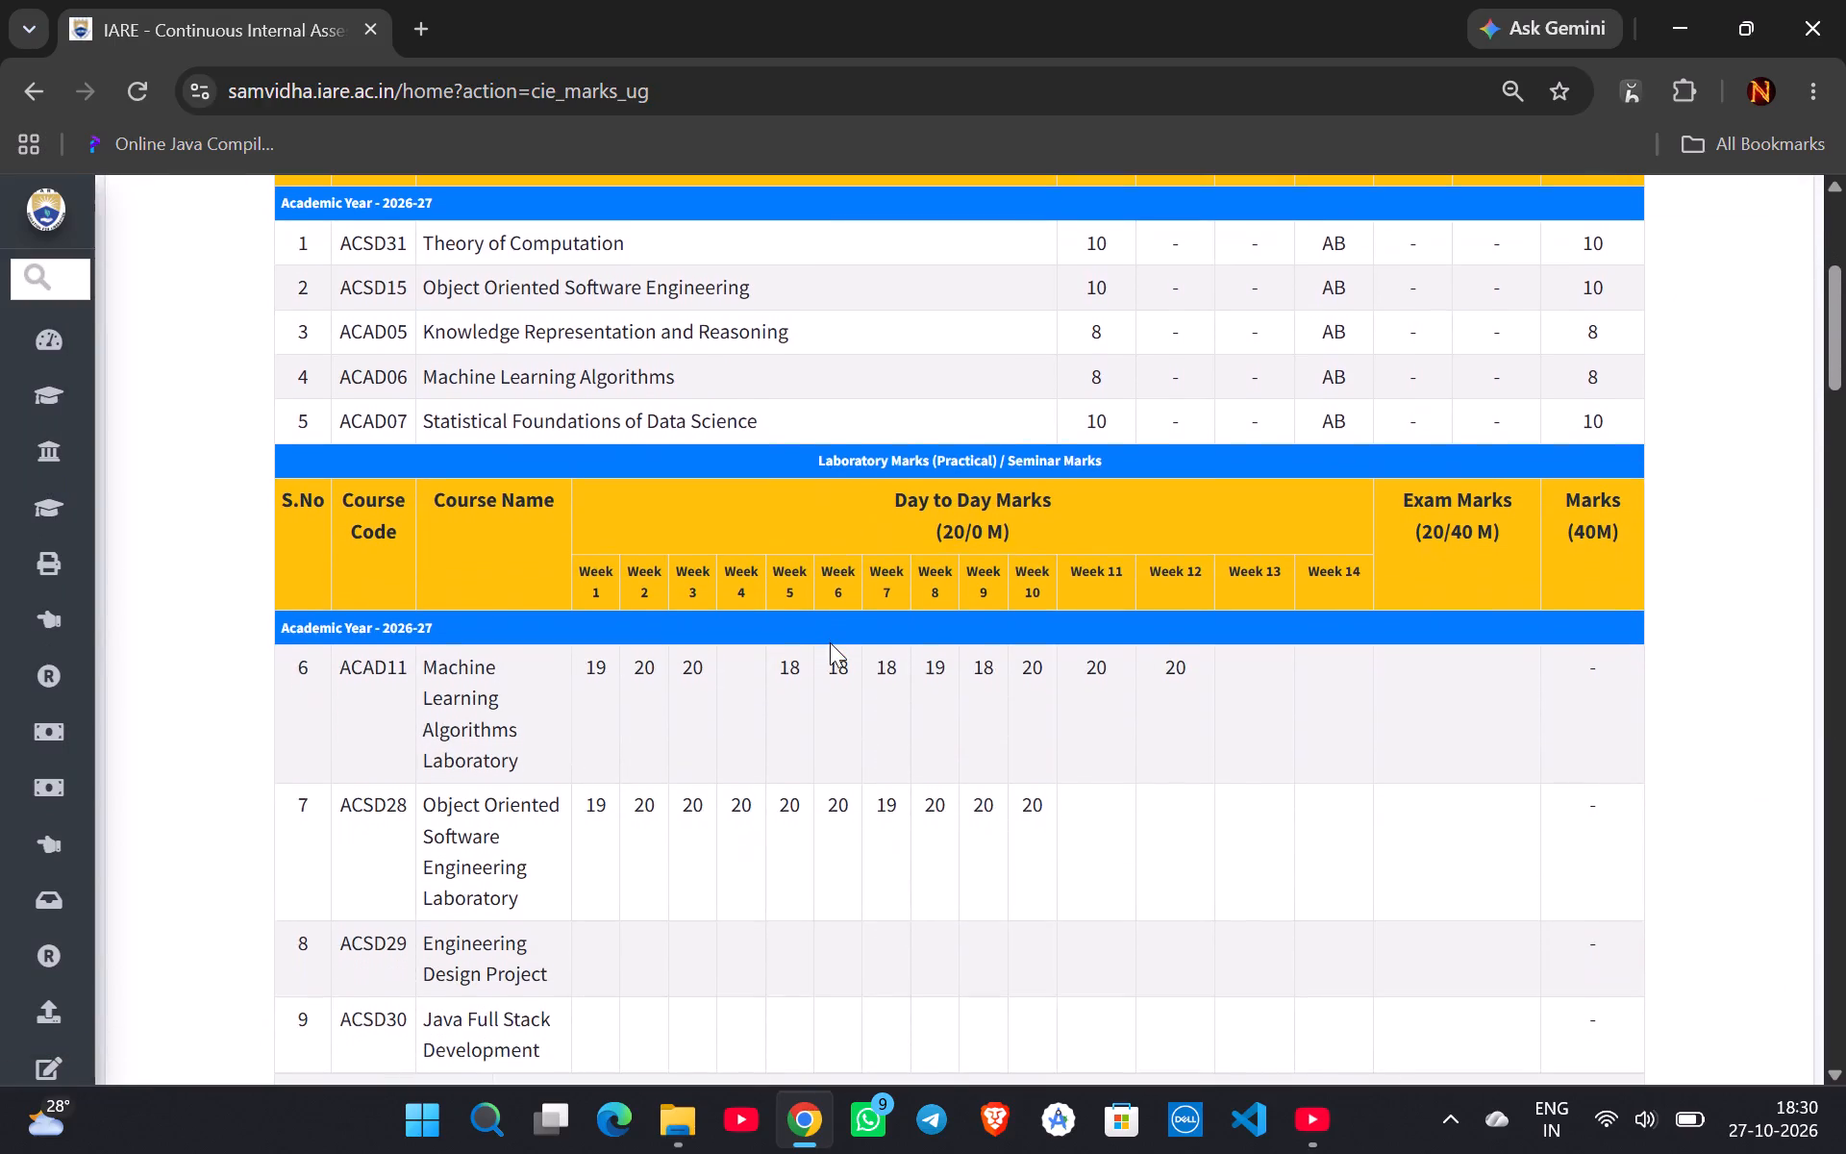
scroll(830, 642, up, 4)
Sign out of the student portal and close the Chrome window.
click(428, 209)
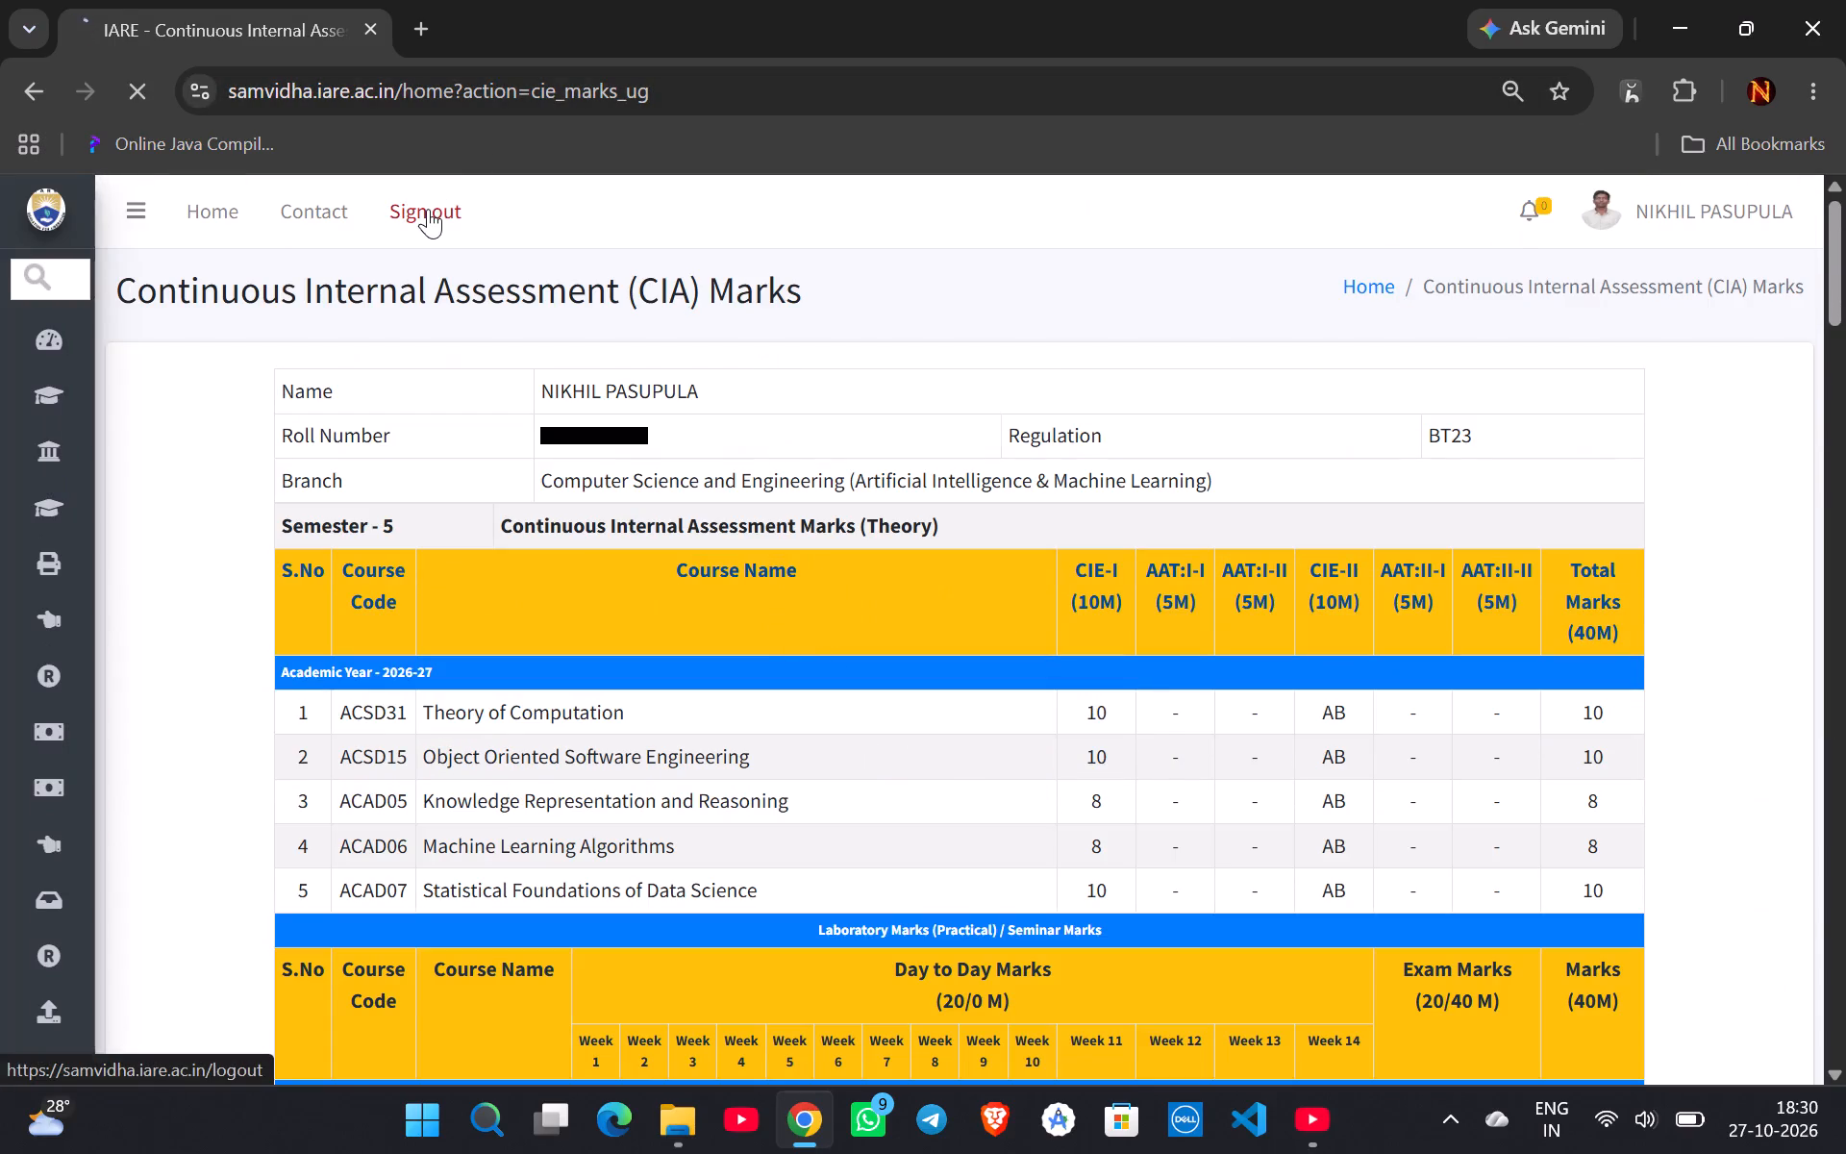
click(1831, 0)
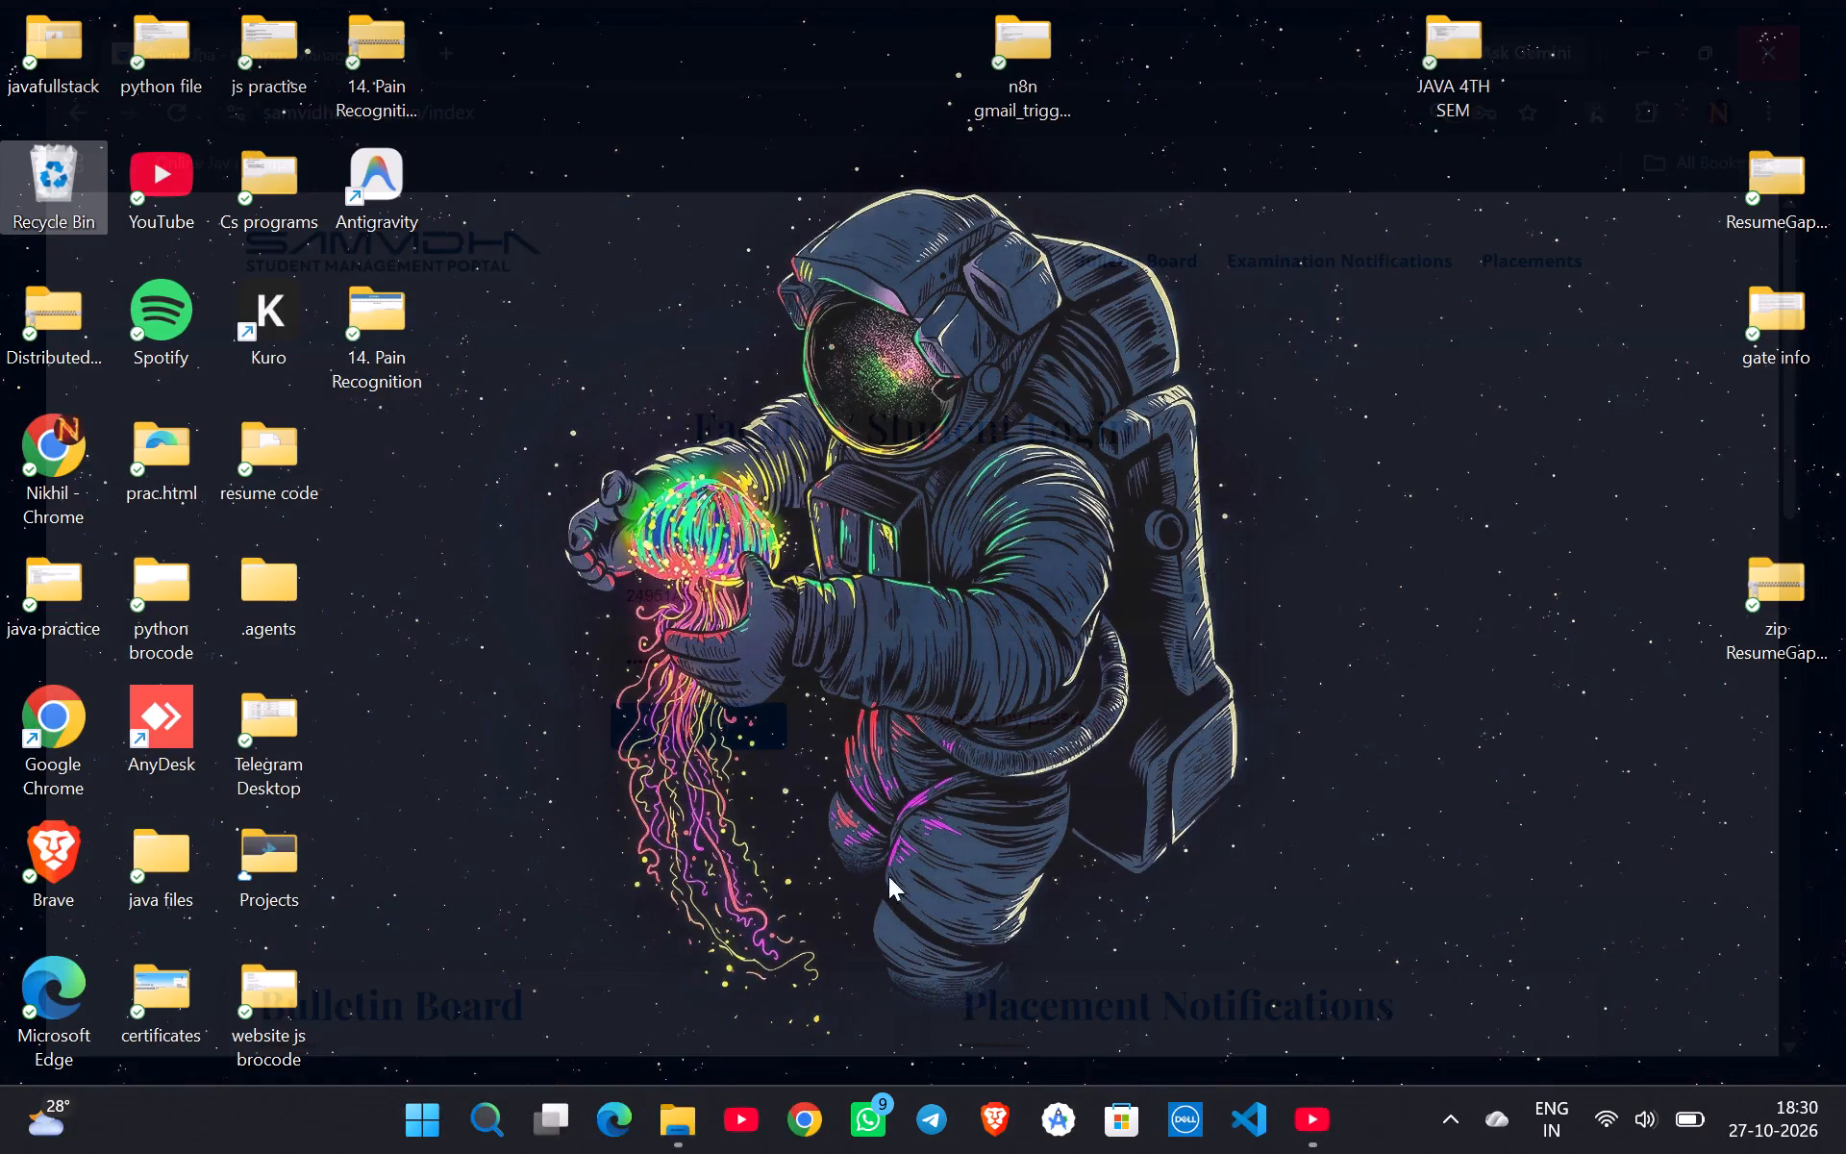
Bring up the open Downloads folder and YouTube windows and close them both.
click(665, 1125)
click(1817, 0)
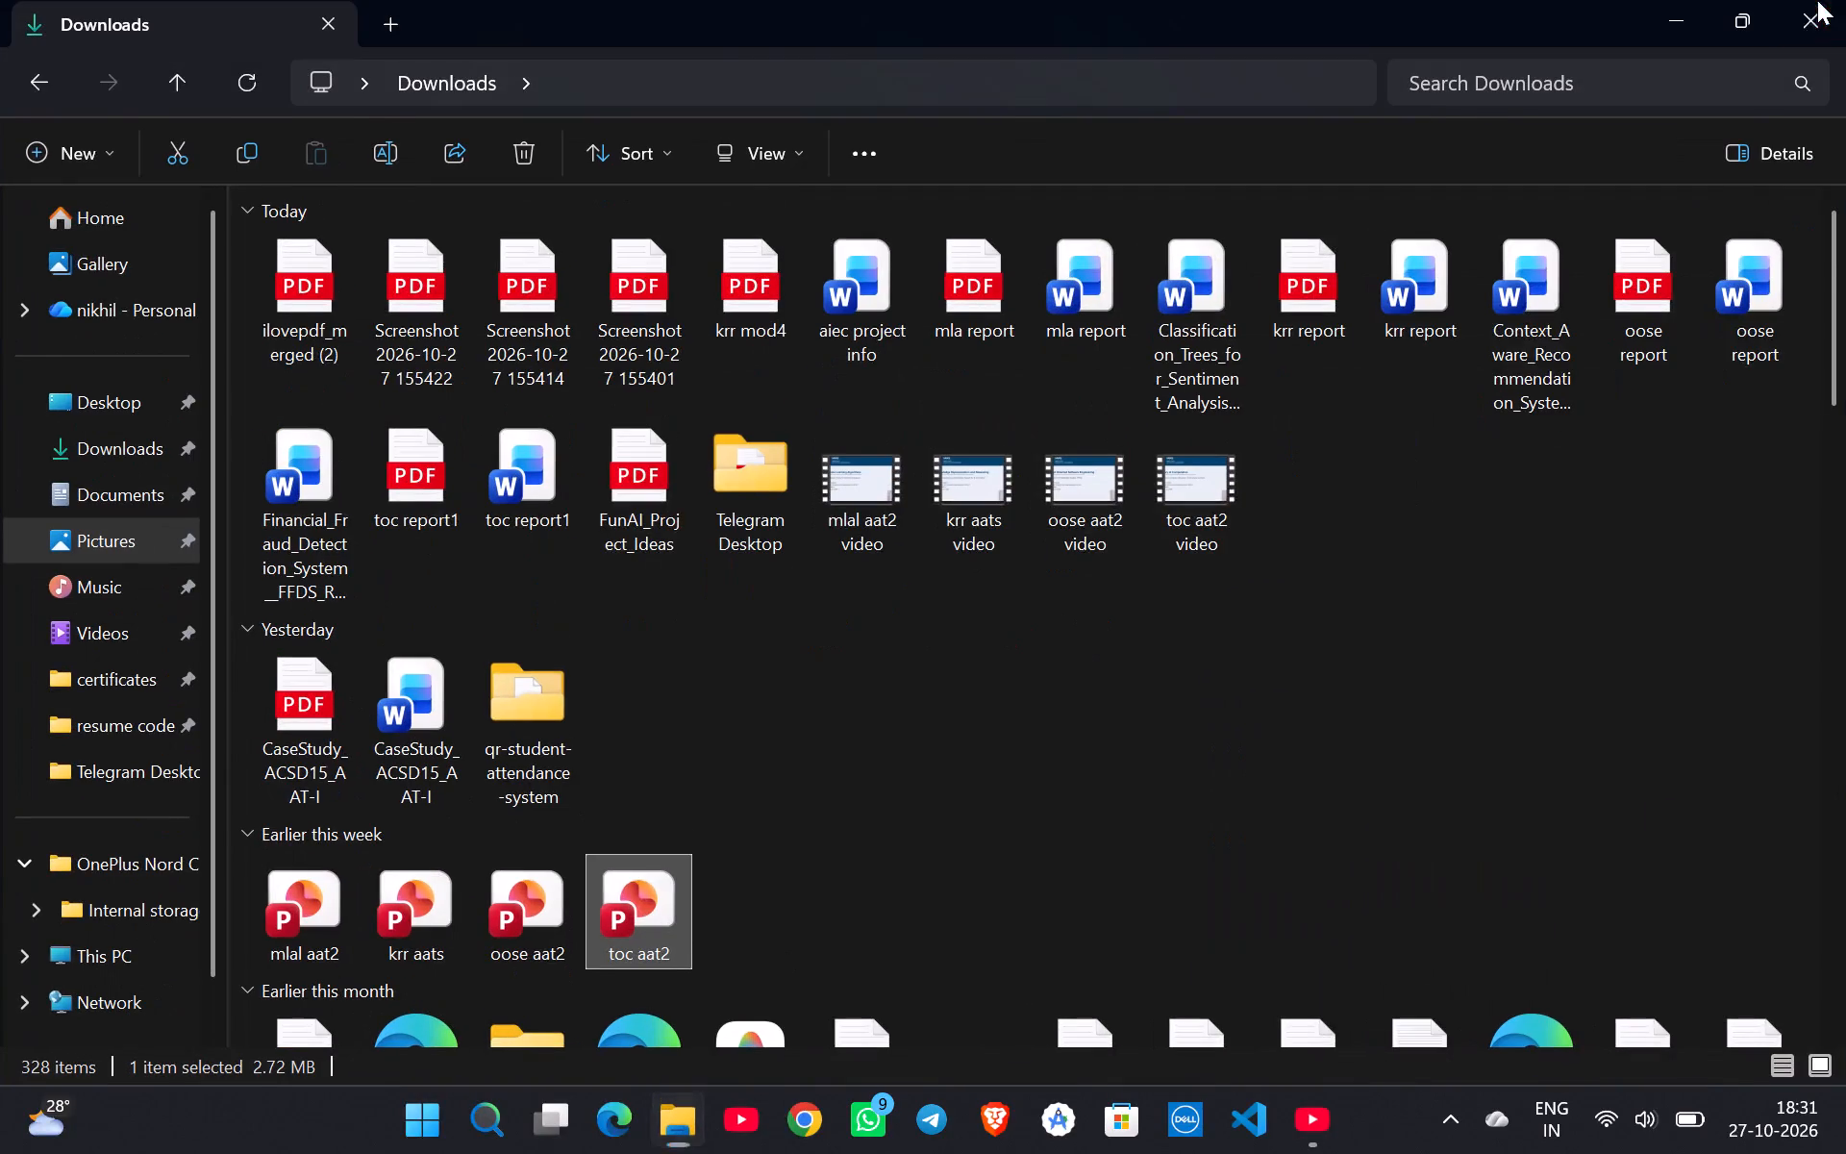
click(1311, 1126)
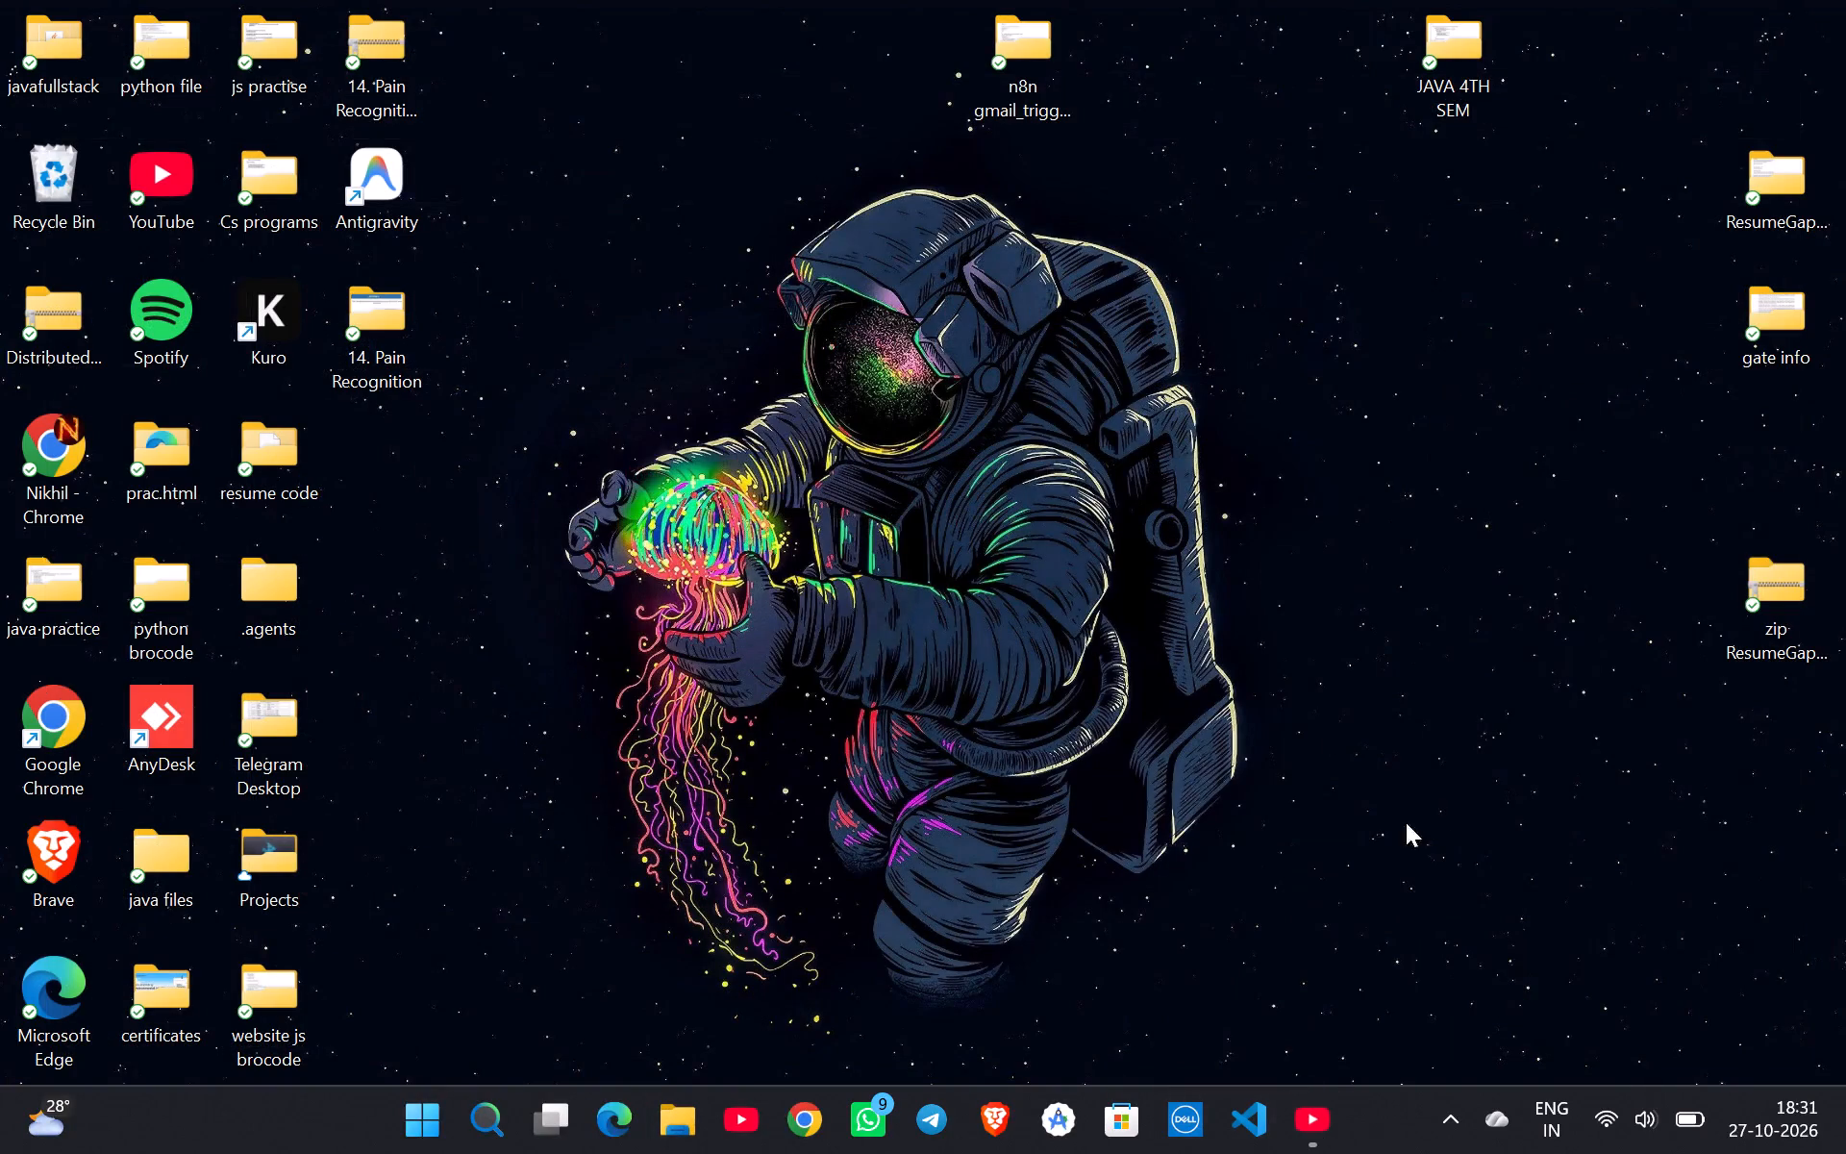
click(1307, 1153)
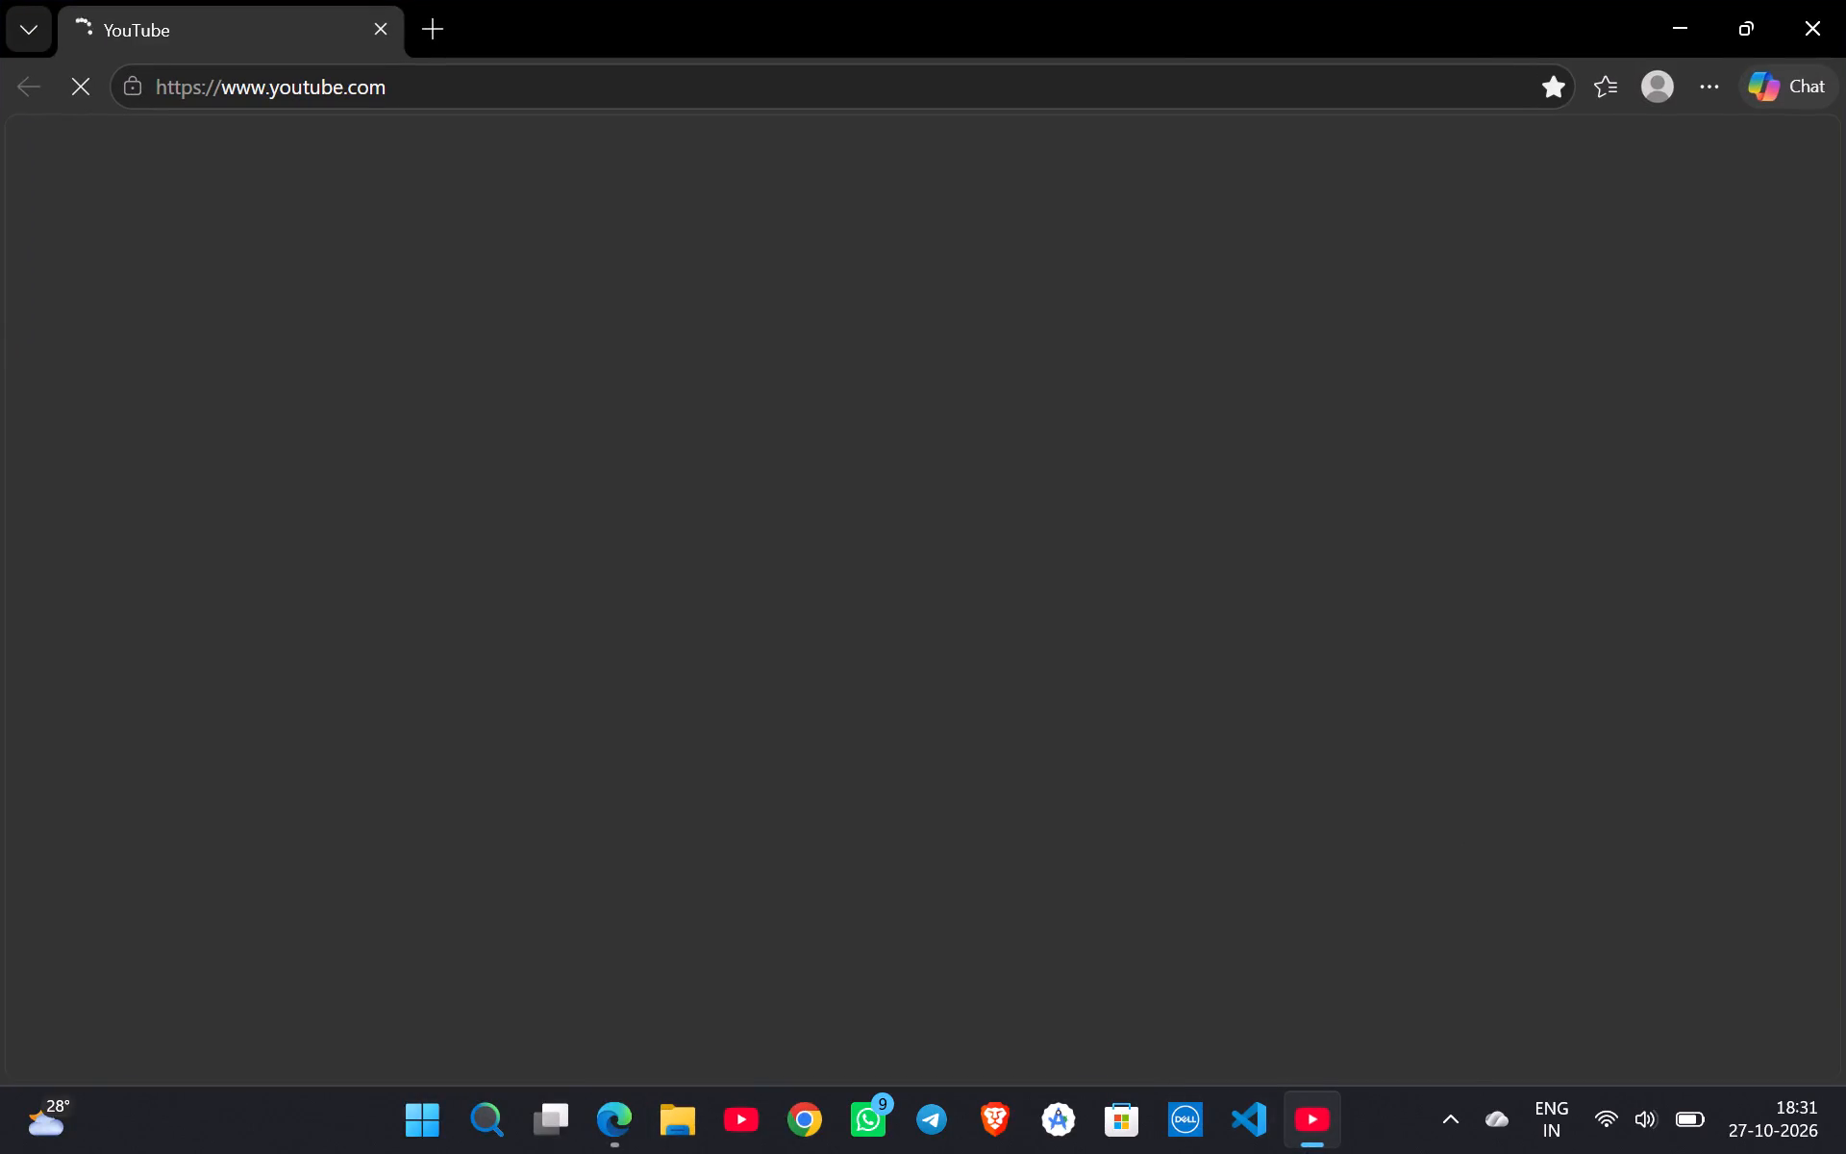
click(1812, 2)
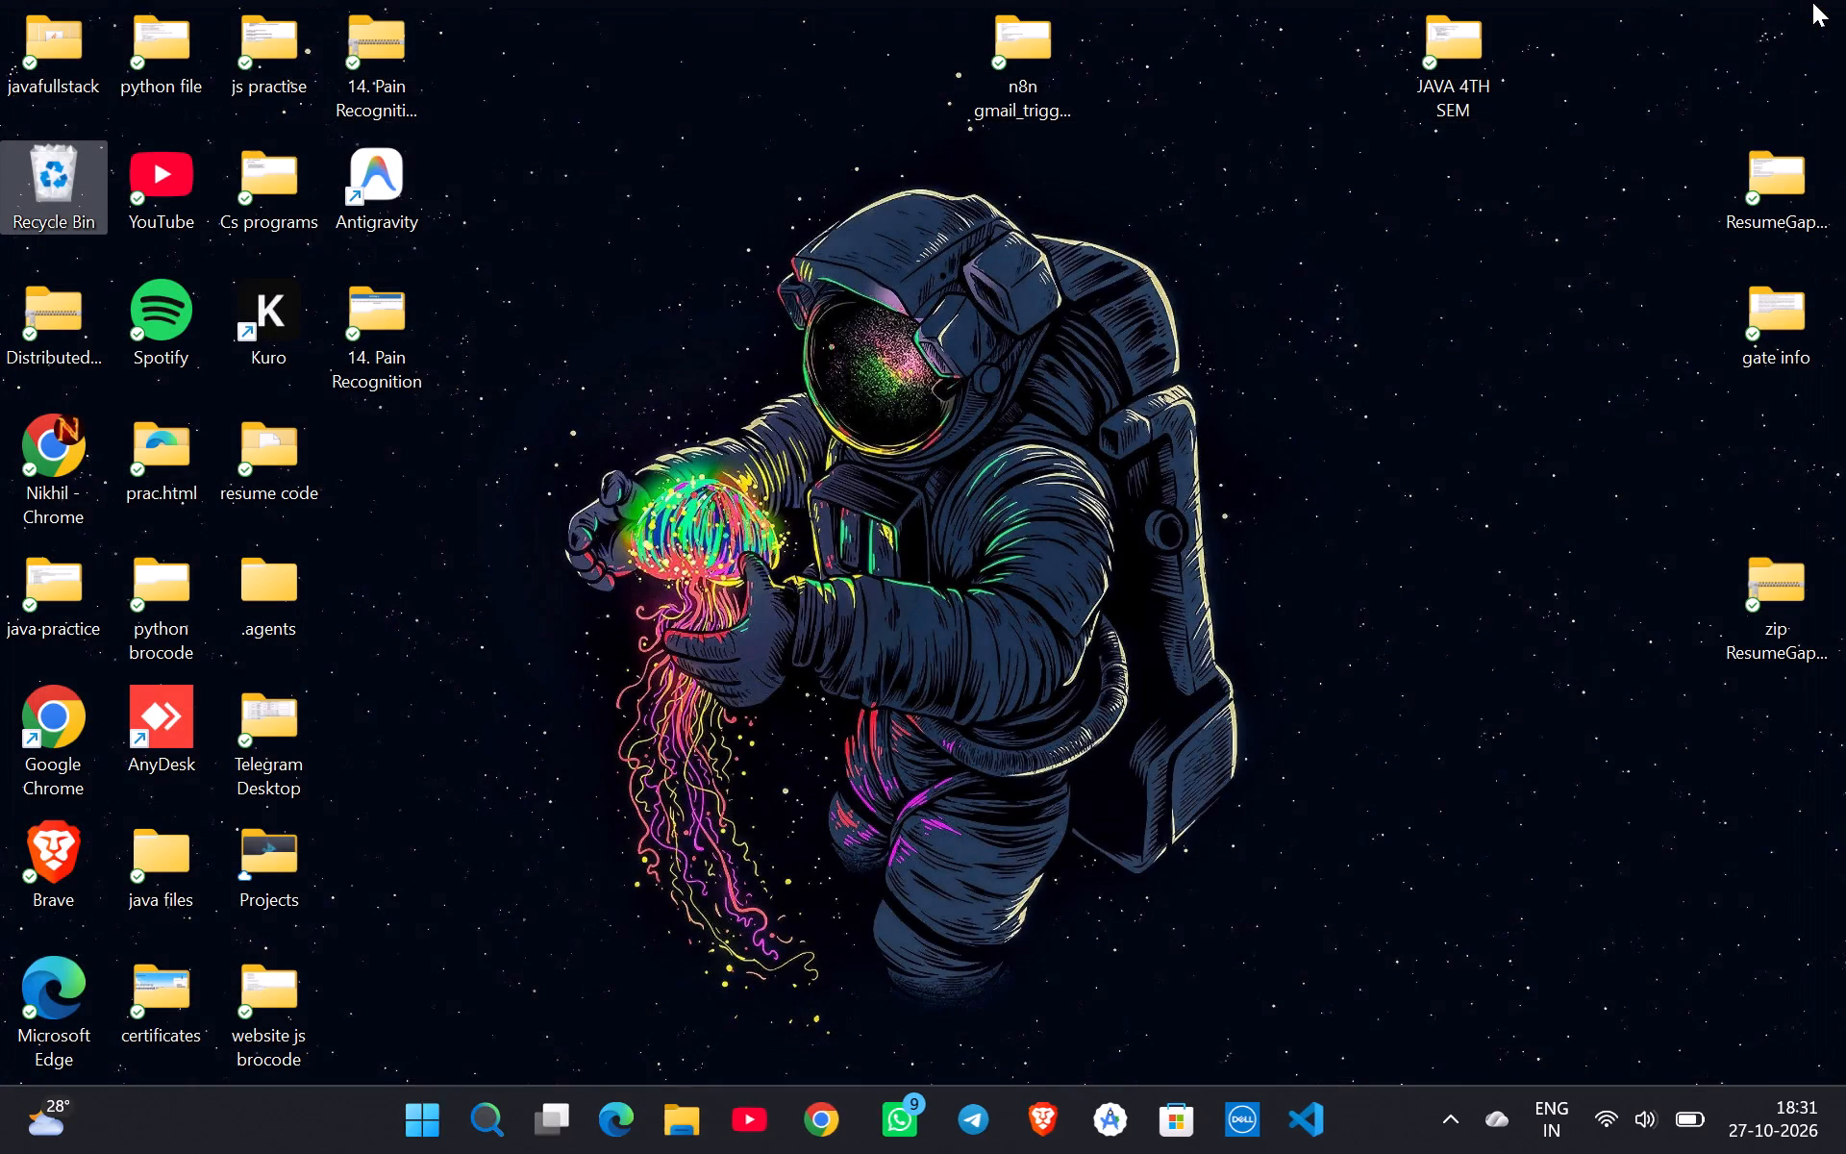
Open the Shut Down Windows dialog from the desktop.
key(alt+F4)
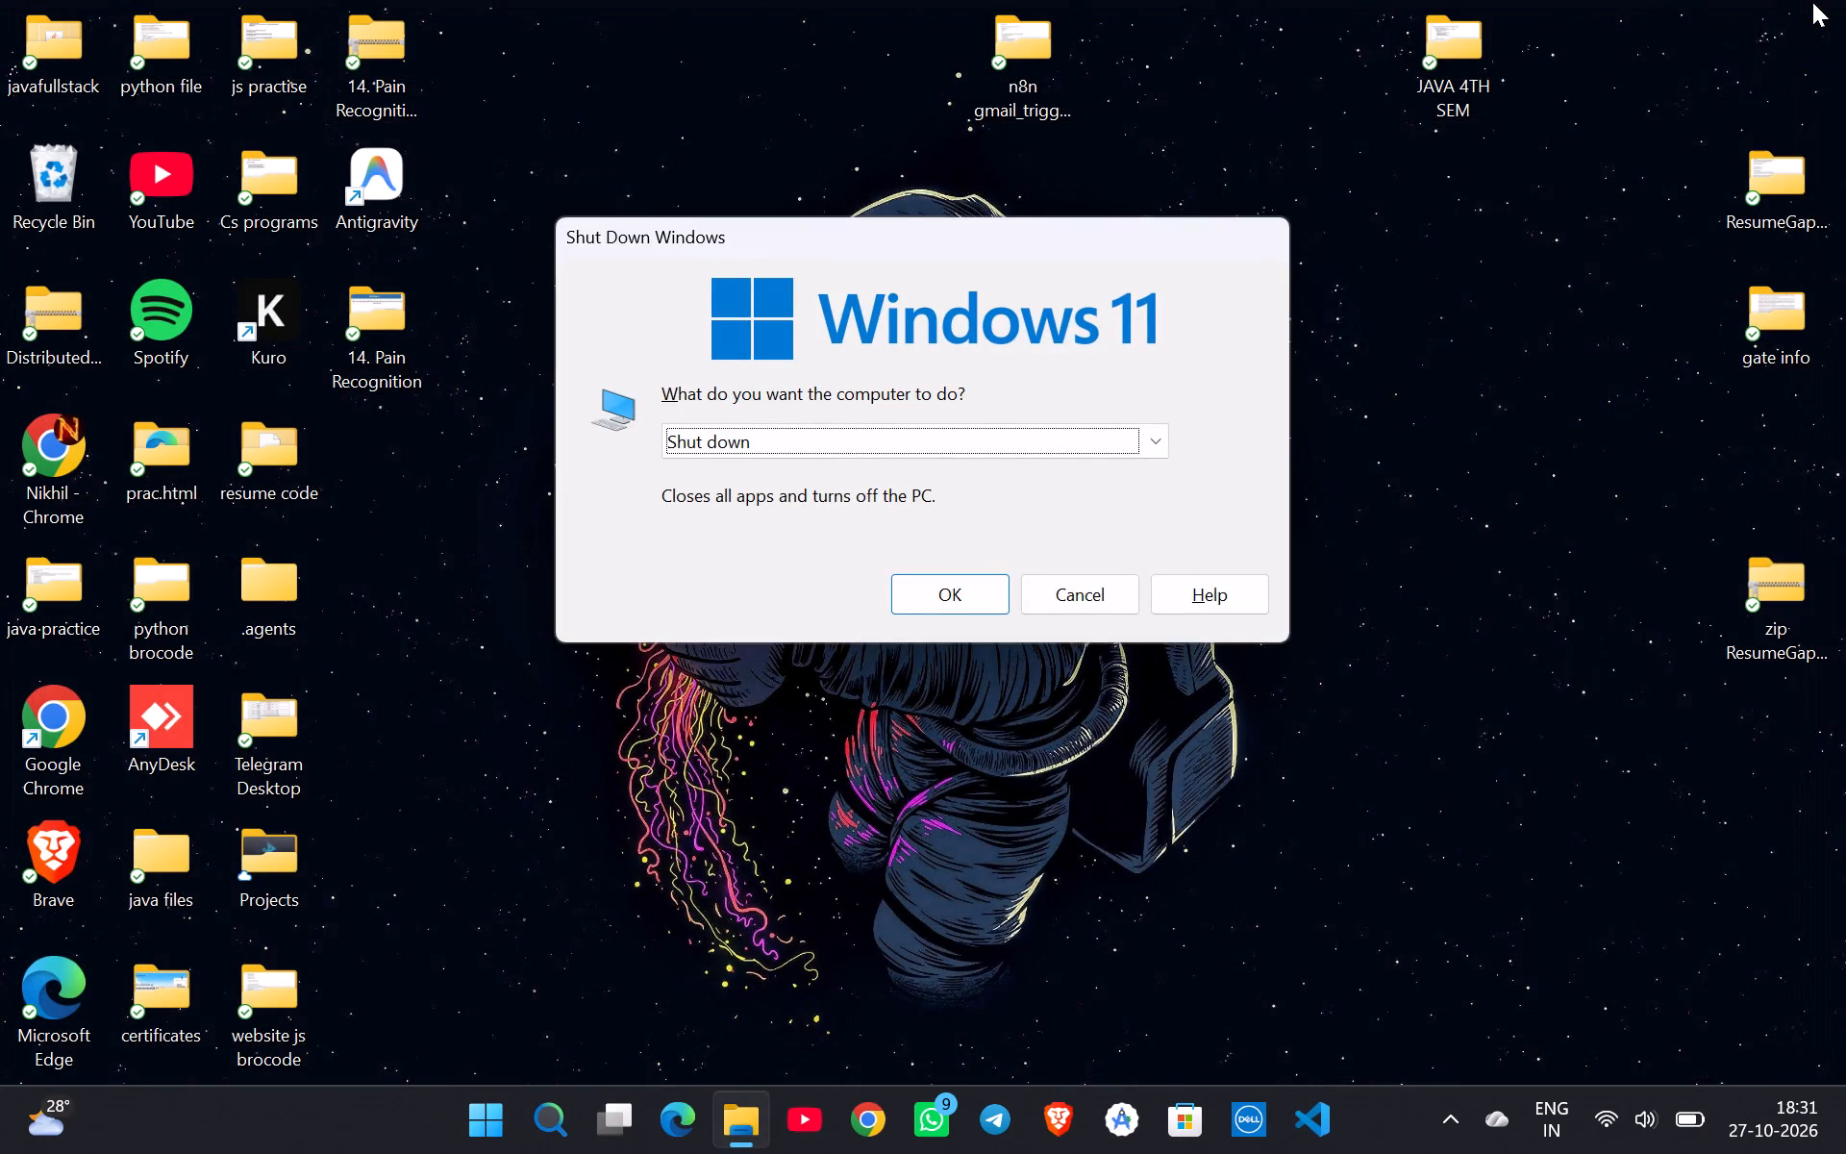